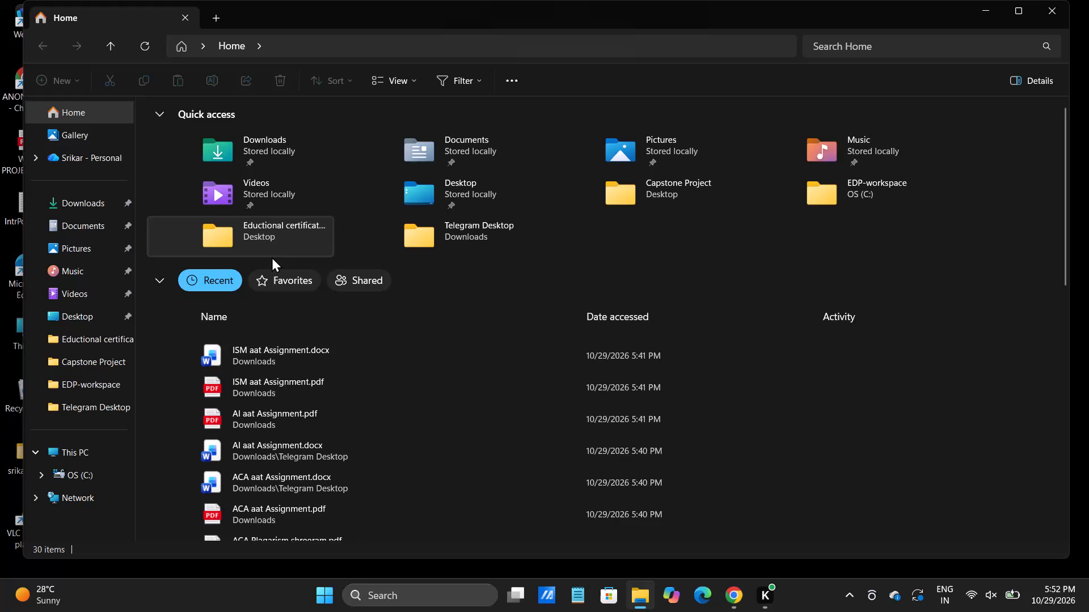
Open the document ISM aat Assignment.docx from the recent files.
double_click(269, 356)
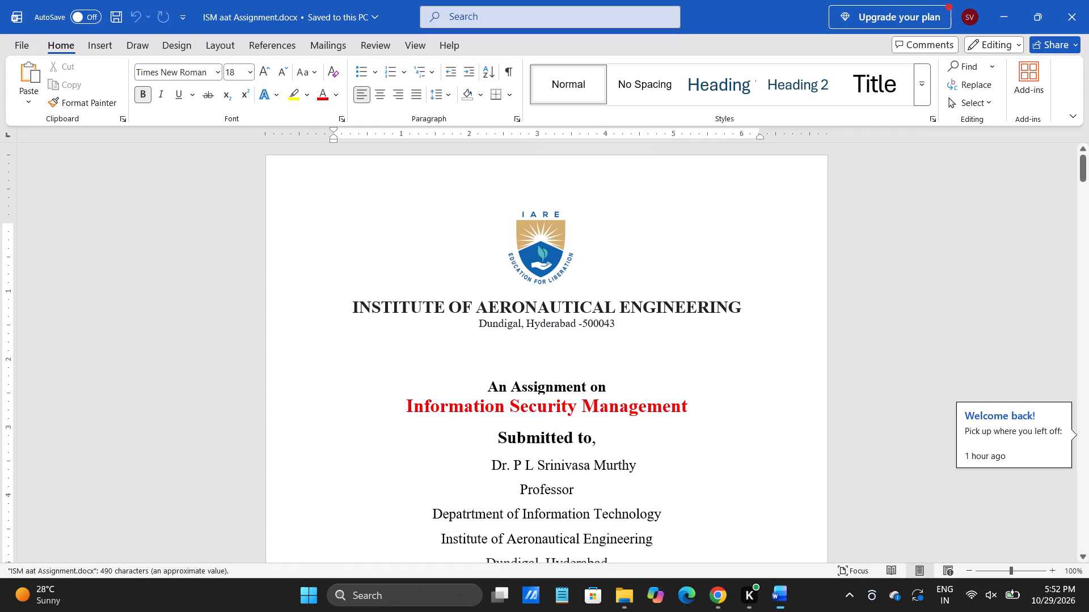
Replace the student name under "Submitted by," on the cover page with the new submitter's name.
scroll(607, 307, "down", 3)
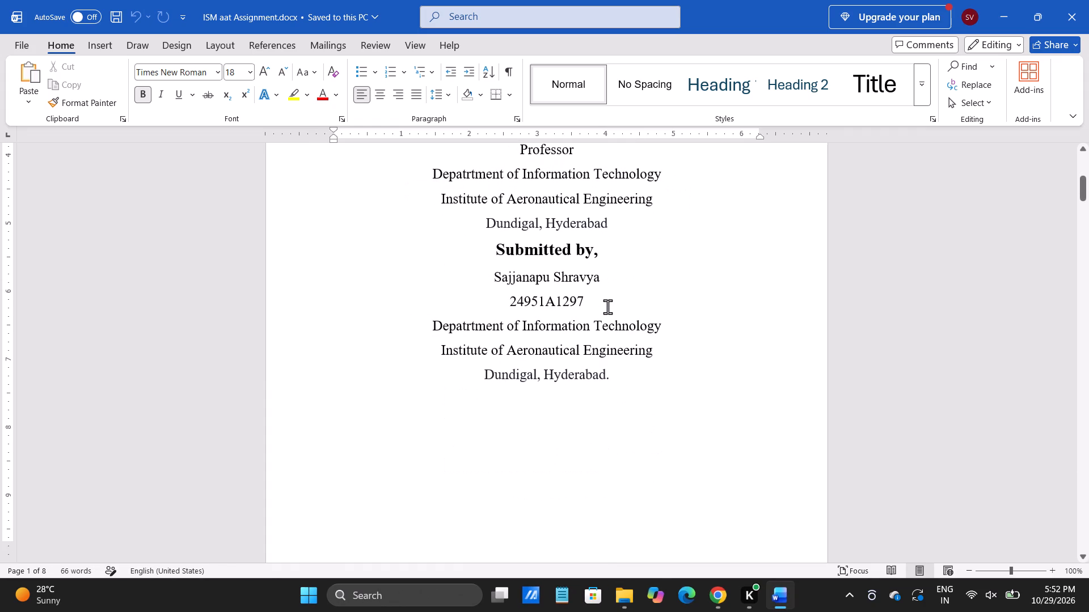
left_click(606, 277)
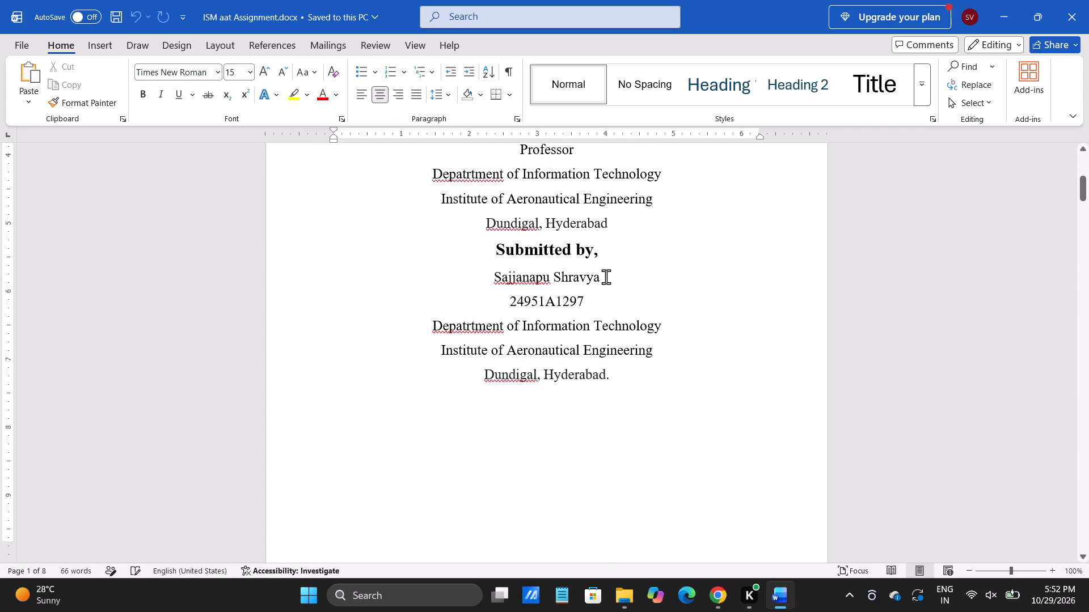
key("ctrl+BackSpace")
key("ctrl+BackSpace")
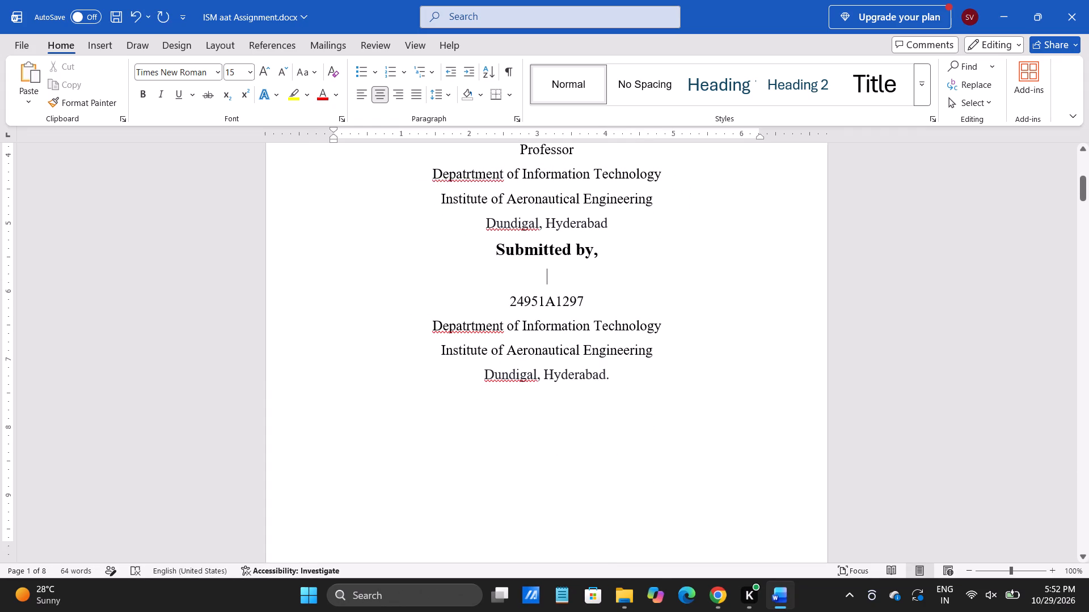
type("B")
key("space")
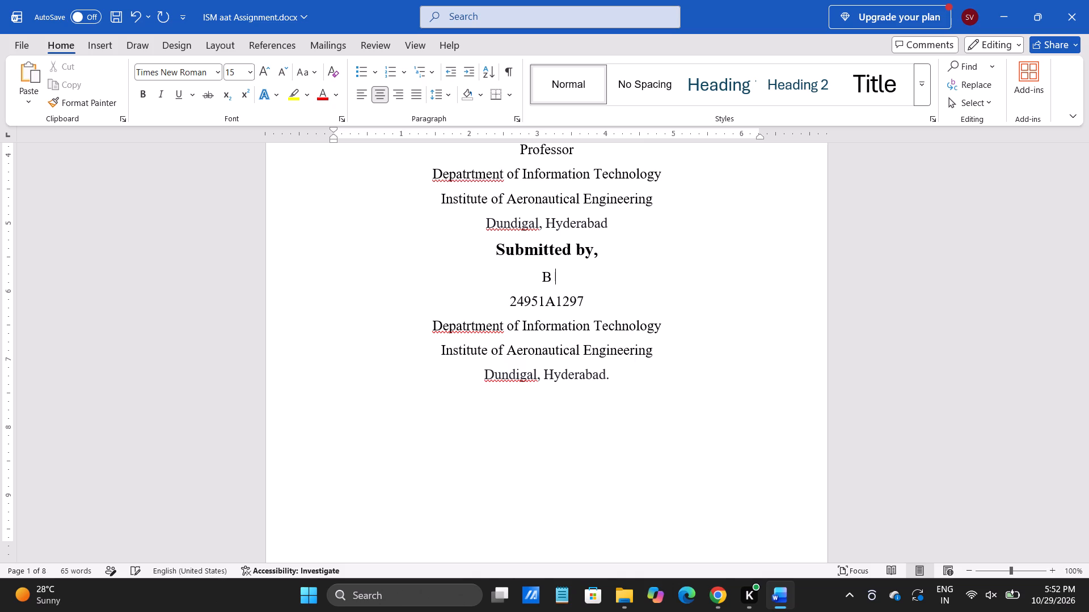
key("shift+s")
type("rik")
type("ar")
Change the last two characters of the roll number below the submitter's name to B0.
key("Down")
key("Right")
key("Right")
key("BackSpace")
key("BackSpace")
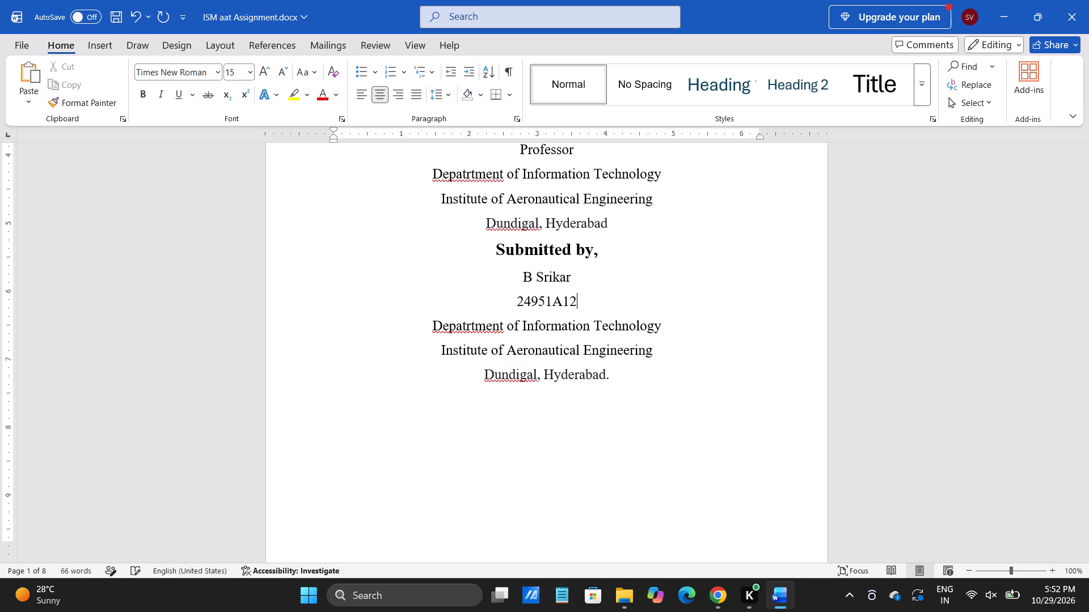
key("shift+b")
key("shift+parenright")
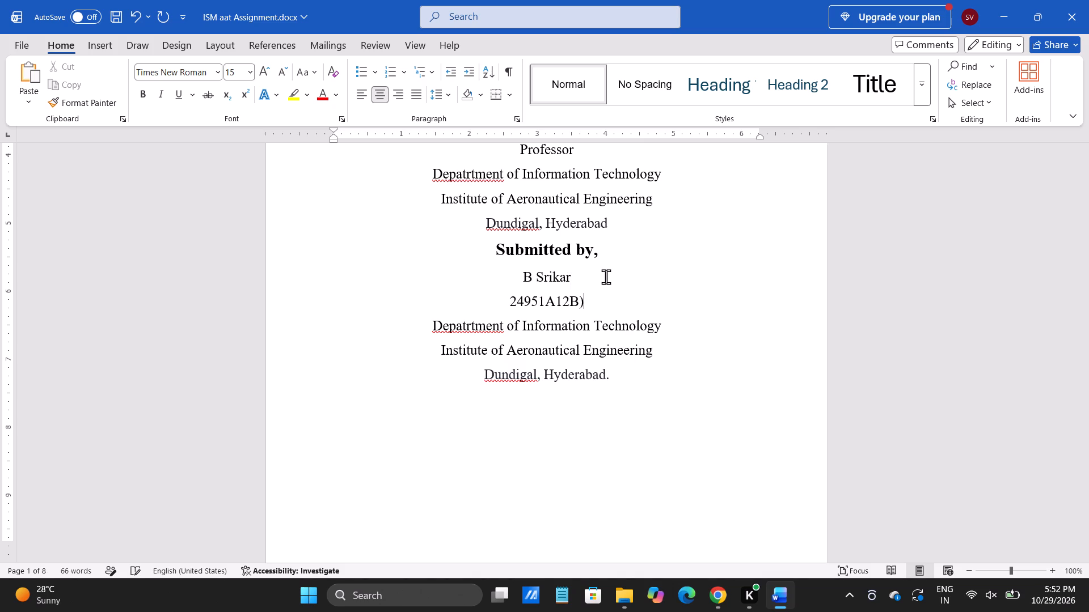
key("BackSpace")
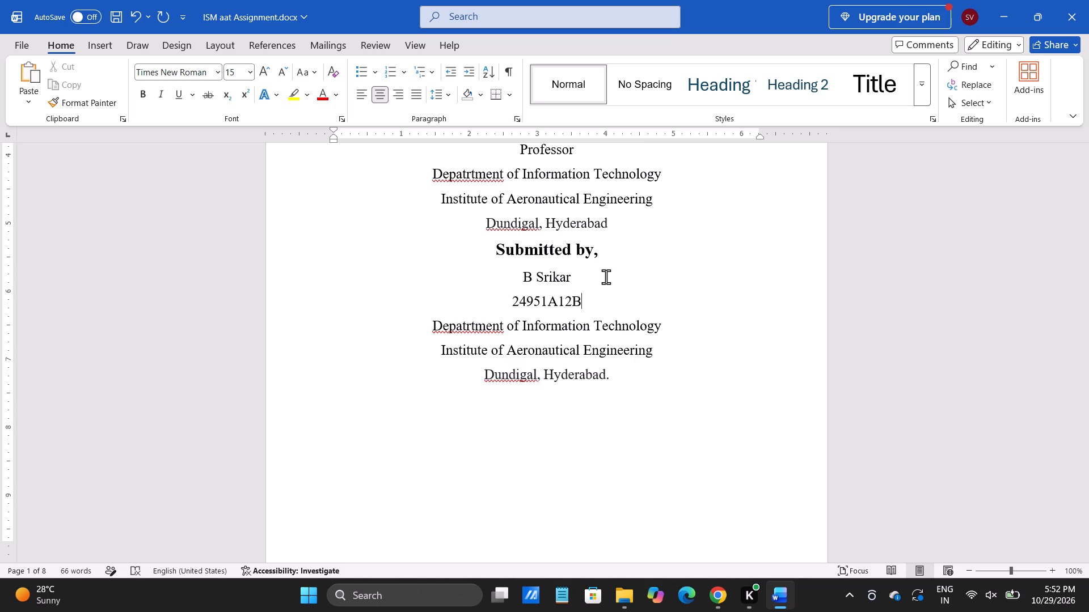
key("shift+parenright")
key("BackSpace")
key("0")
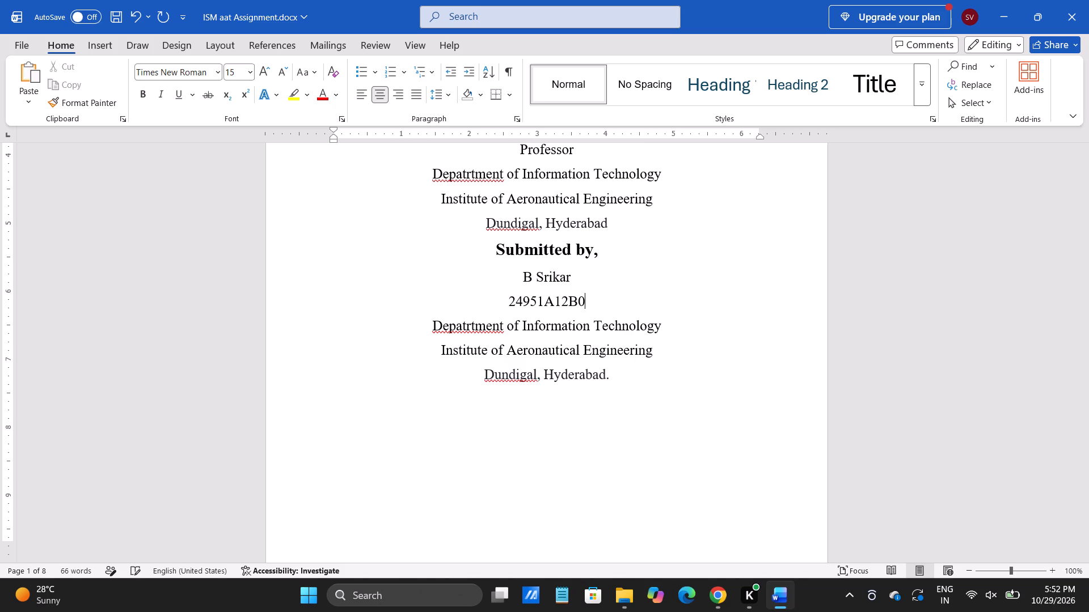
Select the text of question 1 on network security and its answer on the page after the cover.
scroll(613, 413, "down", 2)
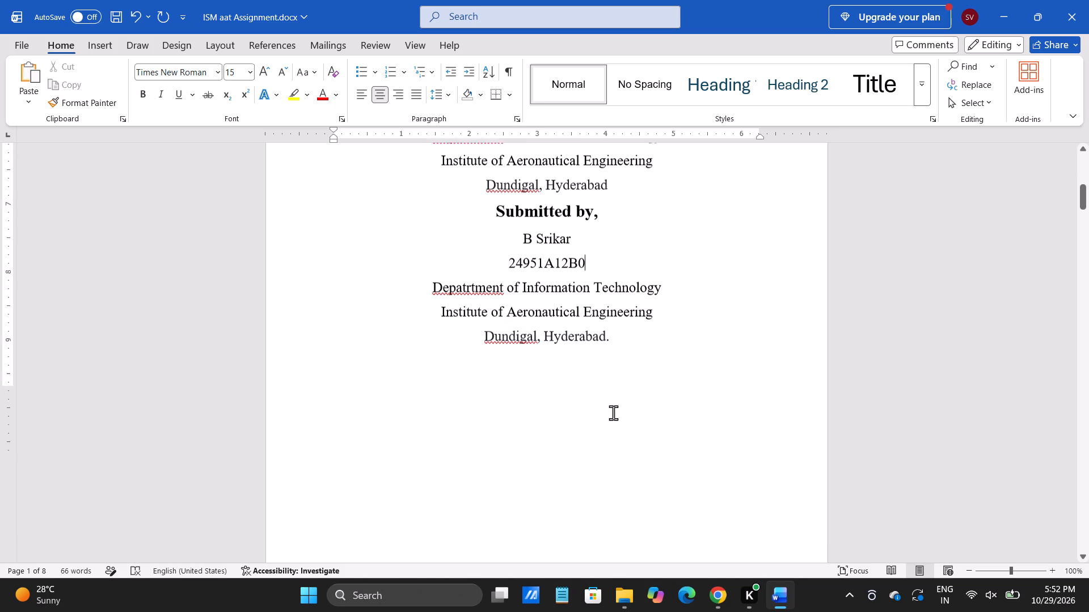
scroll(613, 413, "down", 2)
left_click_drag(346, 291, 511, 548)
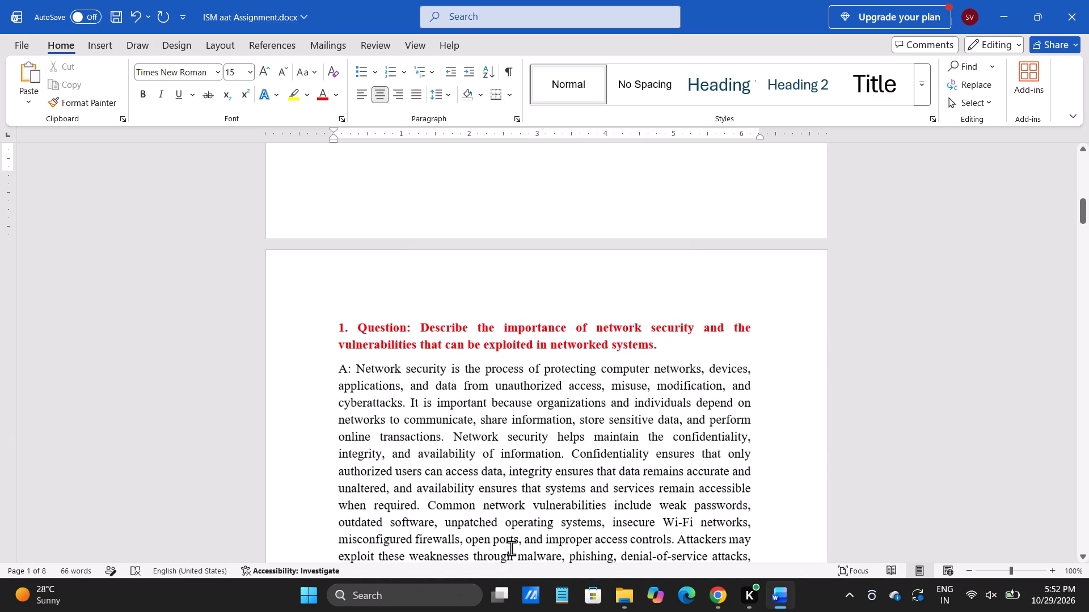
Delete all the question-and-answer content following the cover page, from question 1 through the end of the document.
left_click_drag(511, 548, 332, 272)
left_click_drag(334, 314, 335, 300)
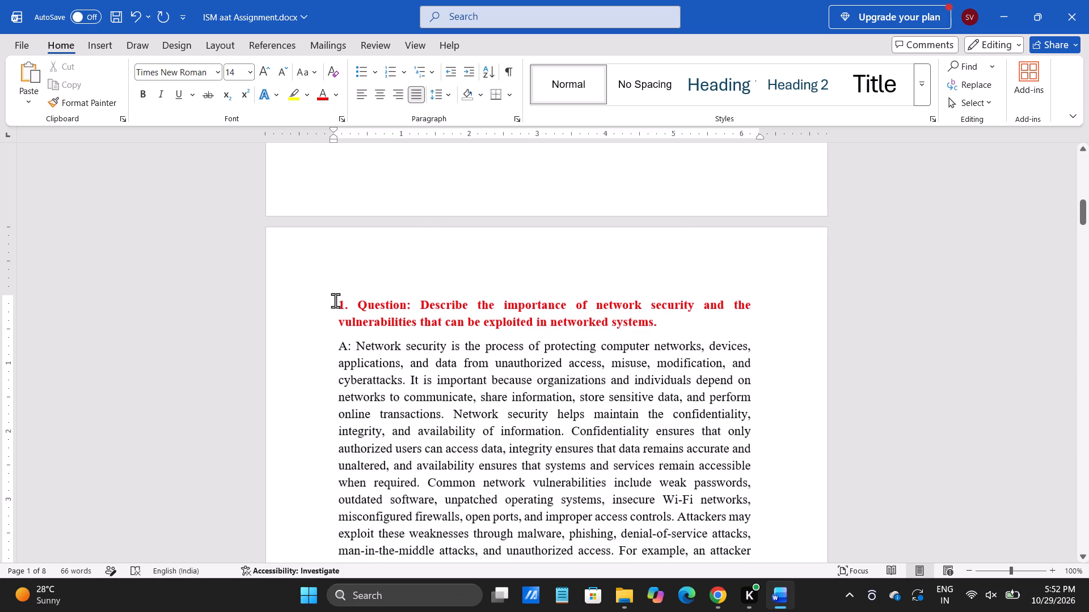
left_click_drag(335, 300, 336, 300)
left_click_drag(336, 300, 333, 275)
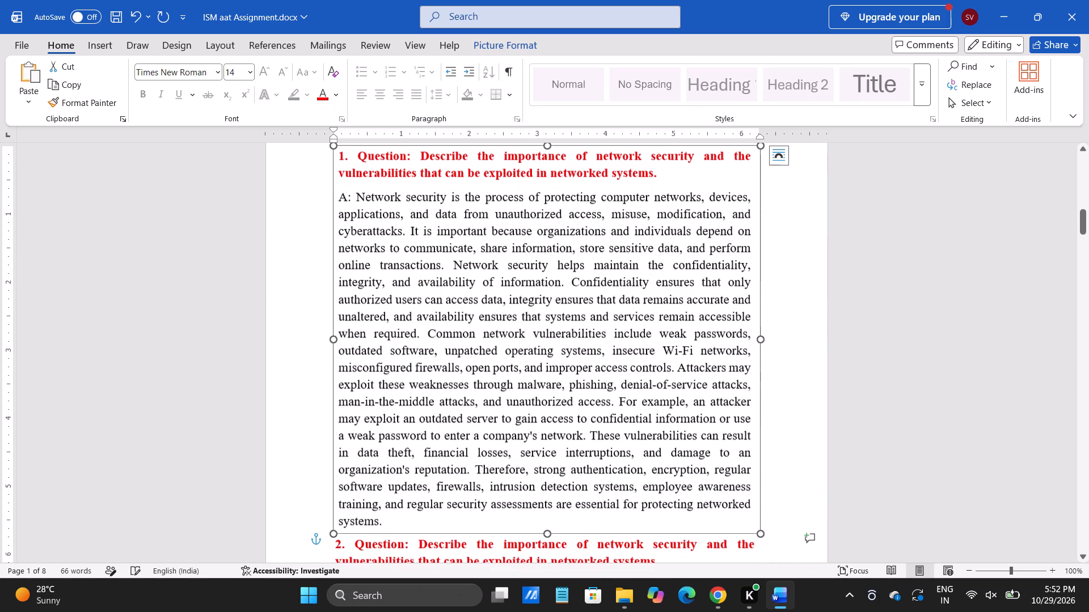
scroll(347, 213, "up", 1)
left_click_drag(334, 219, 488, 611)
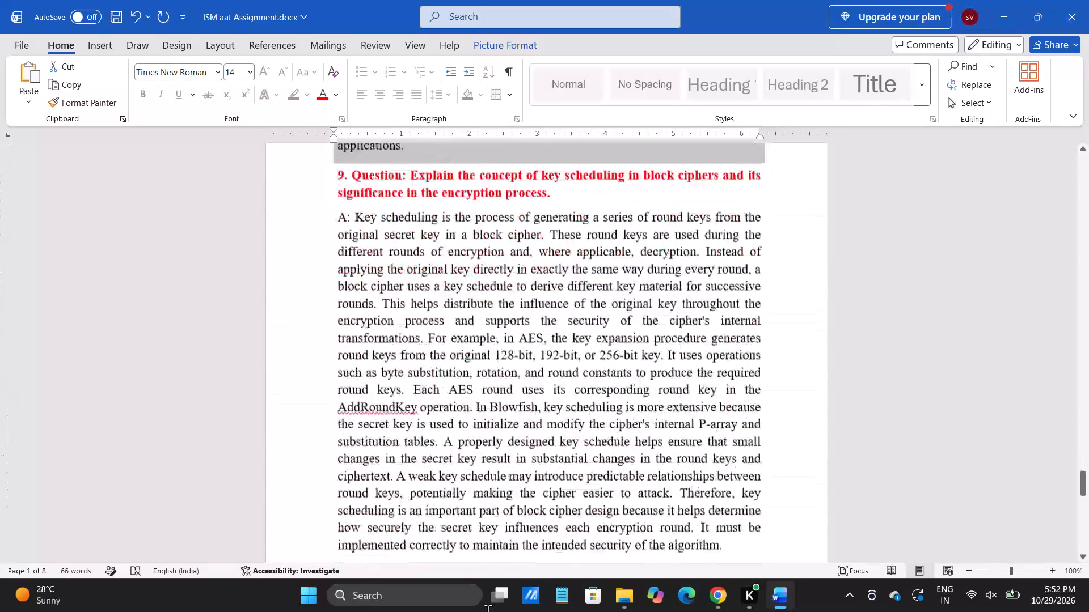
left_click_drag(488, 611, 725, 232)
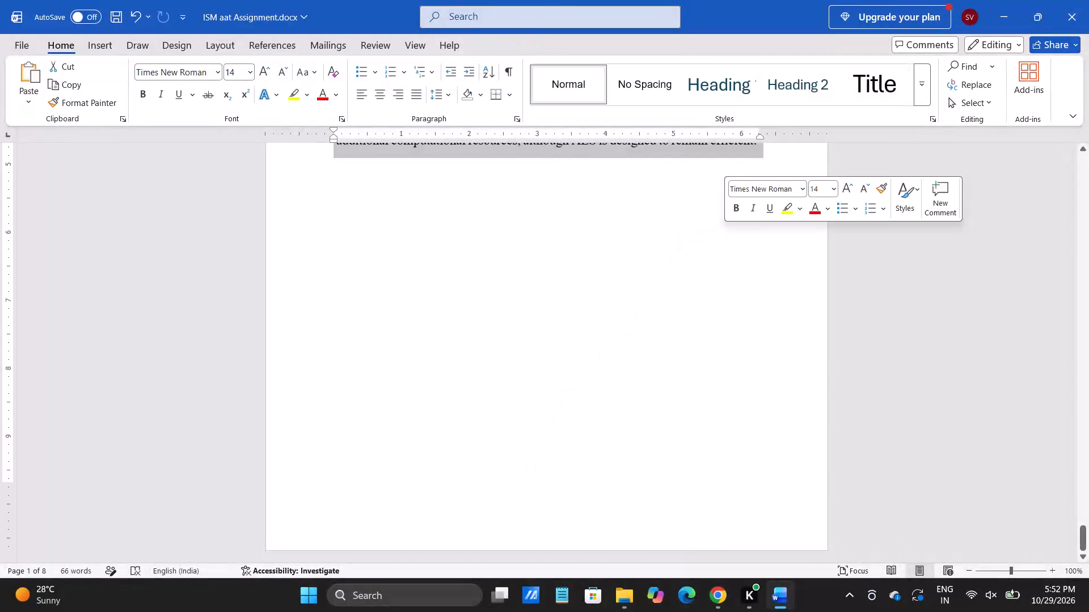
key("BackSpace")
scroll(610, 261, "up", 5)
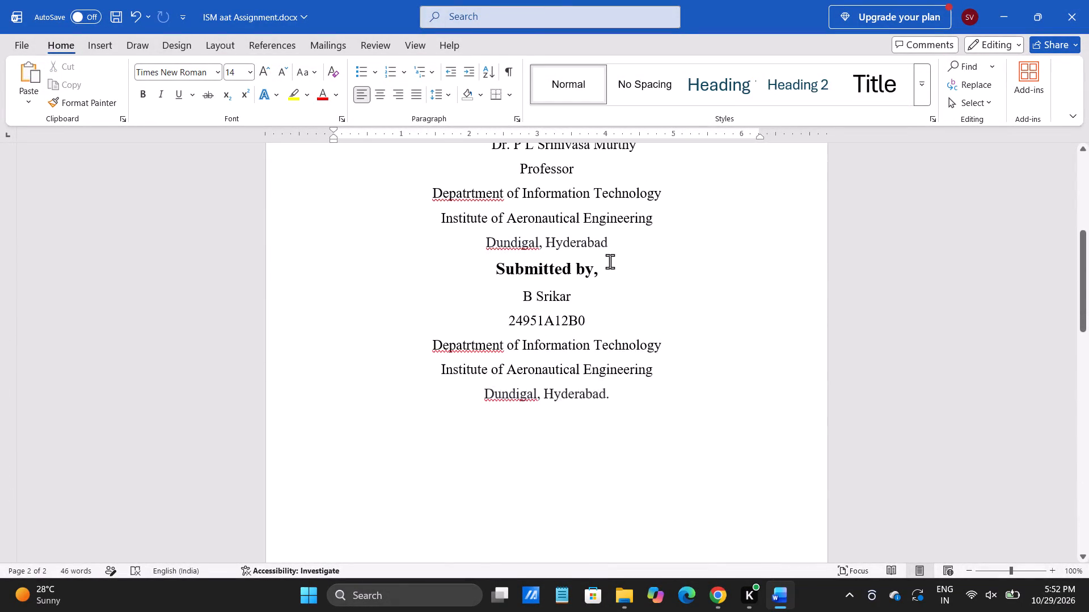
scroll(610, 261, "up", 1)
scroll(610, 261, "down", 3)
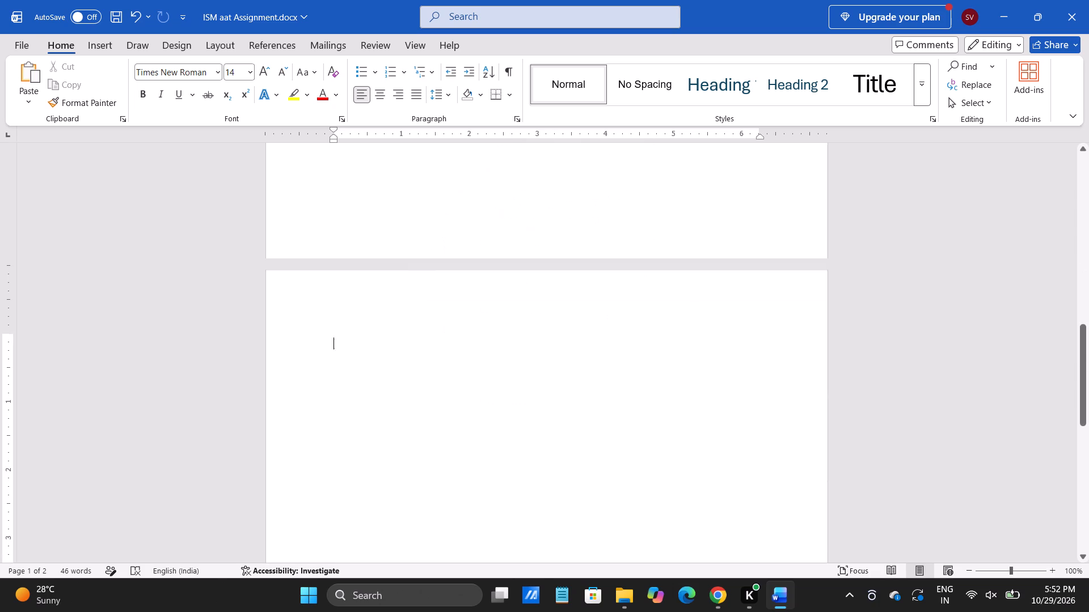
scroll(610, 261, "down", 2)
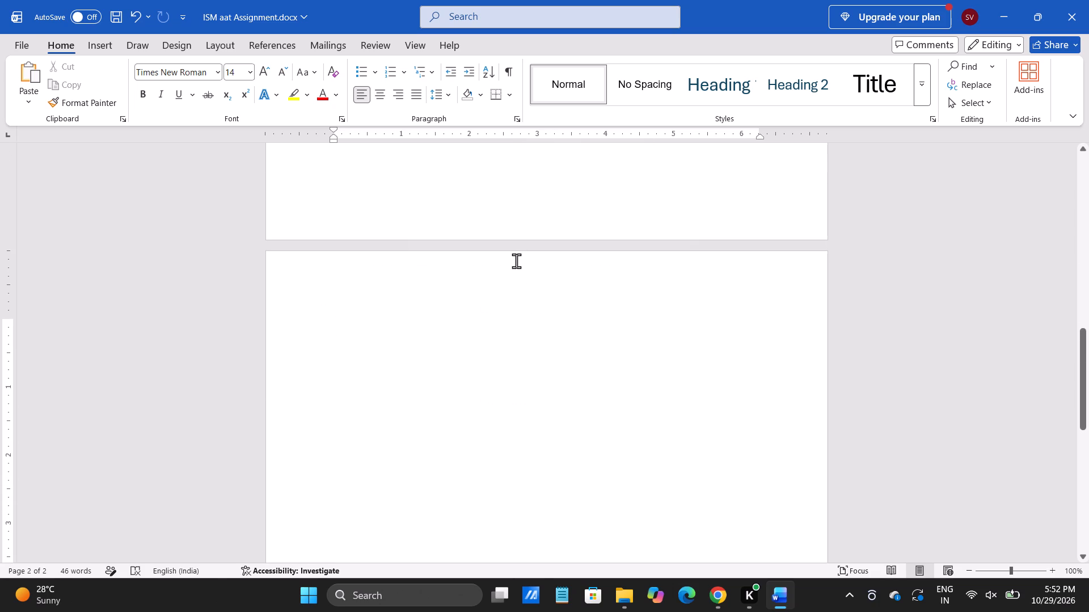
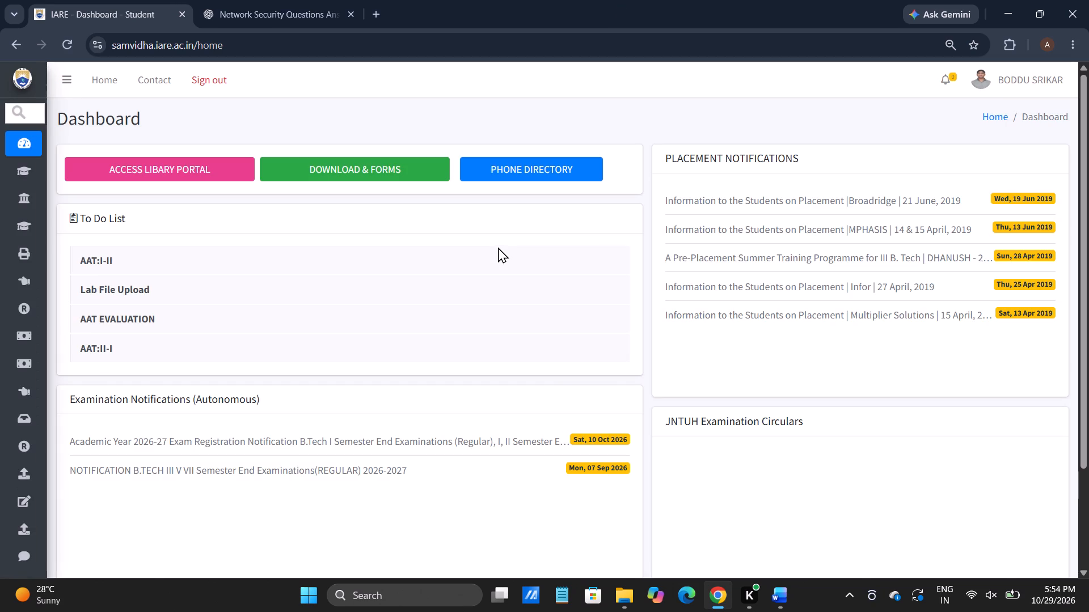
Open the AAT-I uploads page and get the assignment questions for Information Security Management (ACCD04).
scroll(35, 389, "down", 8)
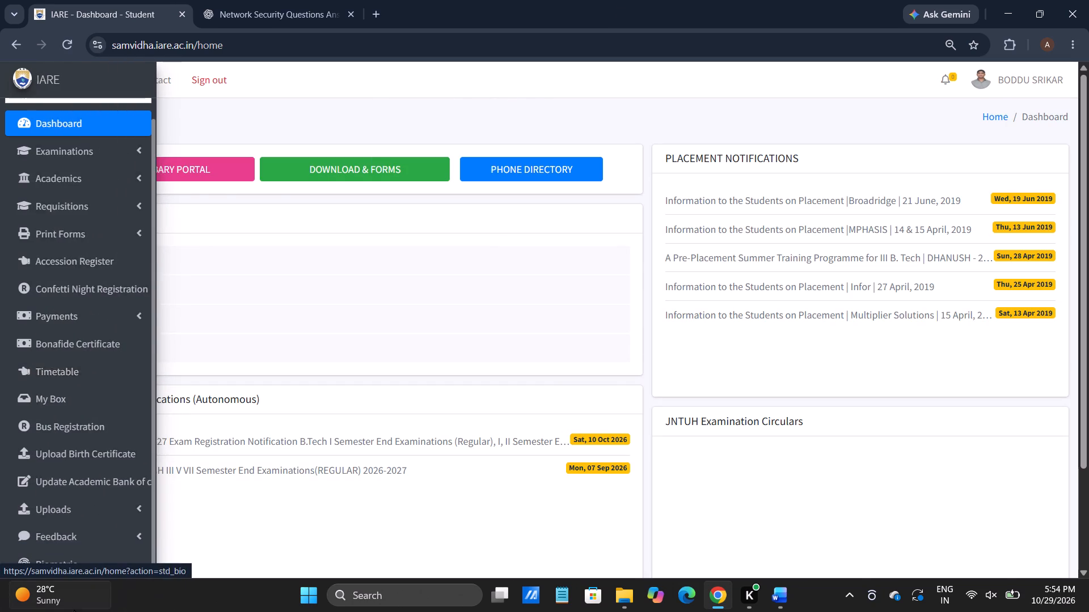
left_click(41, 509)
scroll(41, 509, "down", 6)
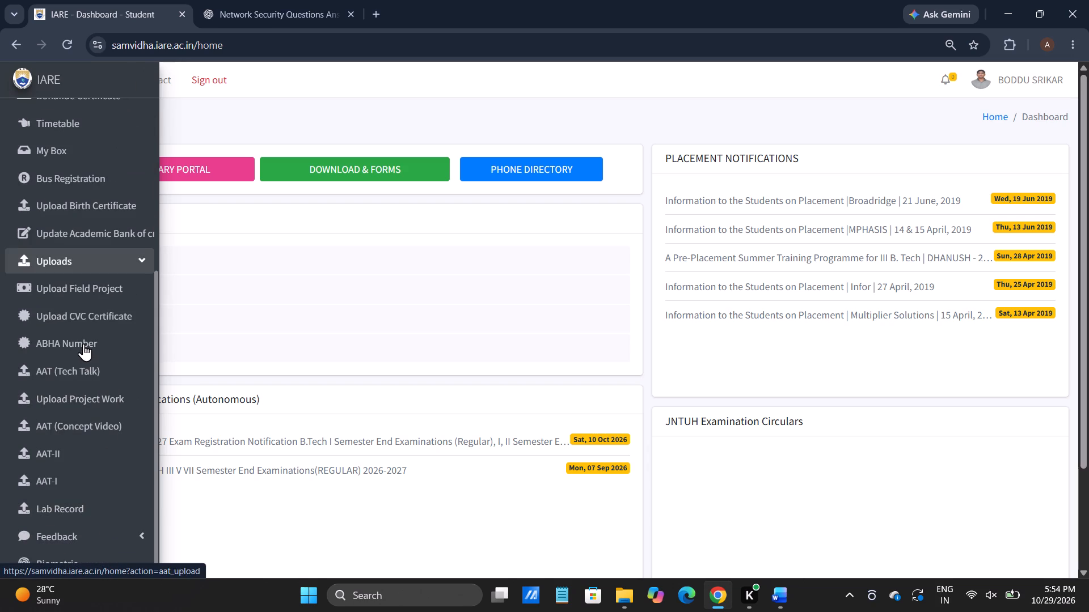
left_click(66, 481)
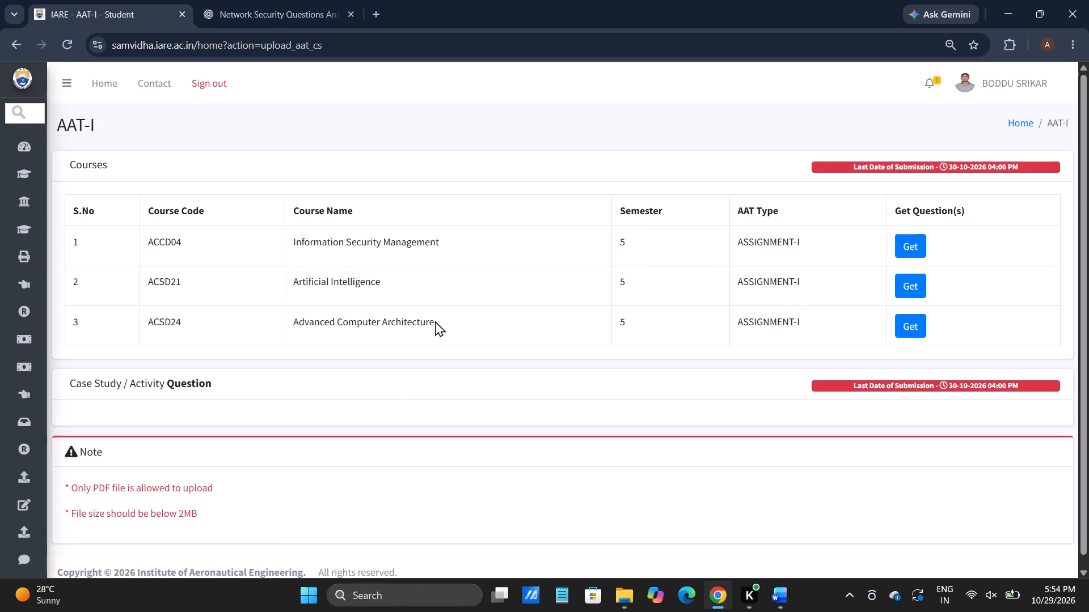
left_click(910, 248)
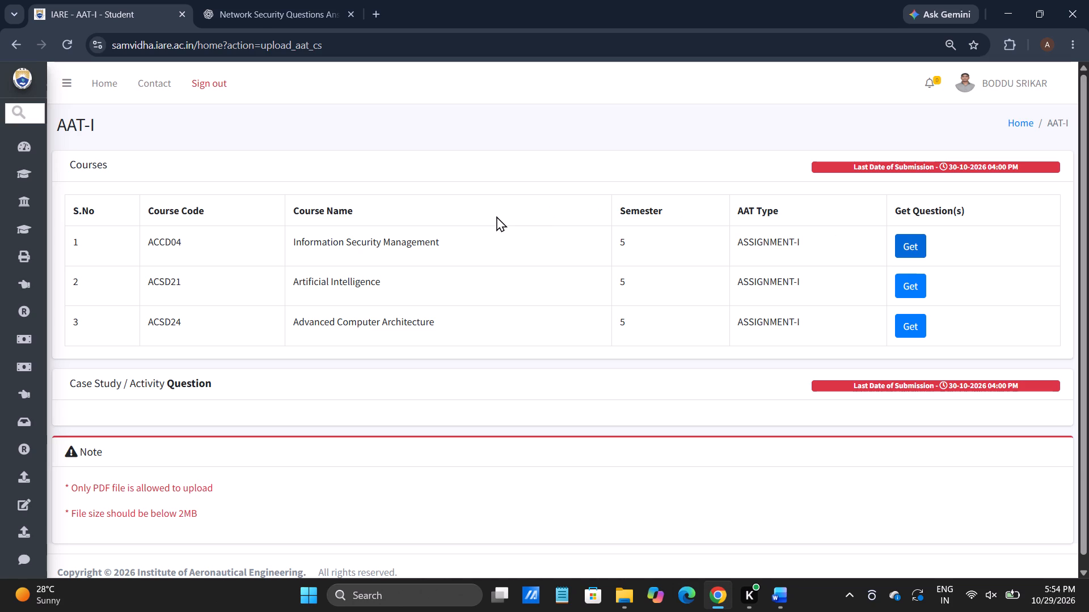
key("Return")
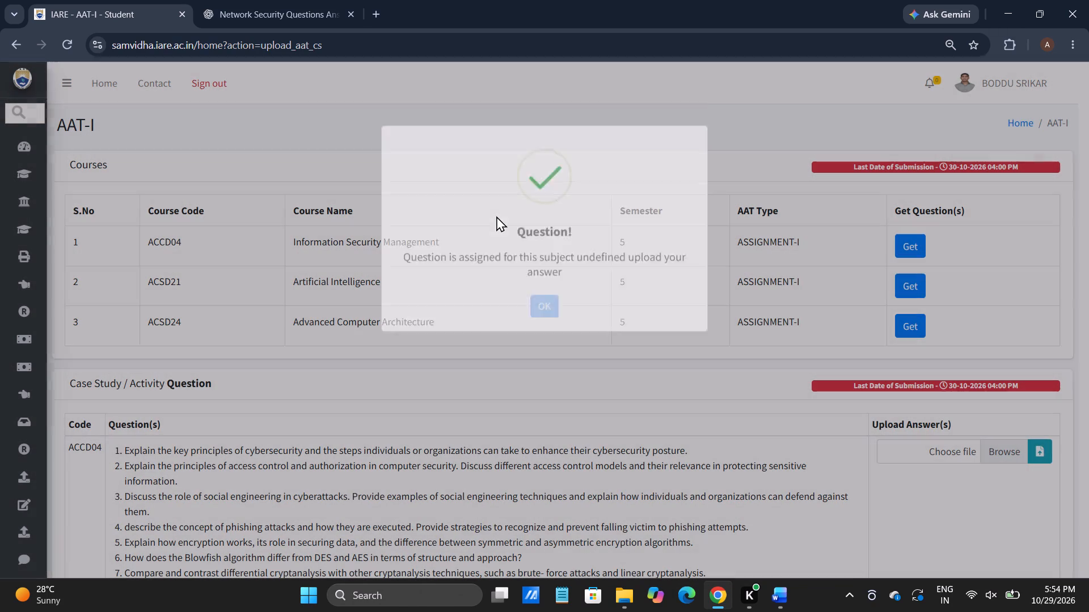
Capture a screenshot of the region containing all ten ACCD04 questions.
scroll(459, 348, "down", 3)
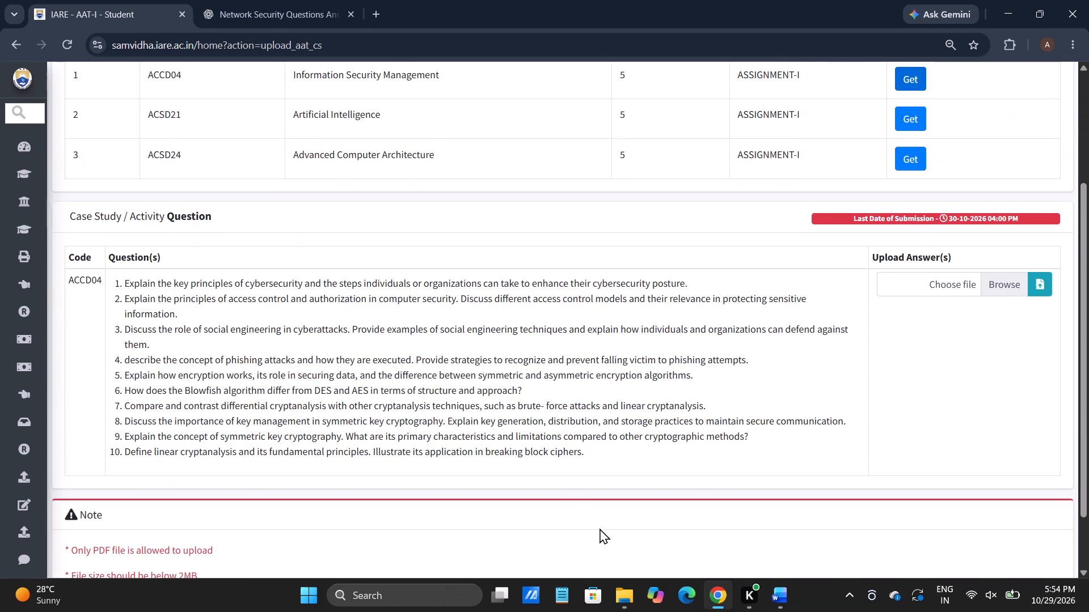
key("Print")
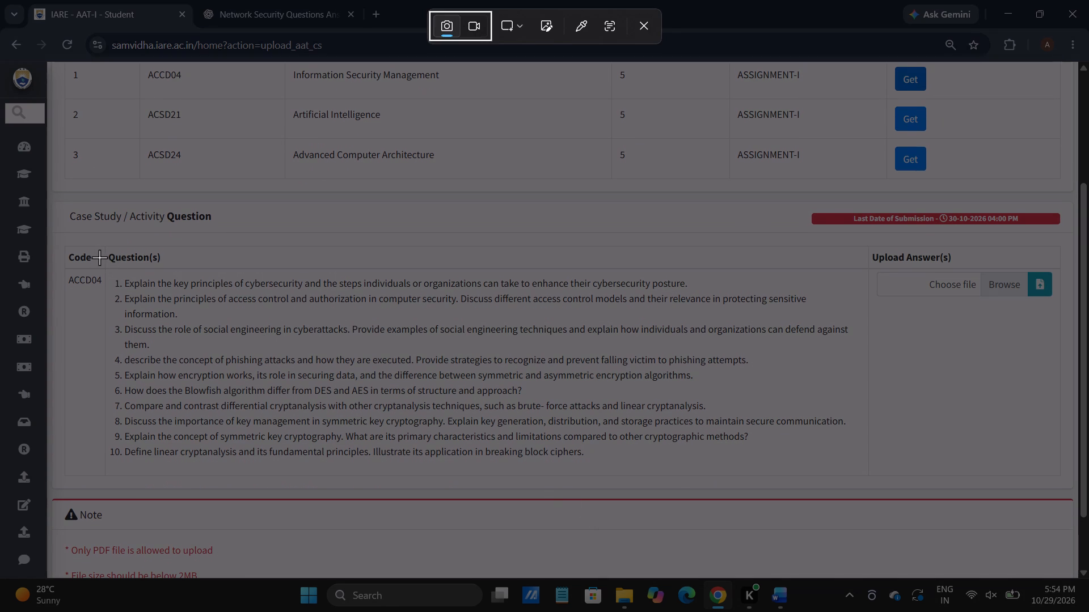
left_click_drag(99, 257, 905, 533)
left_click(217, 0)
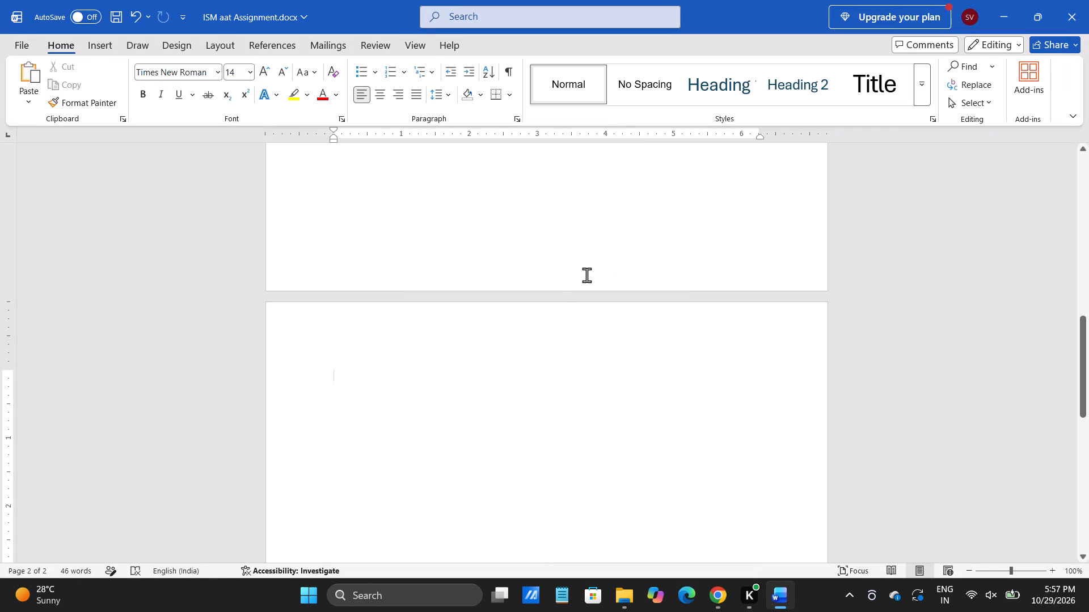
key("BackSpace")
key("Return")
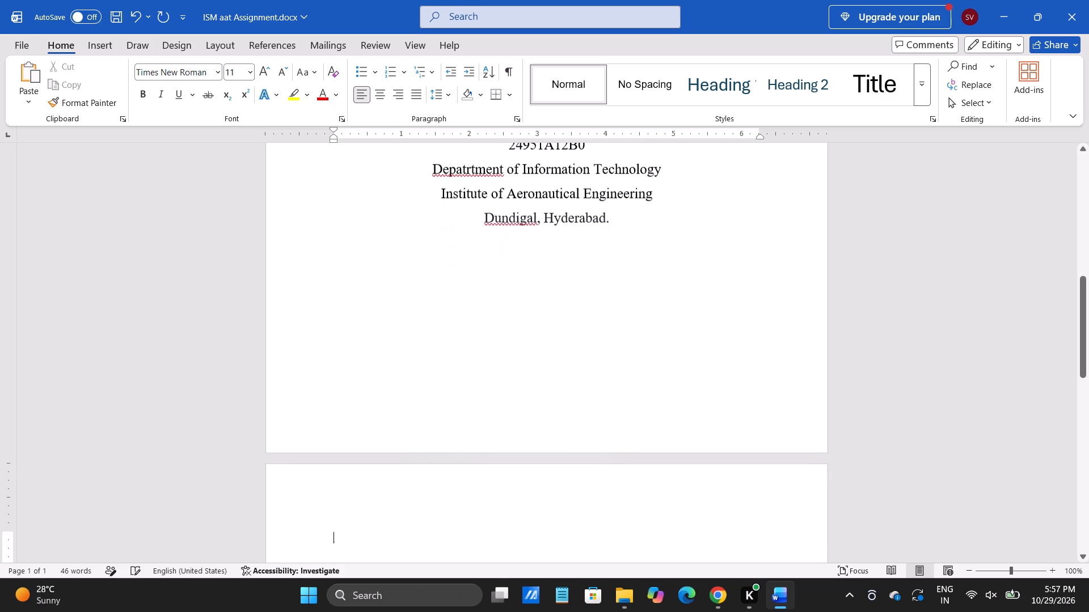
key("ctrl+v")
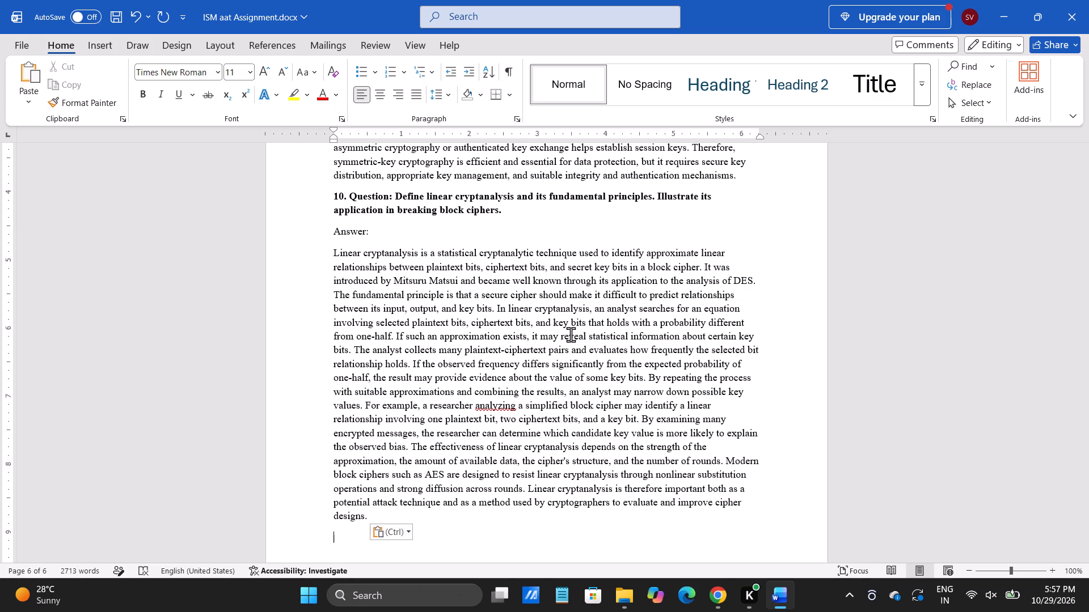
Correct the misspelled word to "Department" in both the Submitted by and Submitted to sections of the cover page.
scroll(571, 334, "up", 4)
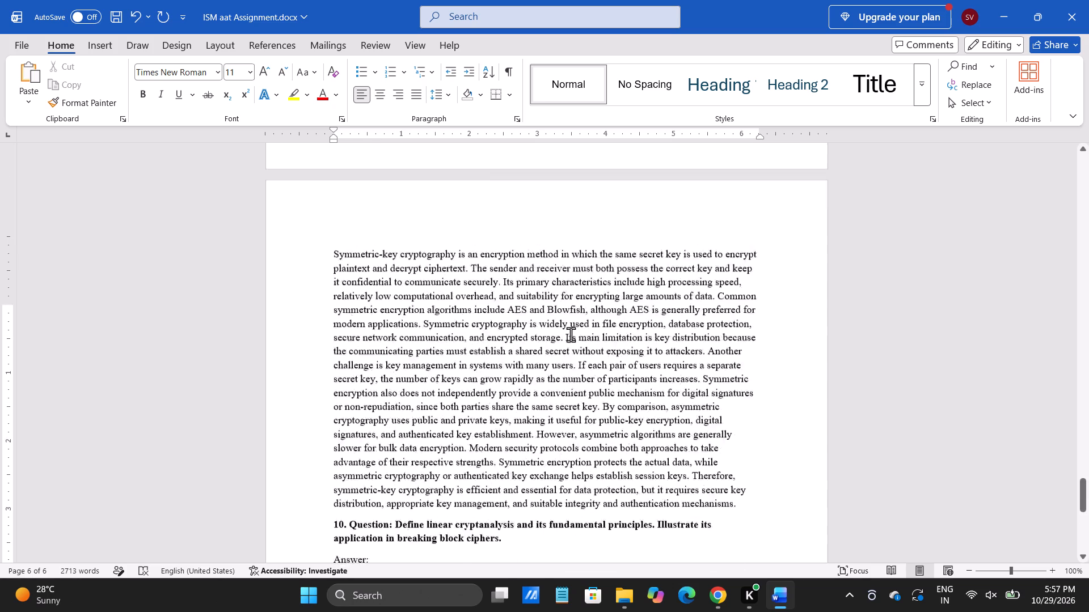
scroll(571, 334, "up", 11)
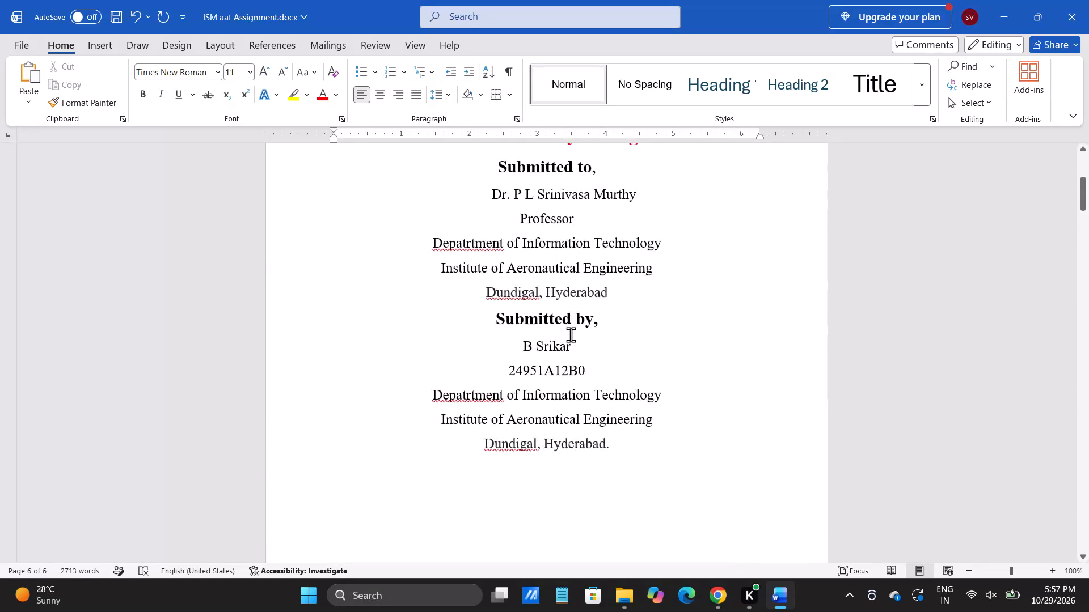
scroll(571, 334, "down", 1)
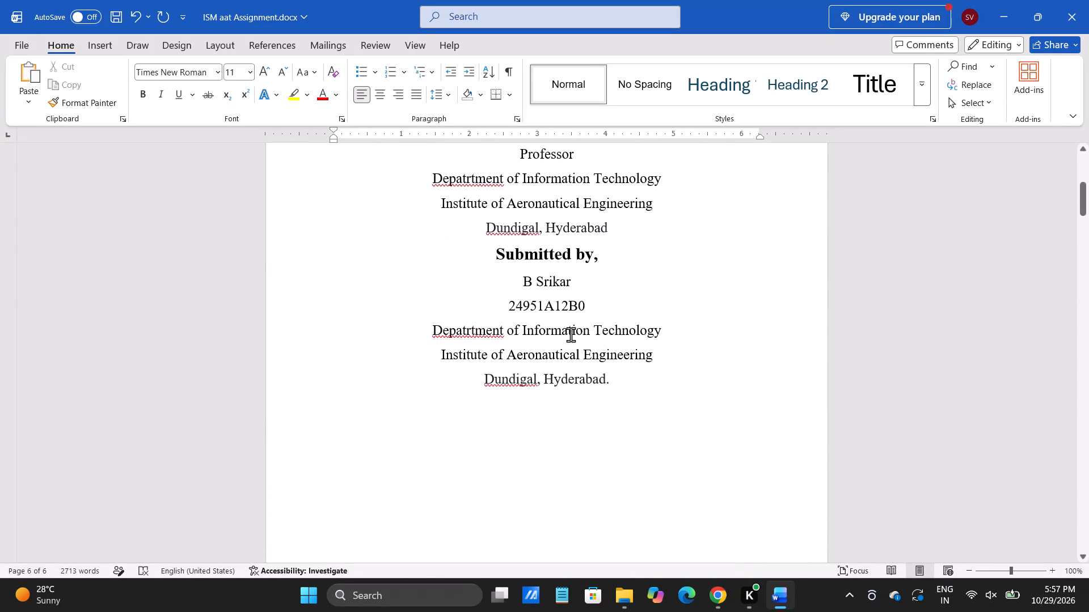
left_click(470, 329)
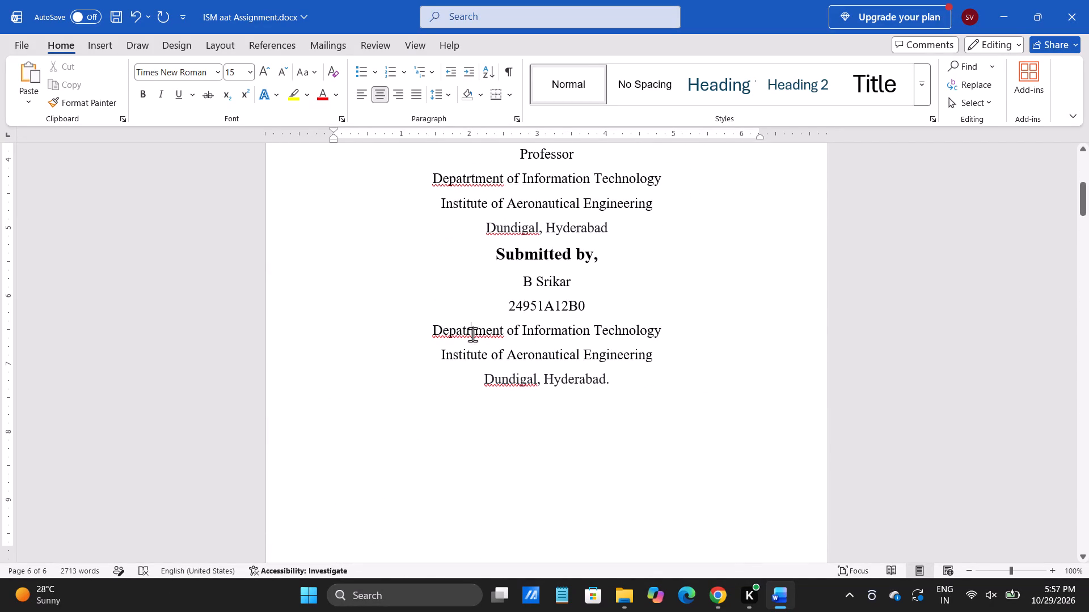
key("BackSpace")
key("BackSpace")
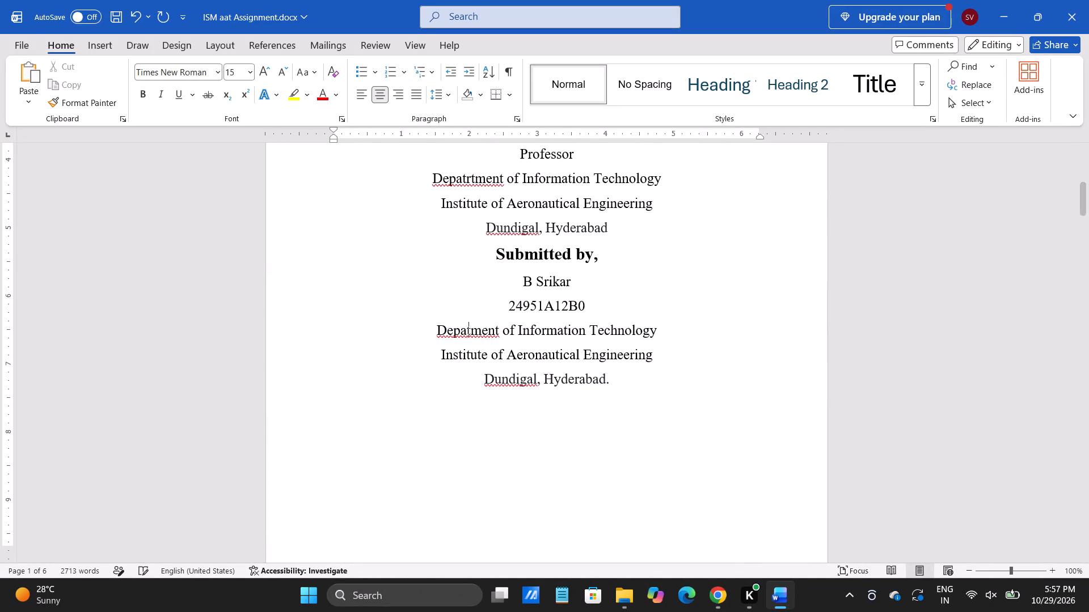
type("rt")
key("BackSpace")
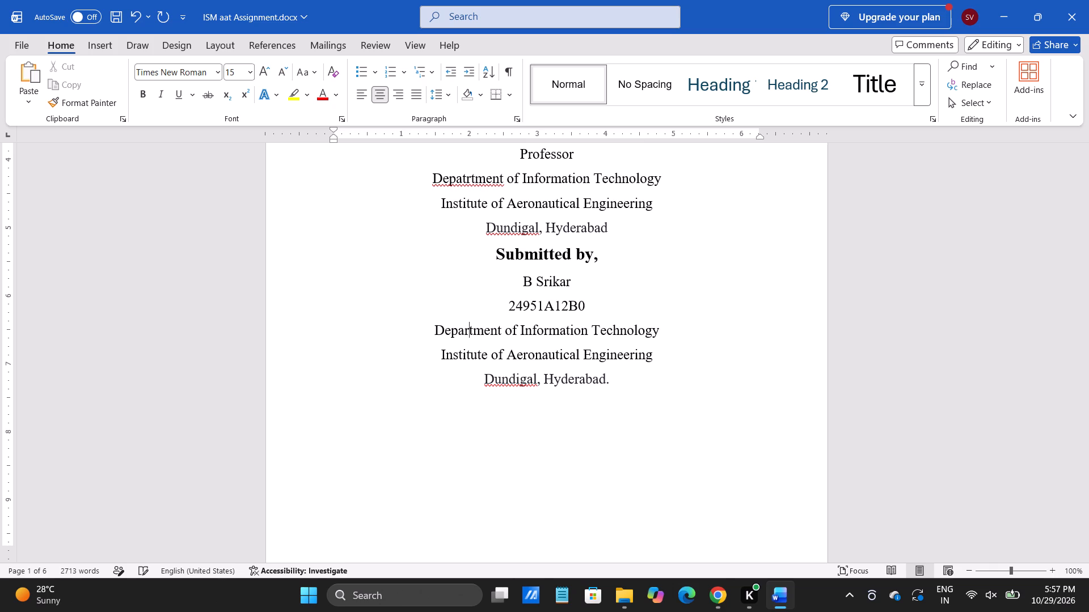
left_click(468, 177)
key("BackSpace")
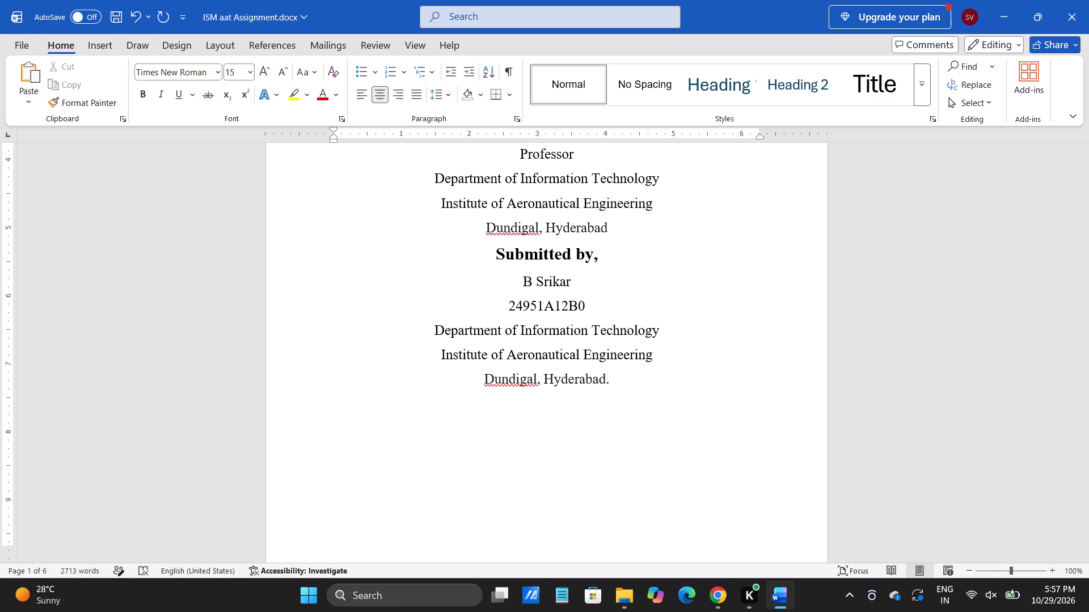
Justify all the pasted text from the question 1 heading through the end of answer 10.
scroll(579, 304, "up", 2)
scroll(579, 304, "down", 1)
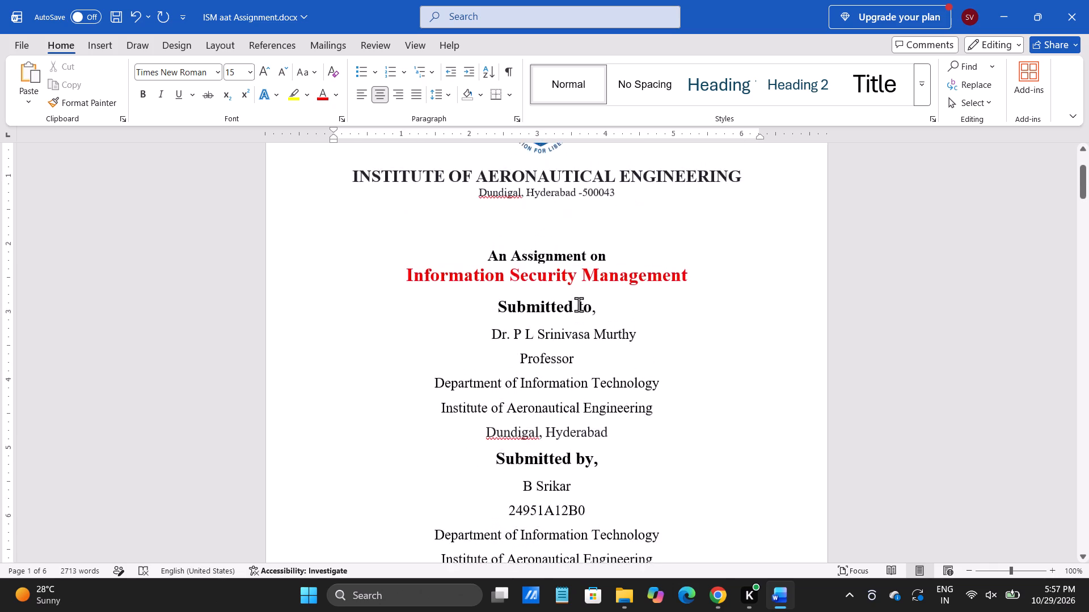
scroll(579, 304, "down", 1)
scroll(579, 304, "up", 1)
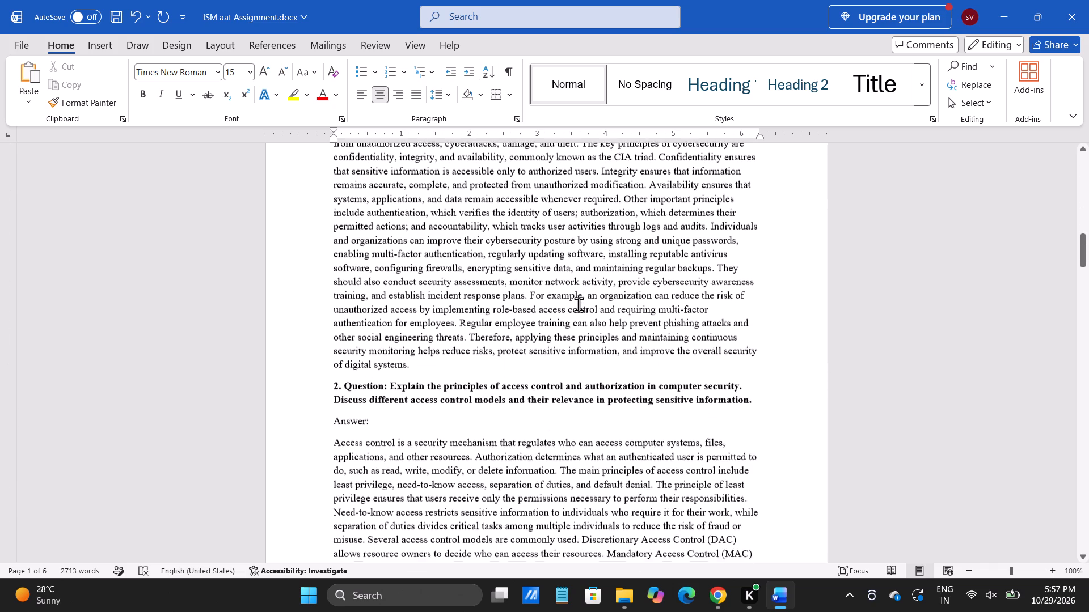
scroll(579, 304, "up", 3)
scroll(579, 304, "down", 1)
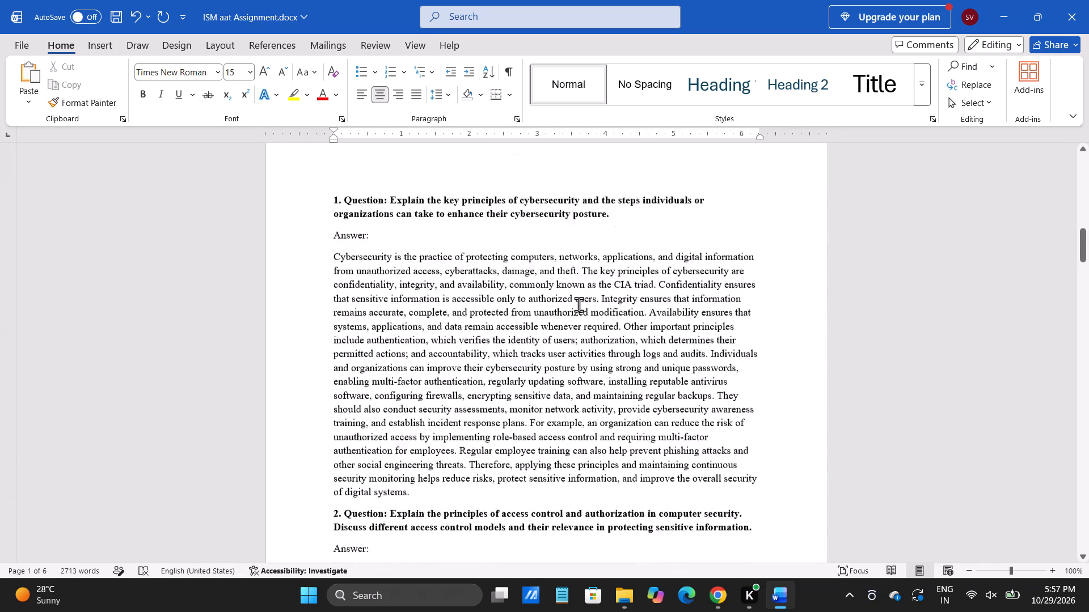
scroll(579, 304, "up", 2)
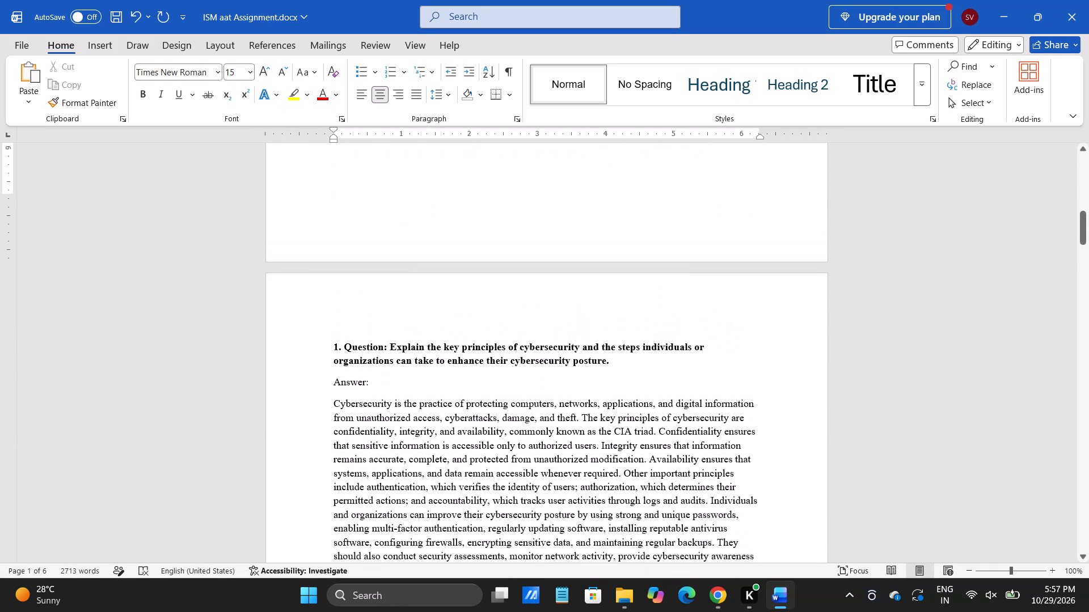
left_click_drag(331, 345, 544, 607)
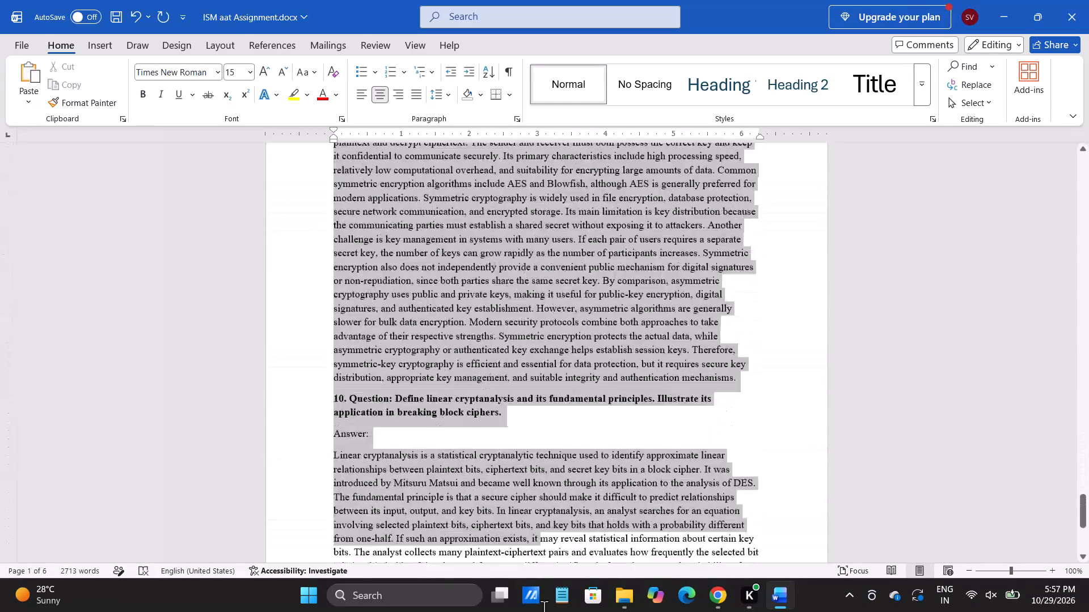
left_click_drag(544, 607, 376, 421)
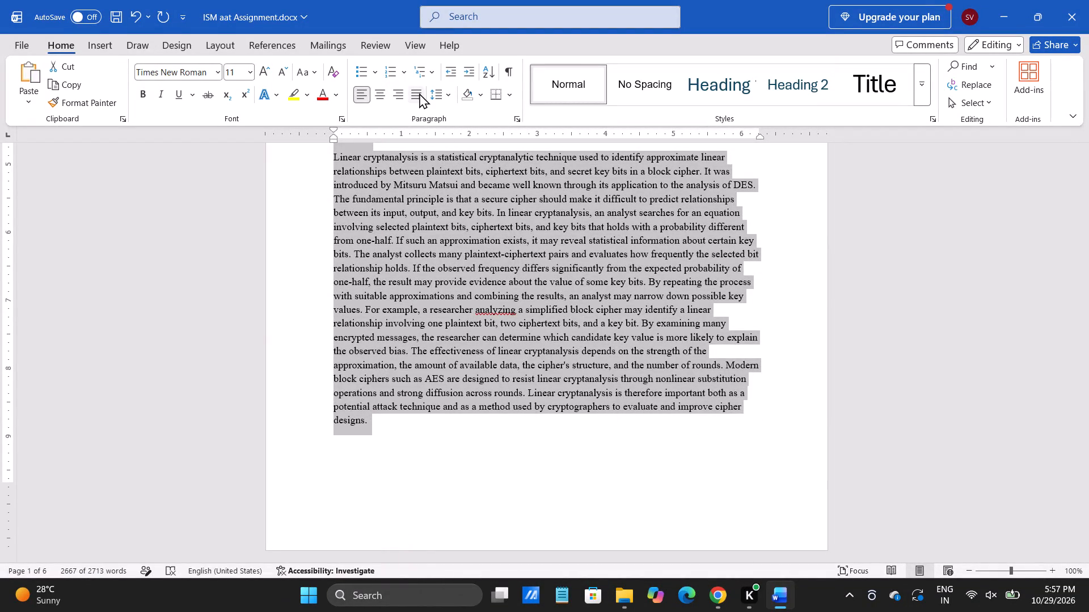
left_click(416, 90)
Set the font size of all ten selected questions and answers to 14.
scroll(499, 273, "up", 2)
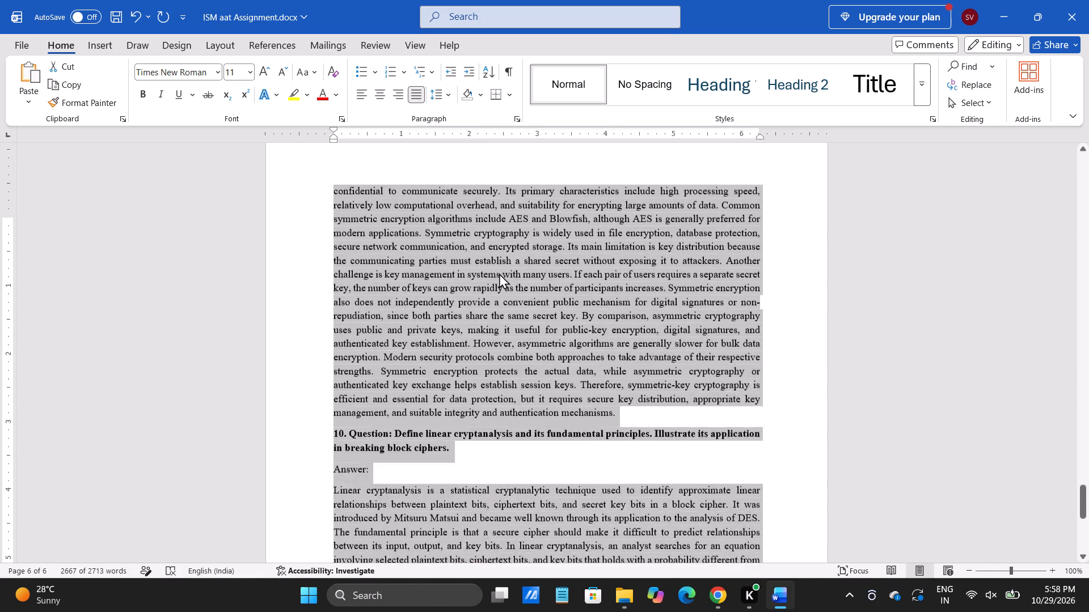
scroll(499, 273, "up", 3)
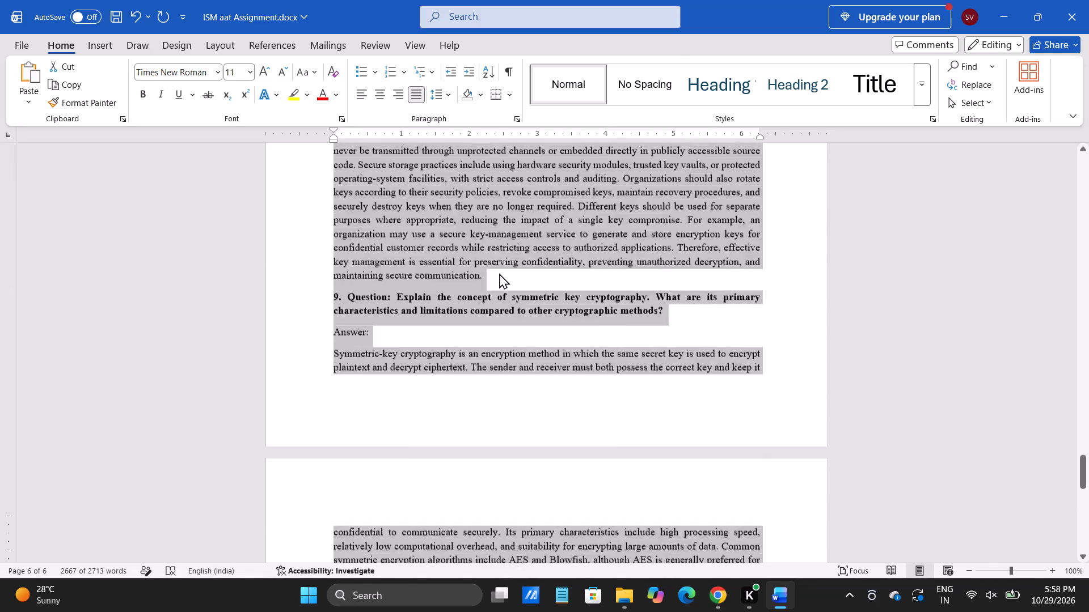
scroll(499, 273, "up", 3)
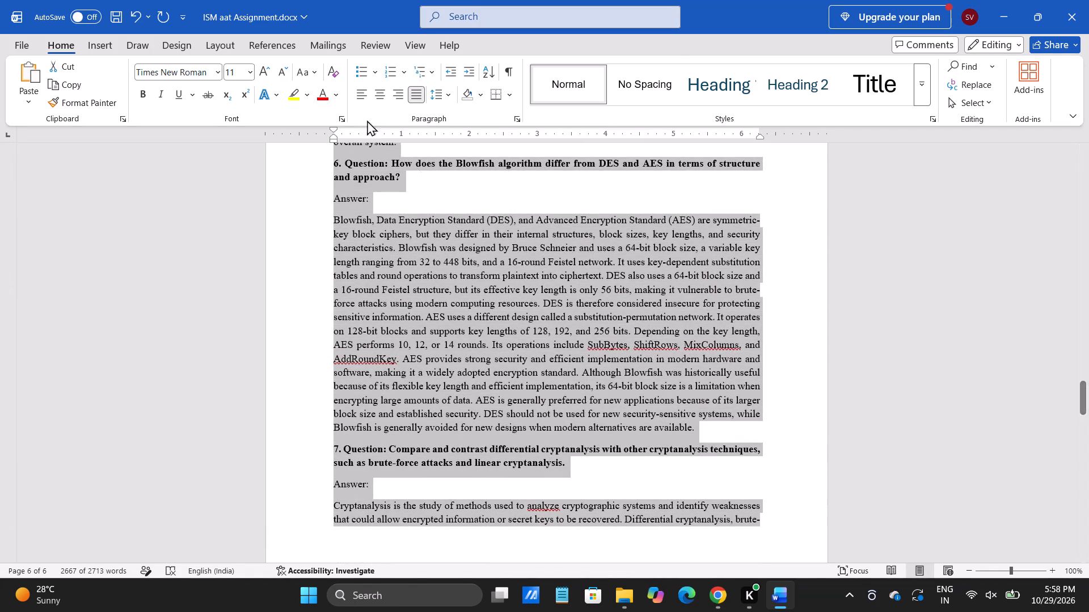
left_click(238, 73)
type("14")
key("Return")
Check the layout of the reformatted document from the cover page through question 4, and clear the text selection.
scroll(397, 249, "up", 5)
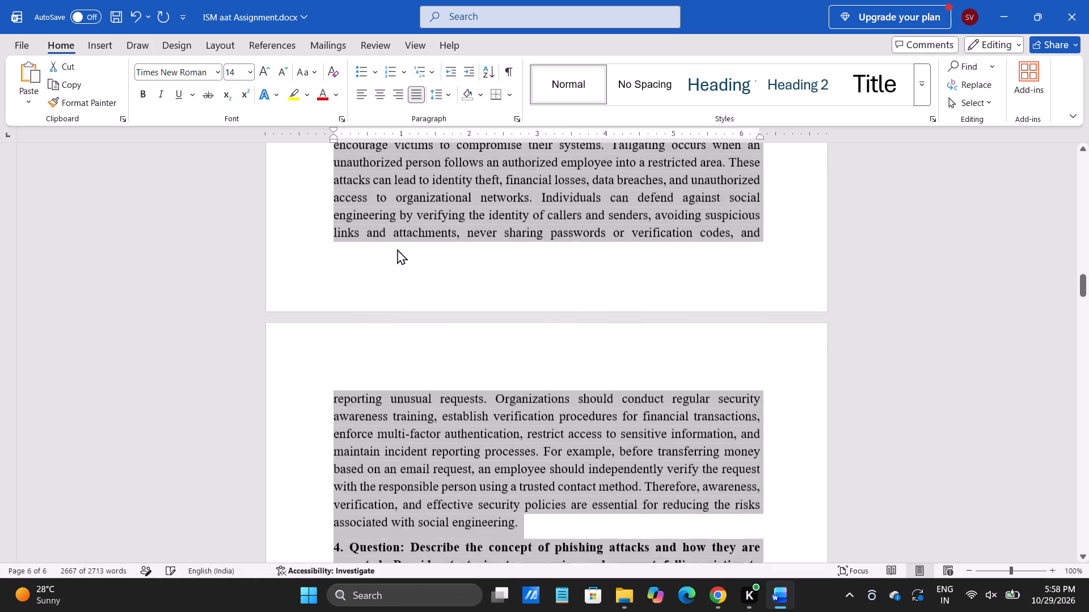
scroll(397, 249, "up", 9)
scroll(397, 249, "down", 2)
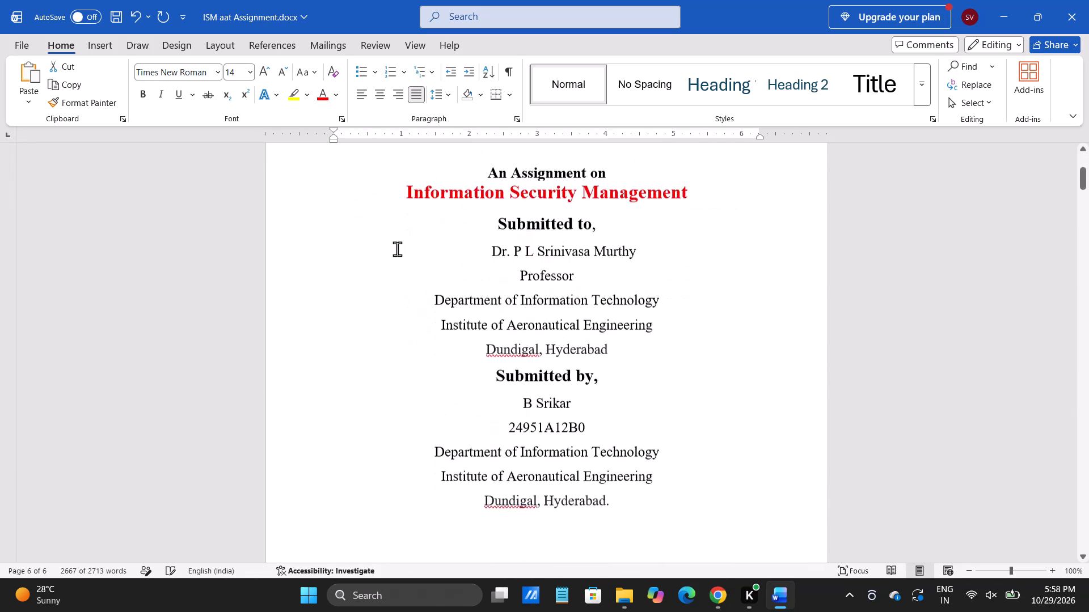
scroll(397, 249, "down", 6)
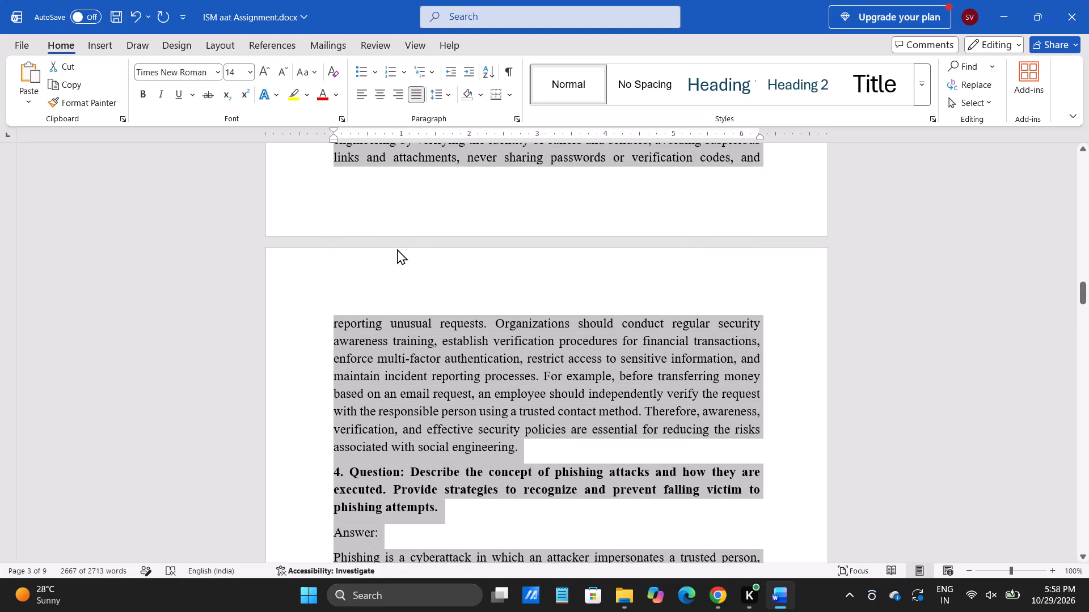
scroll(448, 267, "up", 4)
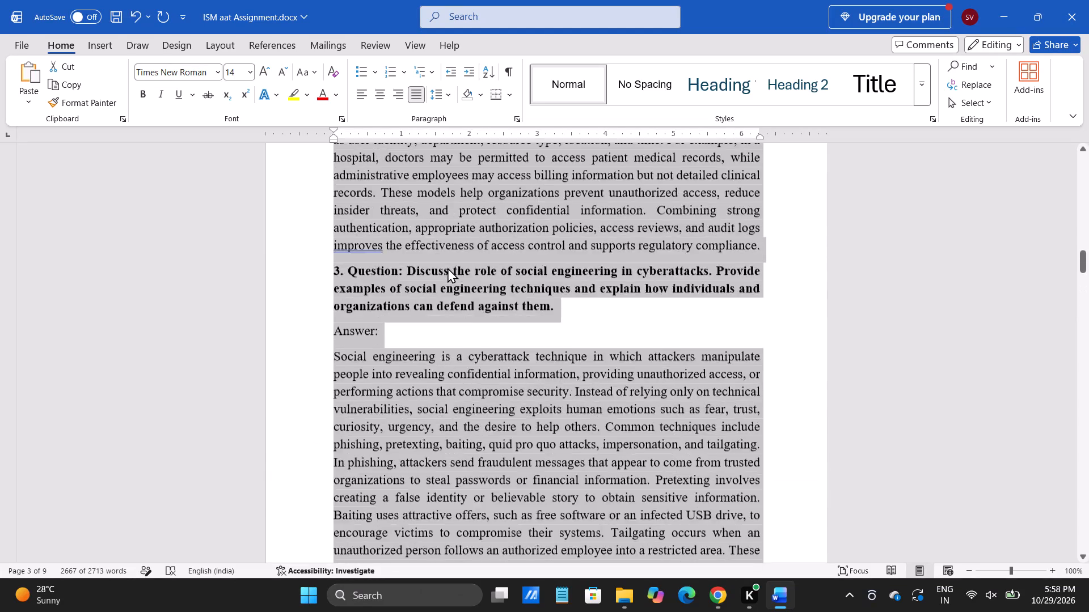
scroll(448, 267, "up", 3)
scroll(448, 267, "down", 2)
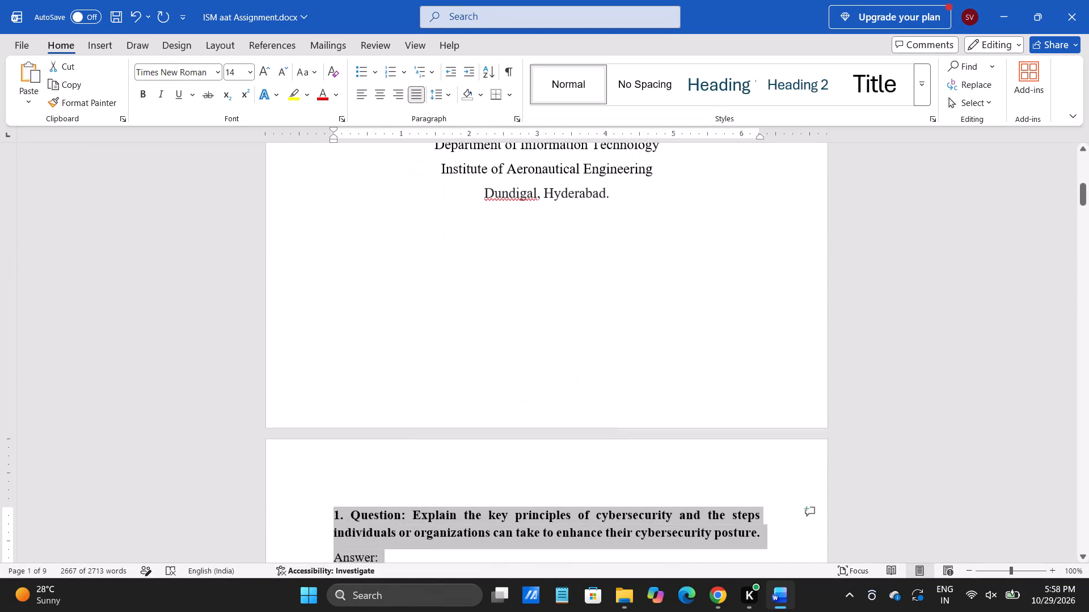
scroll(448, 267, "down", 2)
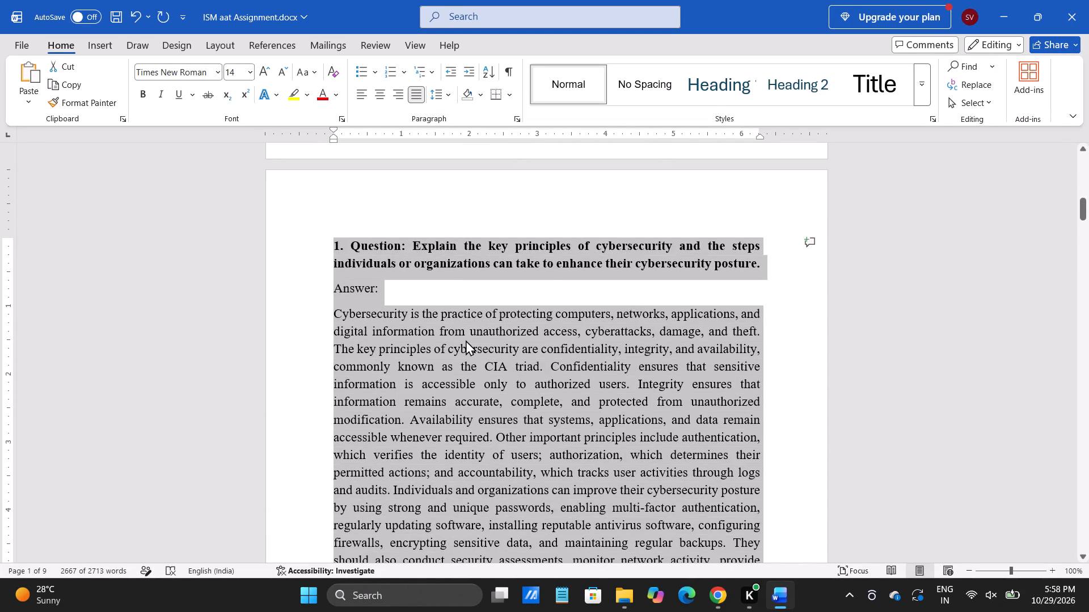
left_click(466, 340)
Remove the "Question:" label from the question 1 heading and colour the heading red.
scroll(466, 340, "down", 2)
scroll(466, 340, "up", 1)
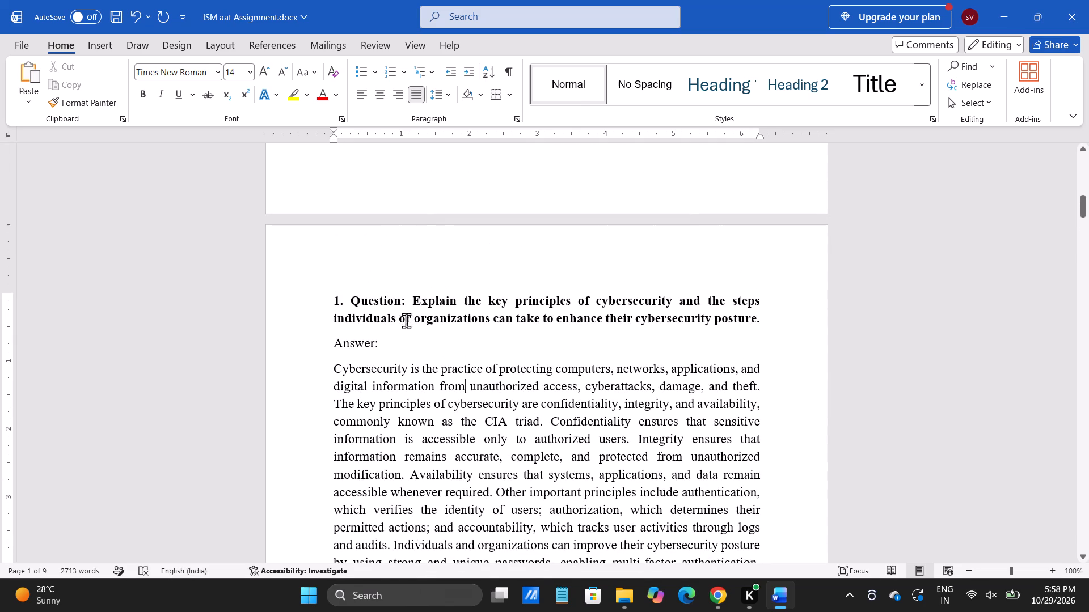
left_click_drag(350, 300, 409, 296)
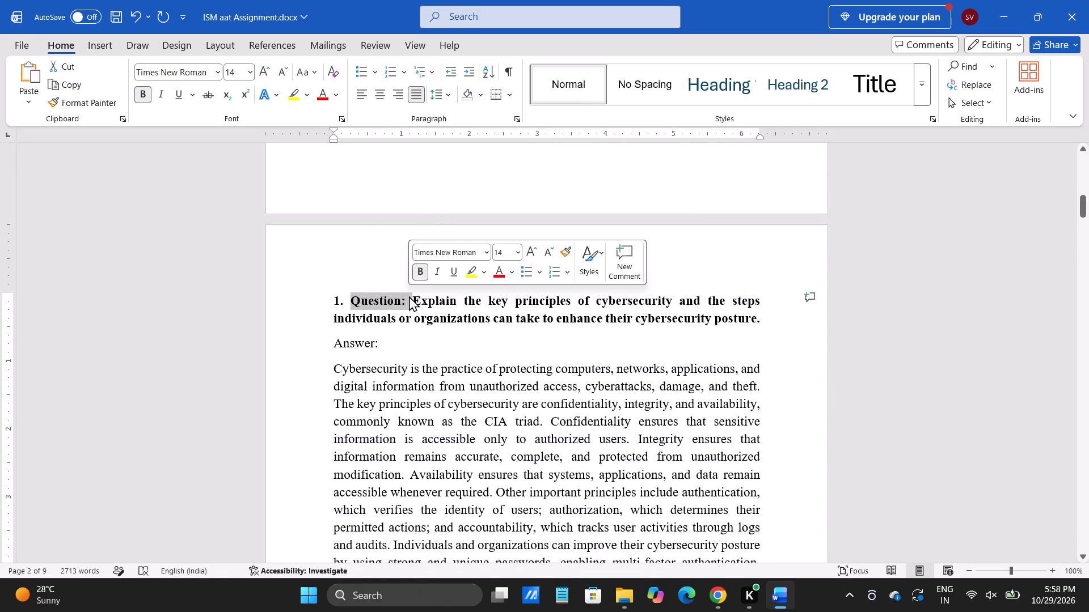
key("BackSpace")
left_click_drag(331, 301, 689, 313)
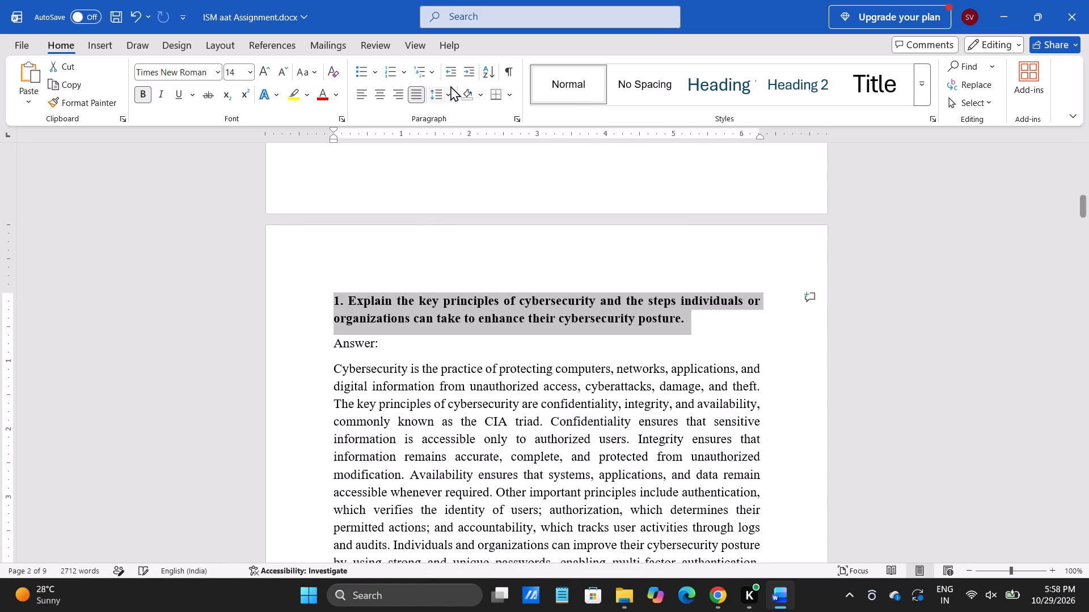
left_click(324, 87)
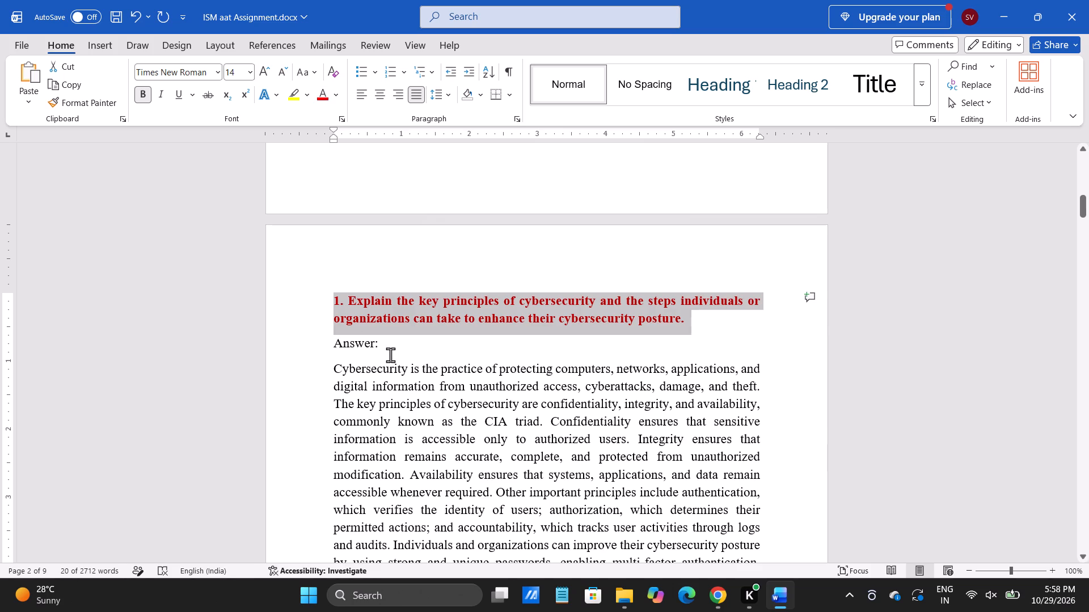
Delete the "Answer:" line beneath the question 1 heading.
left_click_drag(391, 349, 323, 343)
key("BackSpace")
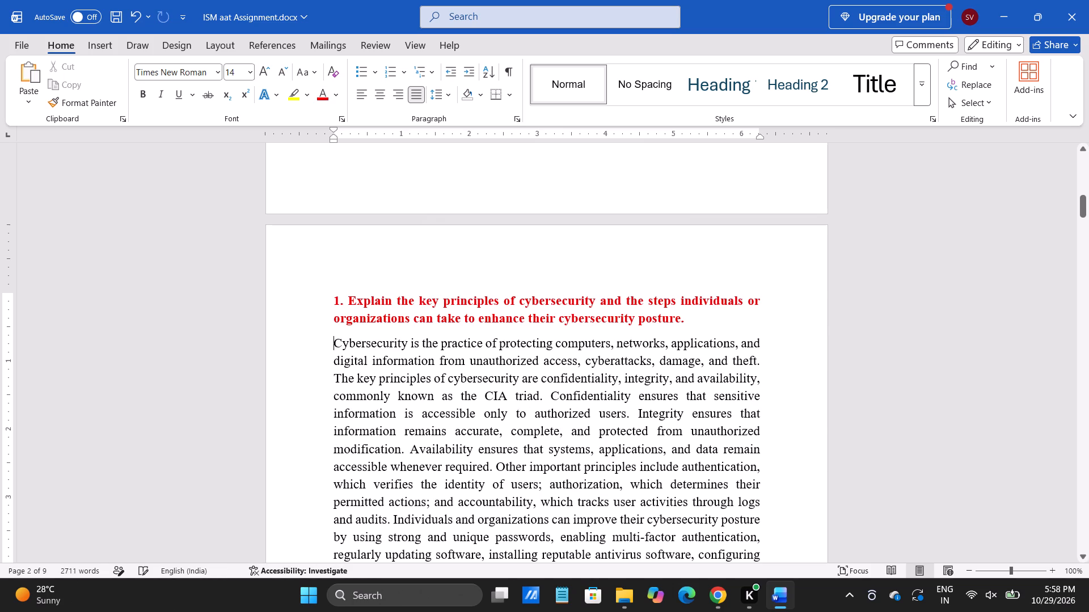
Delete the "Question:" label from the question 2 heading and the "Answer:" line beneath it.
scroll(529, 299, "down", 5)
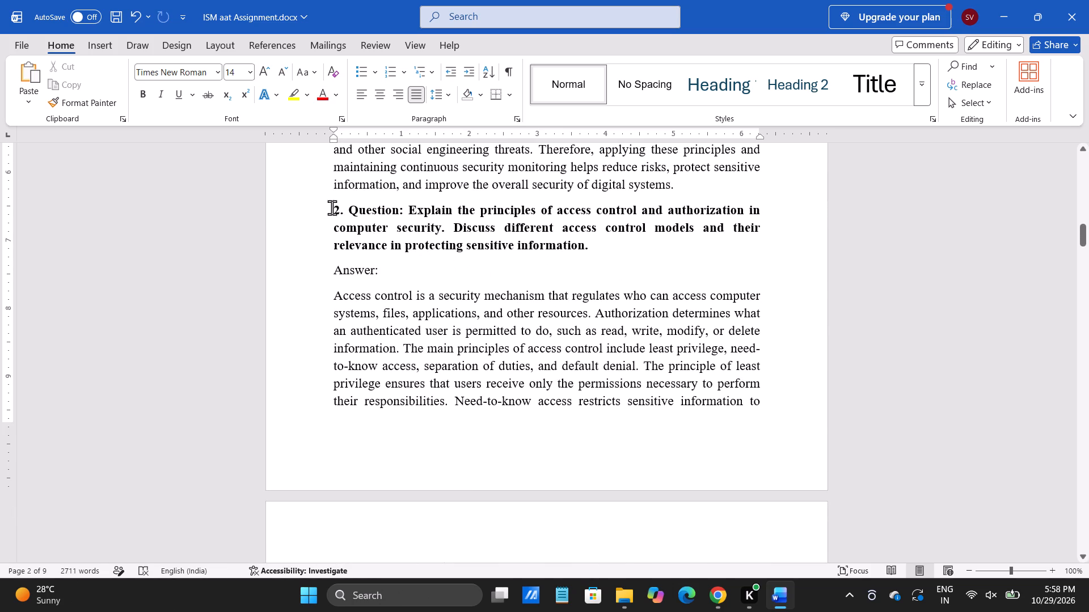
left_click_drag(349, 211, 423, 209)
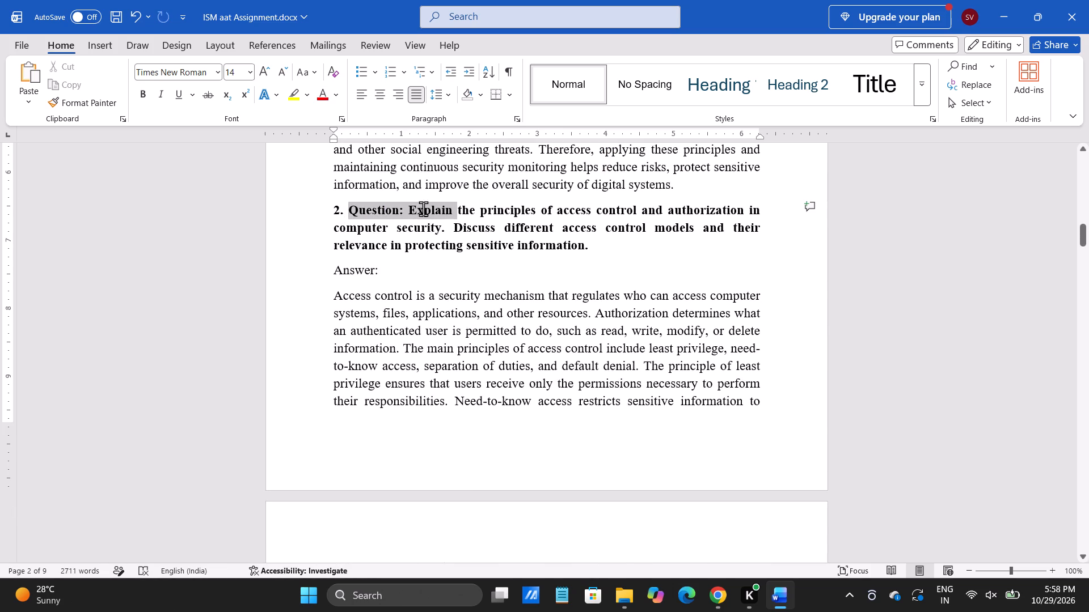
left_click_drag(423, 209, 406, 210)
key("BackSpace")
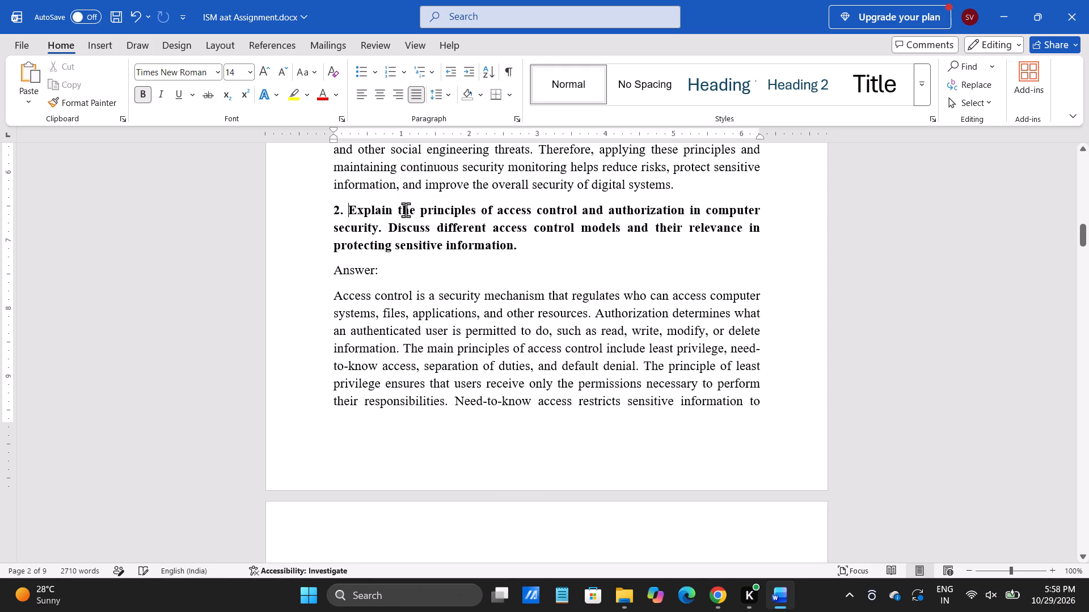
left_click_drag(391, 273, 332, 265)
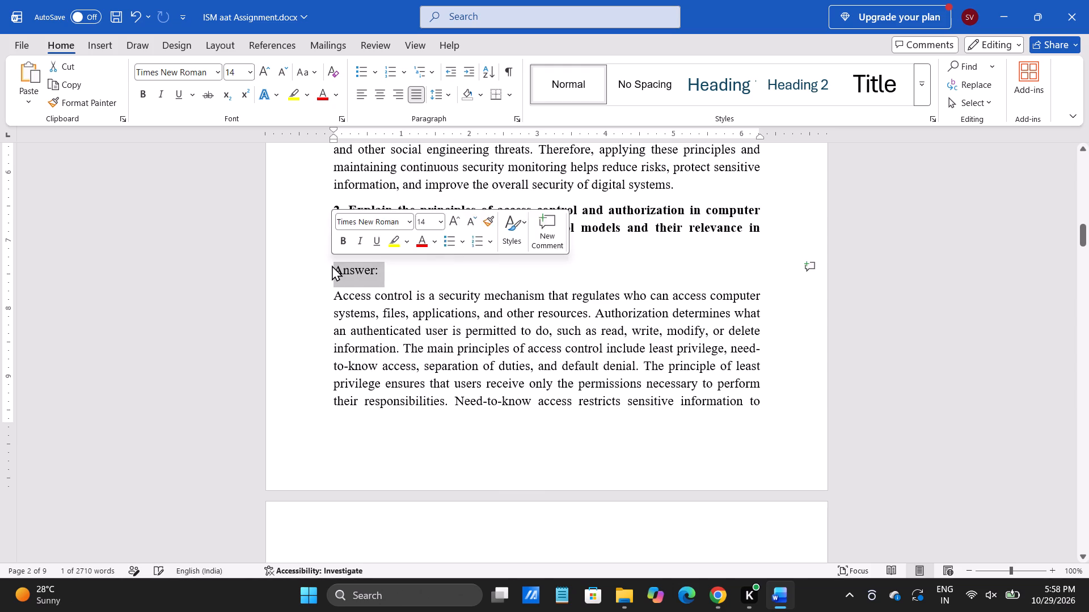
key("BackSpace")
Colour the question 2 heading about access control and authorization red.
scroll(499, 253, "up", 3)
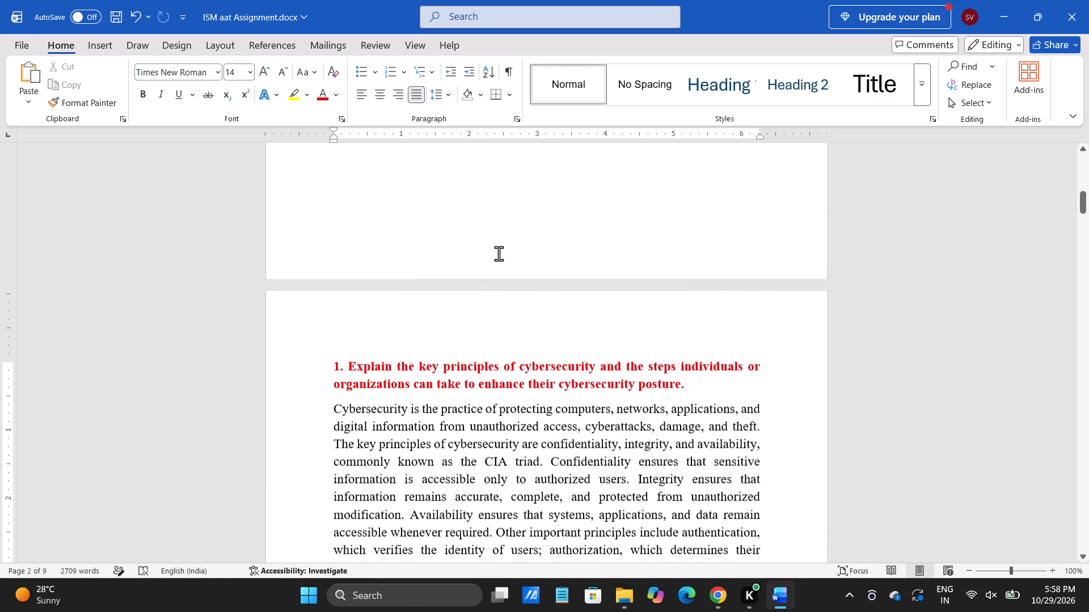
scroll(499, 253, "down", 8)
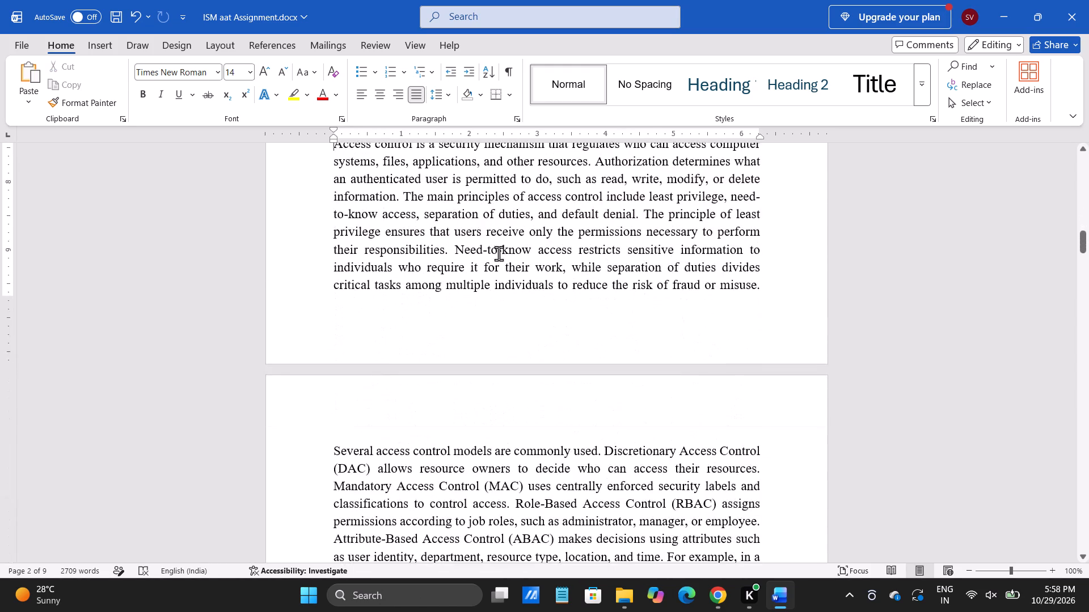
scroll(499, 253, "up", 1)
left_click_drag(335, 282, 402, 289)
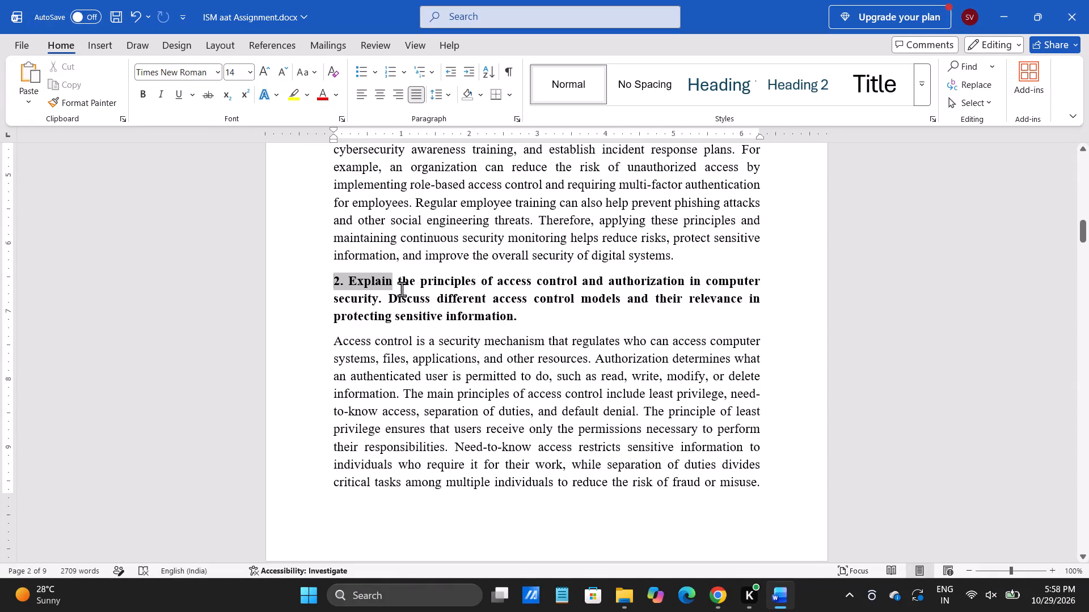
left_click_drag(402, 289, 517, 312)
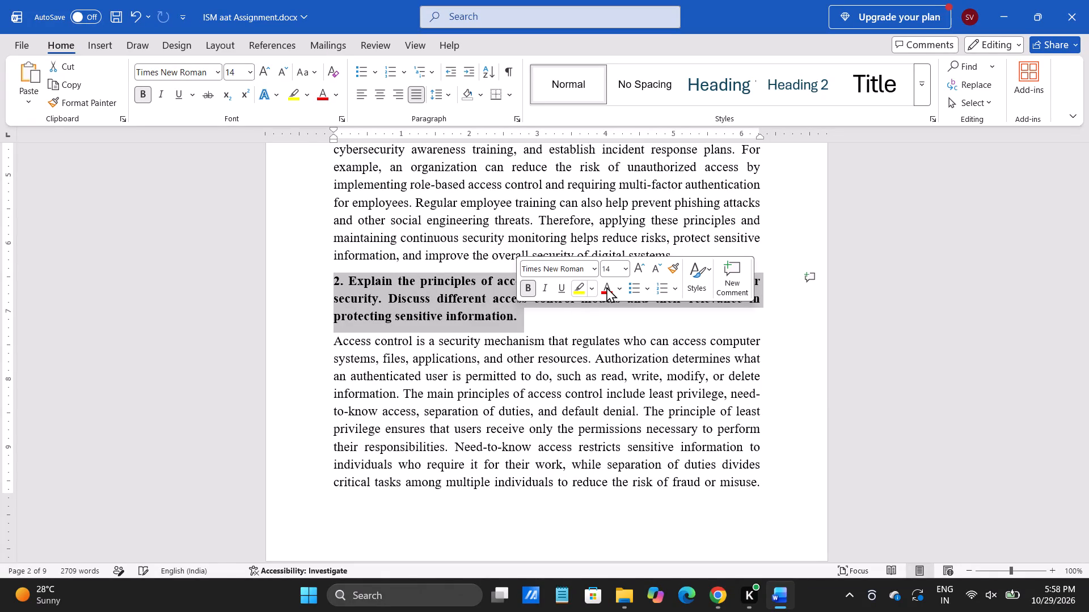
left_click(606, 287)
Delete the "Question:" label from the question 3 heading and the "Answer:" line beneath it.
scroll(590, 430, "down", 3)
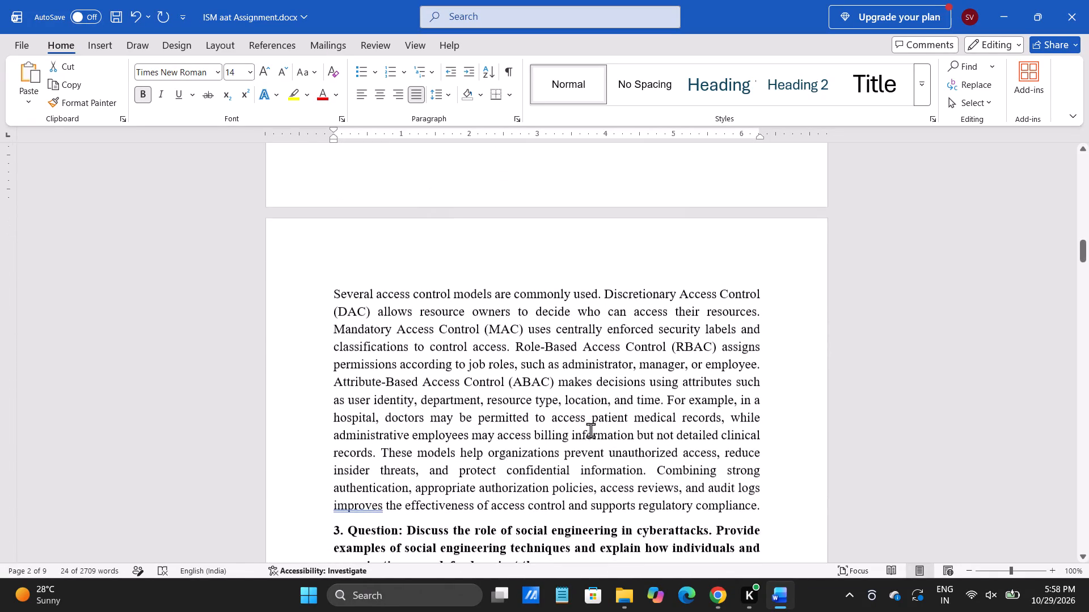
scroll(590, 430, "down", 1)
left_click_drag(404, 405, 348, 398)
key("BackSpace")
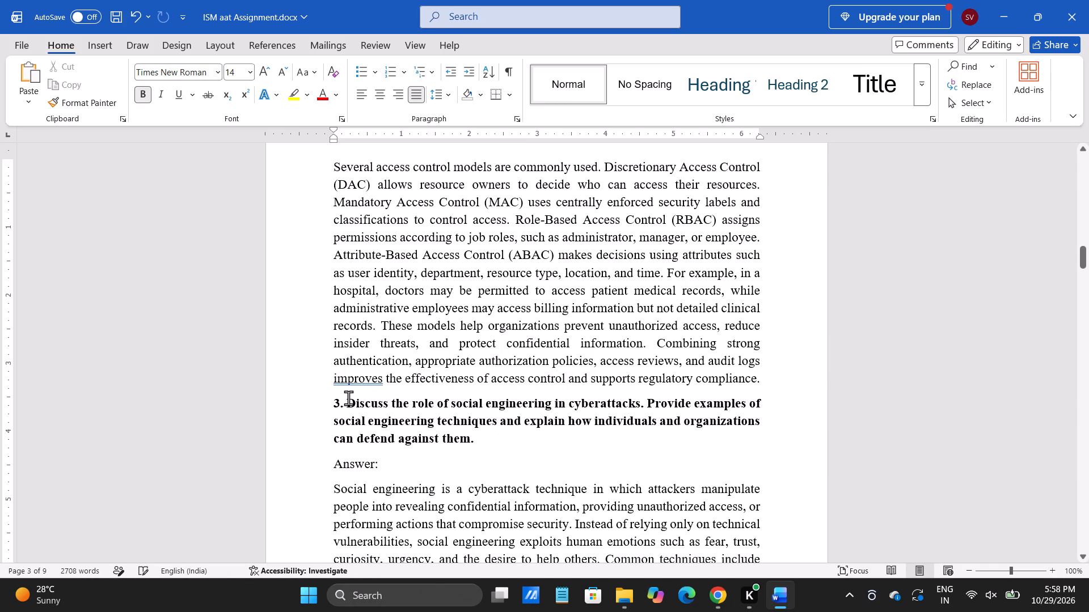
left_click_drag(389, 466, 308, 472)
key("BackSpace")
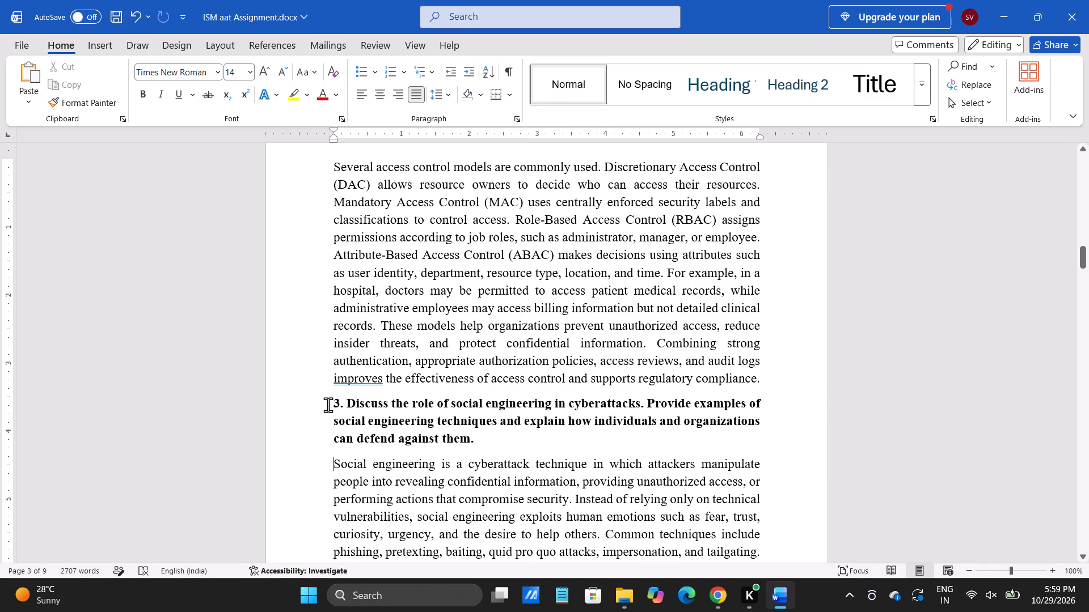
Colour the question 3 heading about social engineering red and clear the text selection.
left_click_drag(333, 401, 476, 443)
left_click(570, 416)
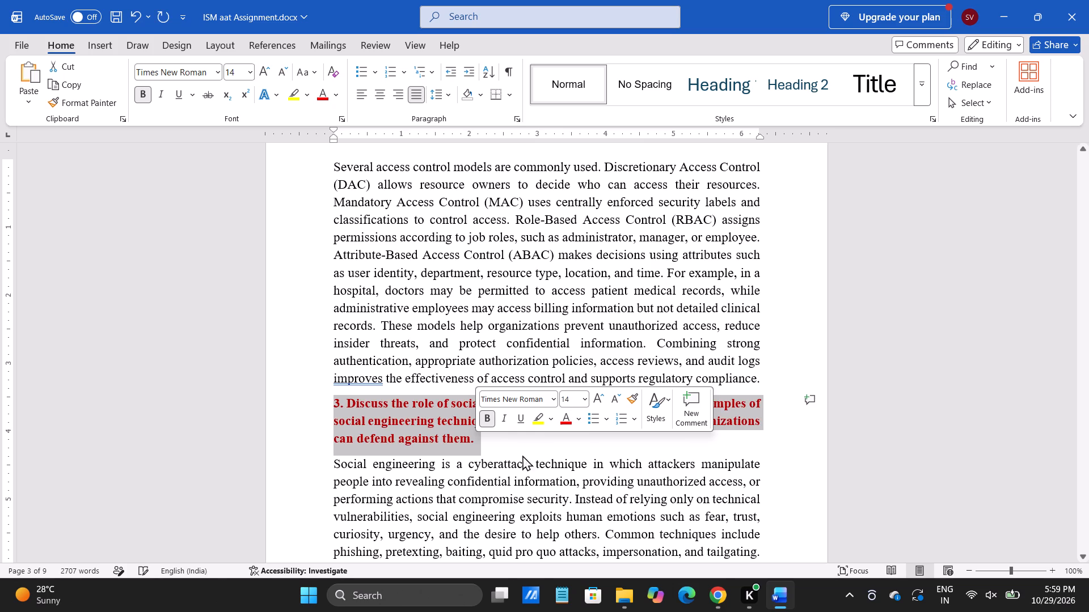
left_click(499, 452)
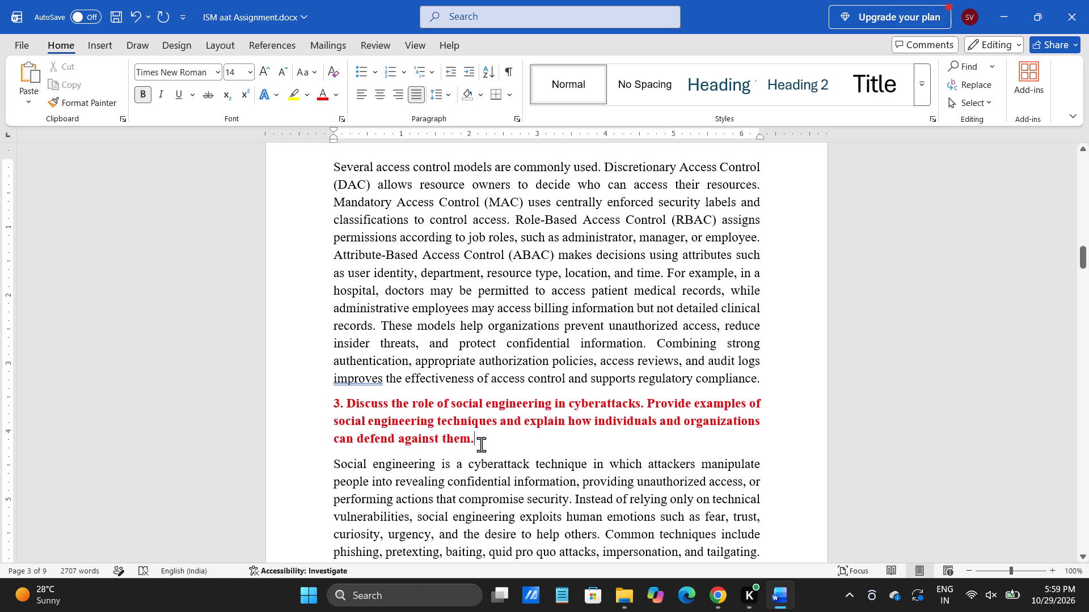
Ignore once the grammar suggestion on "improves" at the end of the question 2 answer.
left_click(360, 384)
right_click(360, 384)
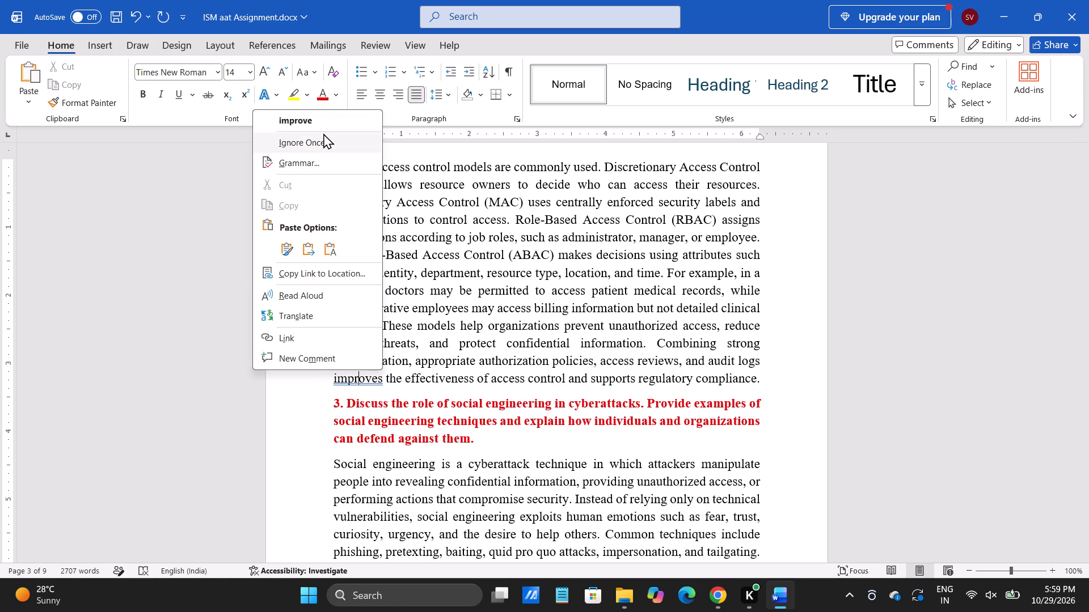
left_click(326, 139)
Delete the "Question:" label and the space after the number from the question 4 heading, plus the "Answer:" line beneath it.
scroll(516, 400, "up", 1)
scroll(516, 400, "down", 1)
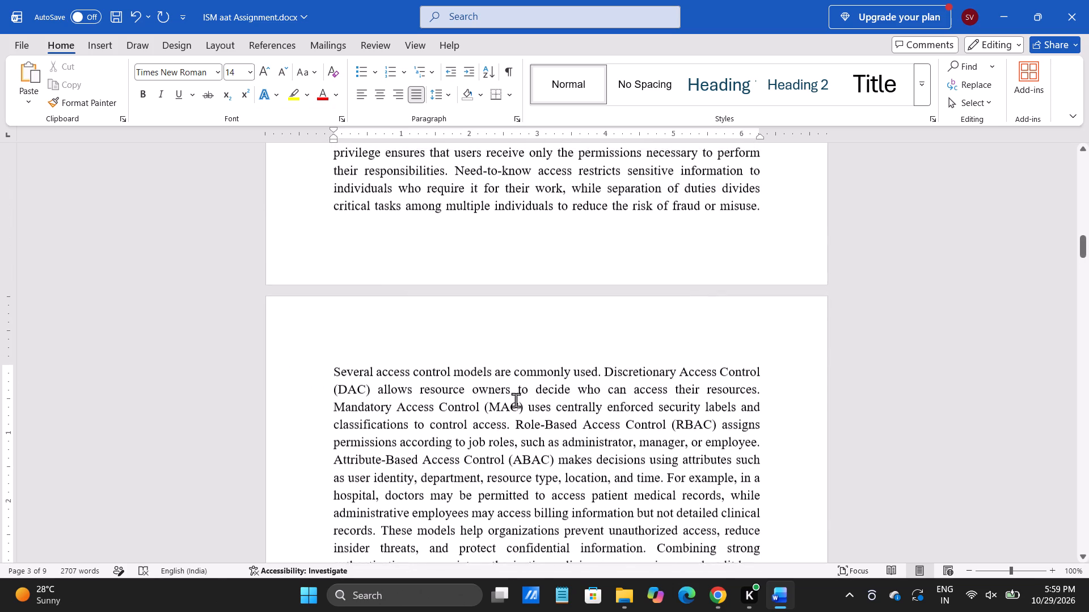
scroll(516, 400, "down", 1)
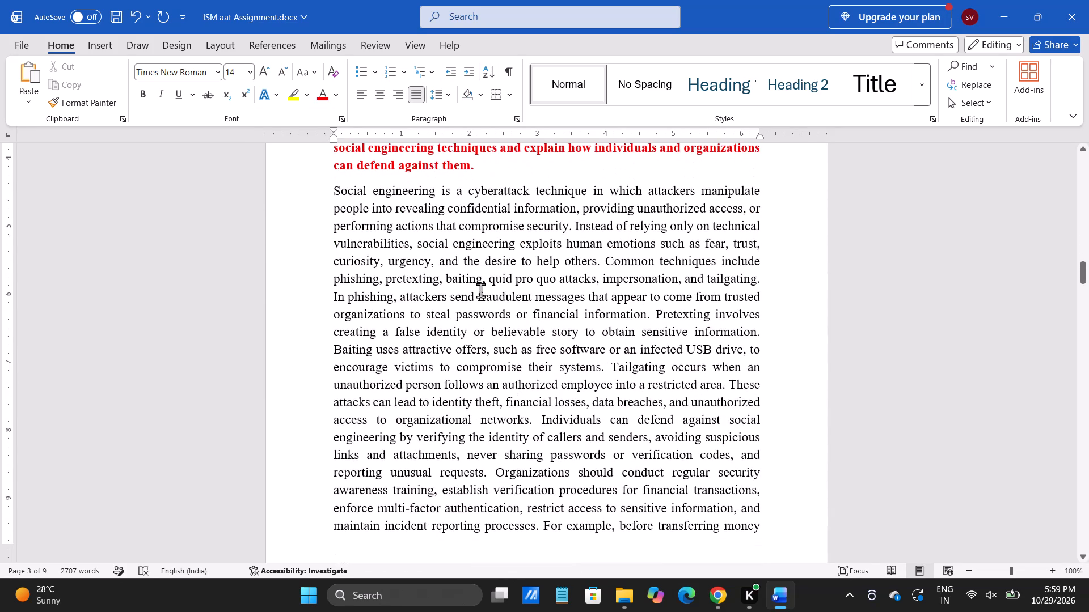
scroll(480, 290, "down", 3)
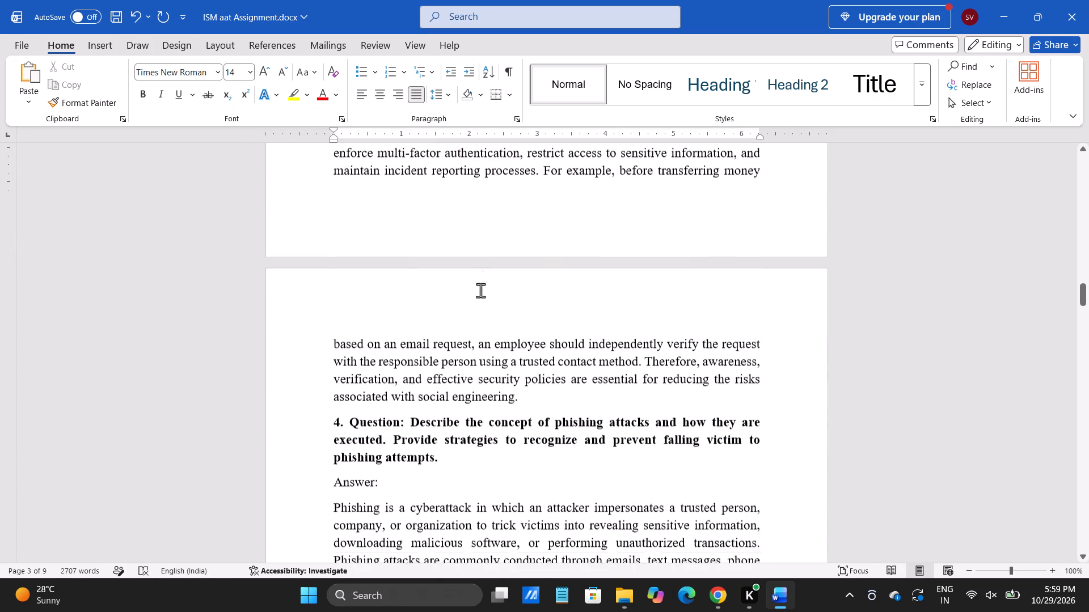
scroll(480, 290, "down", 1)
scroll(480, 290, "up", 6)
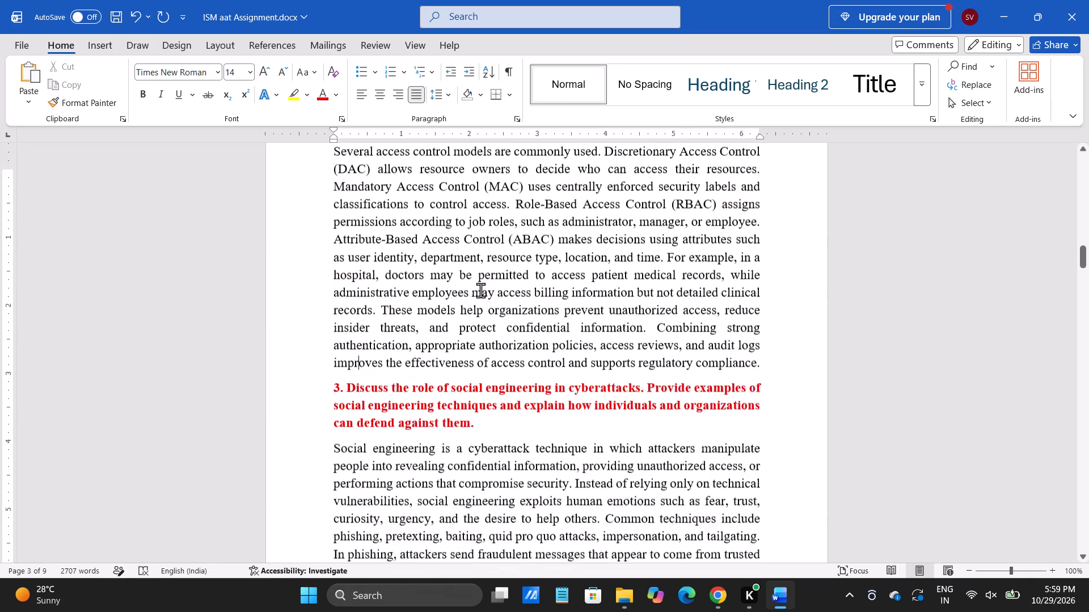
scroll(480, 290, "down", 2)
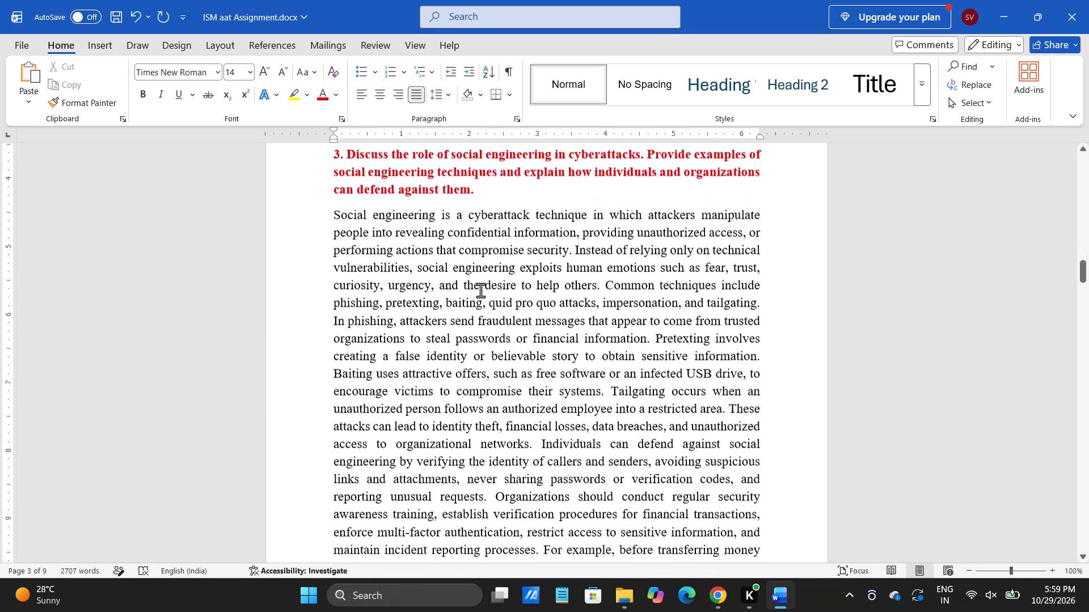
scroll(480, 290, "down", 2)
scroll(480, 290, "up", 2)
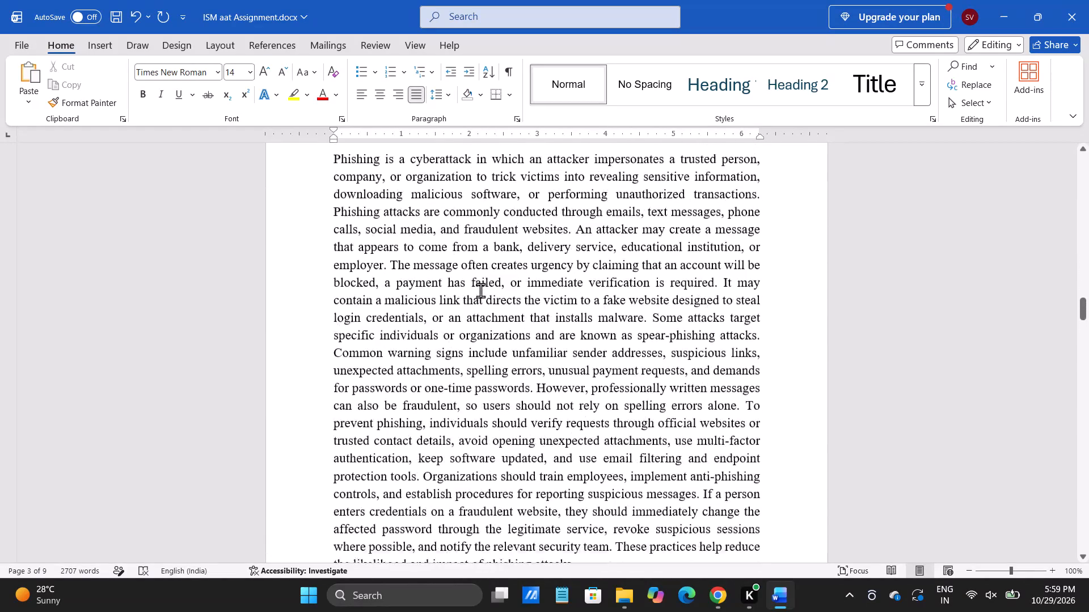
scroll(480, 290, "up", 2)
left_click_drag(403, 265, 349, 265)
key("BackSpace")
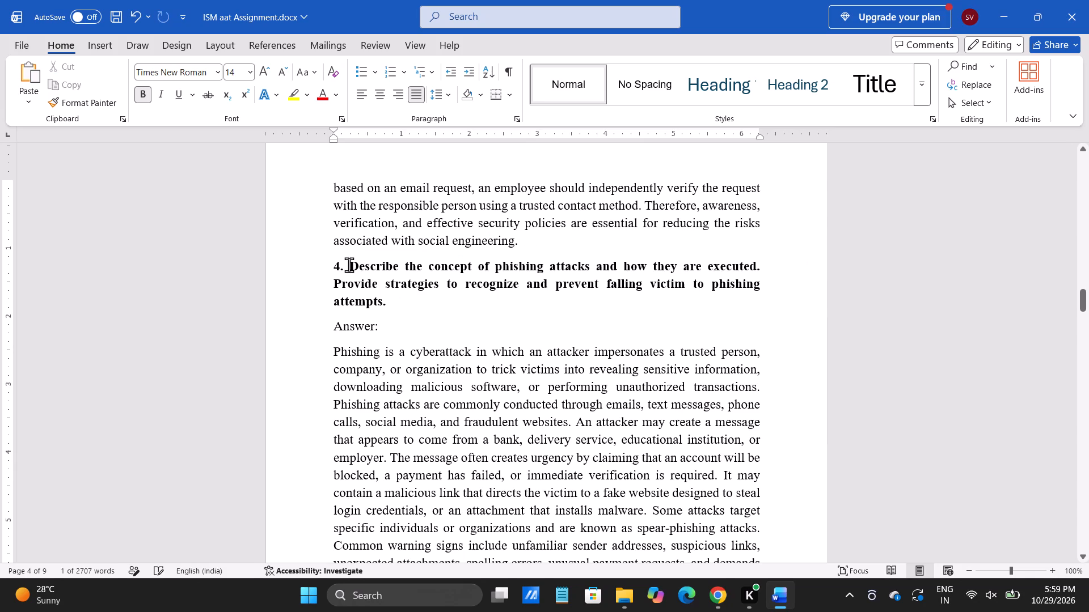
key("BackSpace")
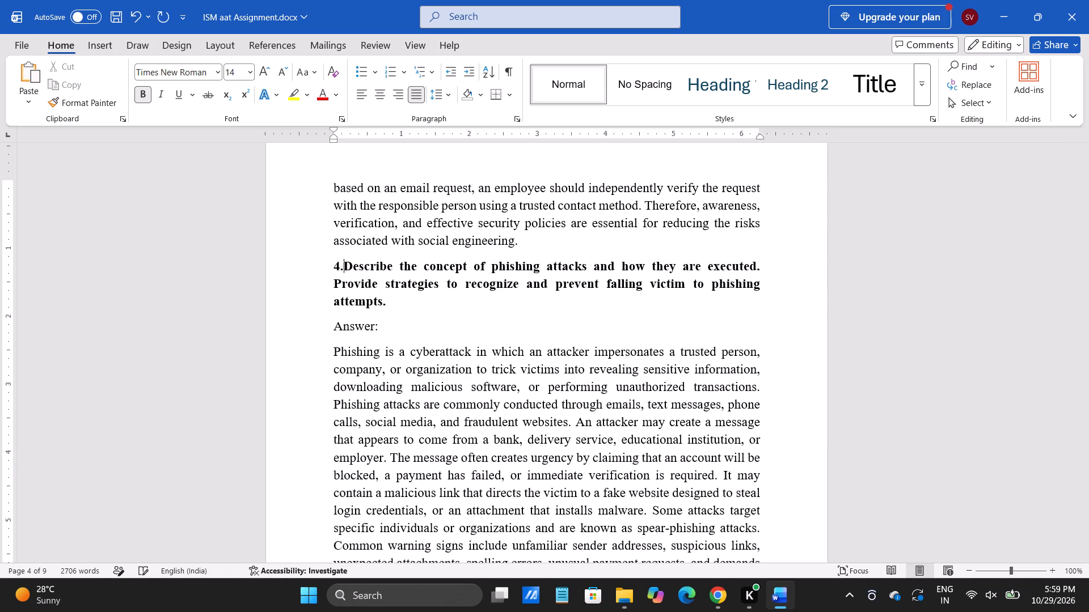
left_click_drag(386, 322, 324, 330)
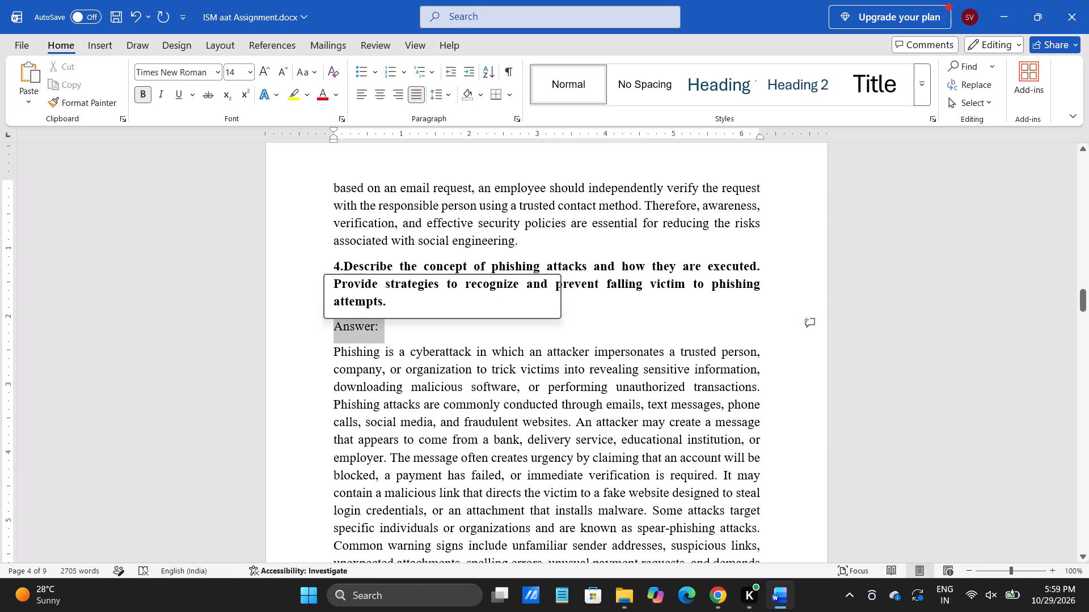
key("BackSpace")
Insert three paragraph breaks after the question 4 answer to move the question 5 heading onto the following page.
scroll(407, 361, "down", 2)
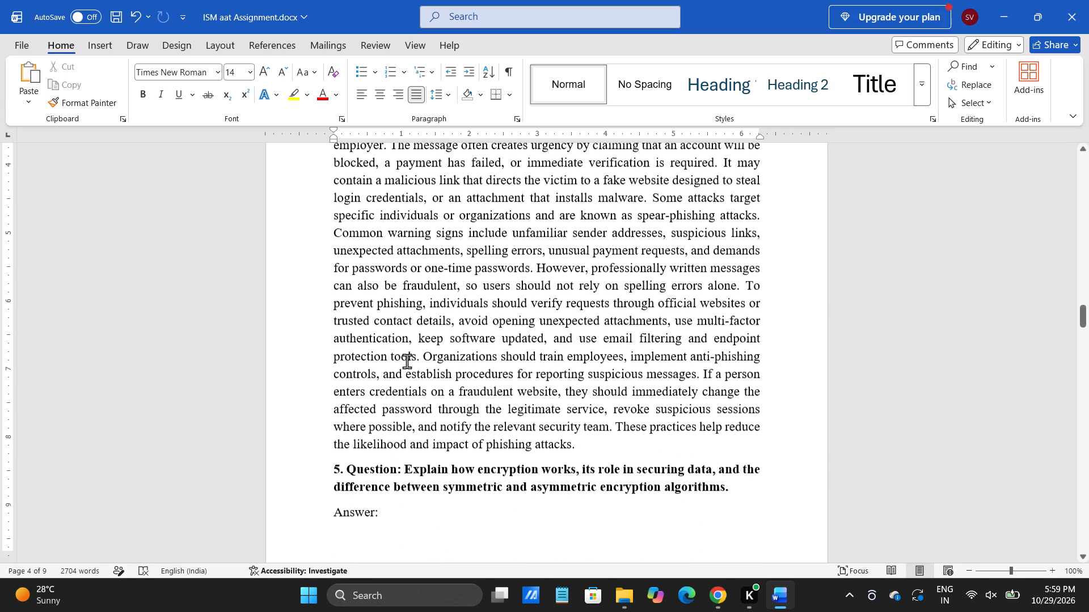
scroll(407, 361, "down", 1)
left_click(597, 350)
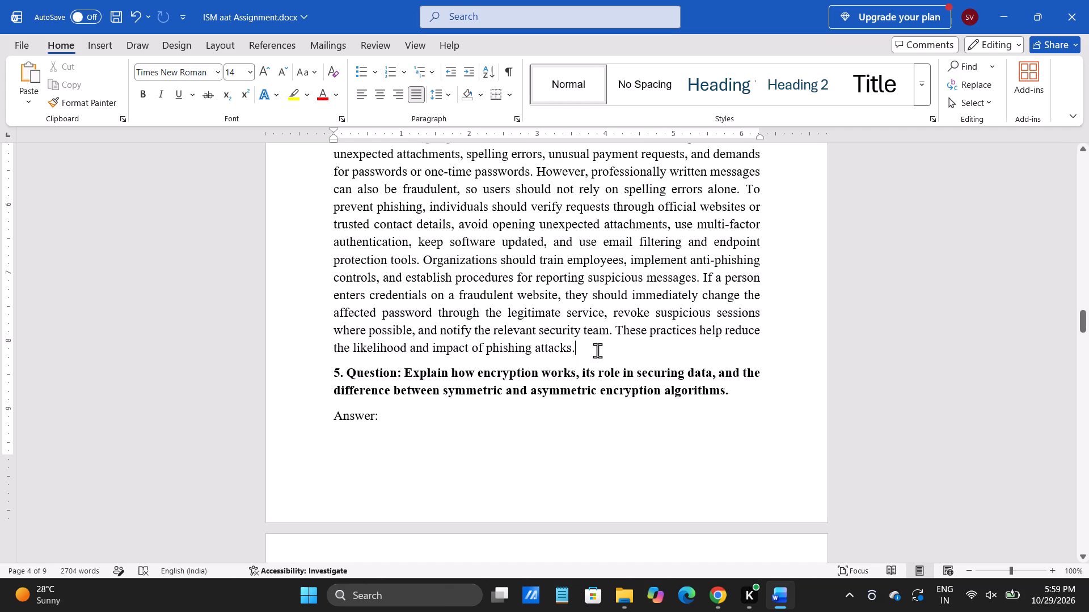
key("Return")
key("Return")
key("Return")
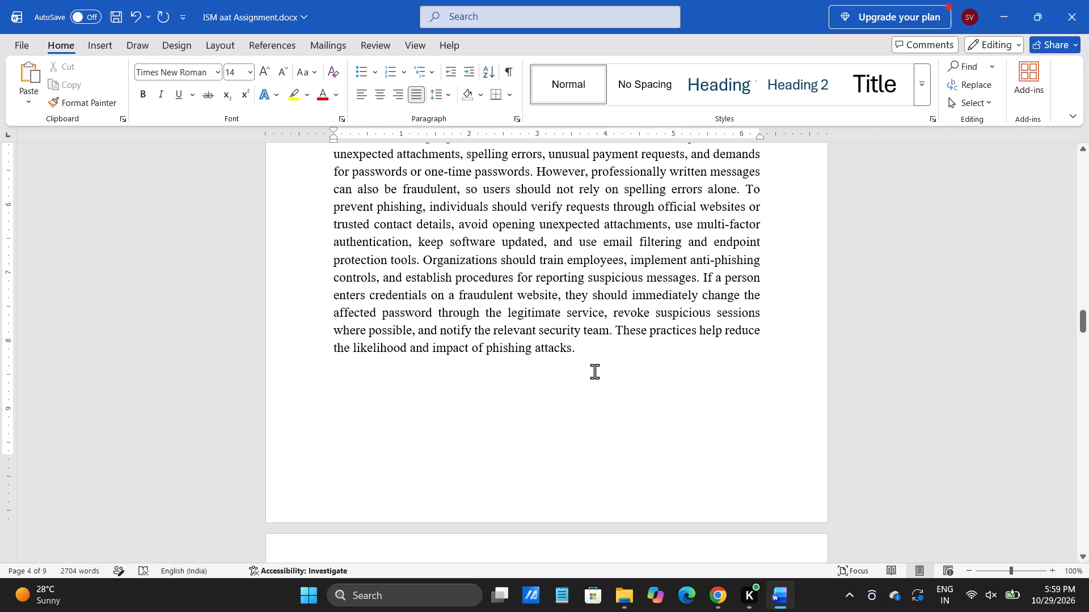
Delete the "Question:" label from the question 5 heading and the "Answer:" line beneath it.
scroll(594, 371, "up", 1)
scroll(594, 371, "down", 2)
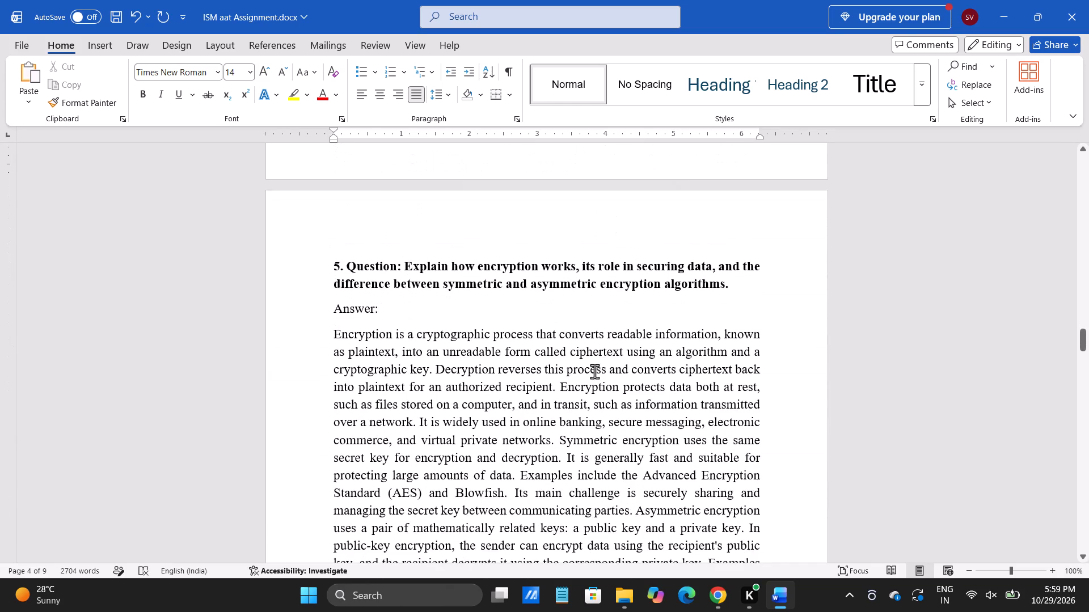
left_click_drag(403, 257, 359, 253)
key("BackSpace")
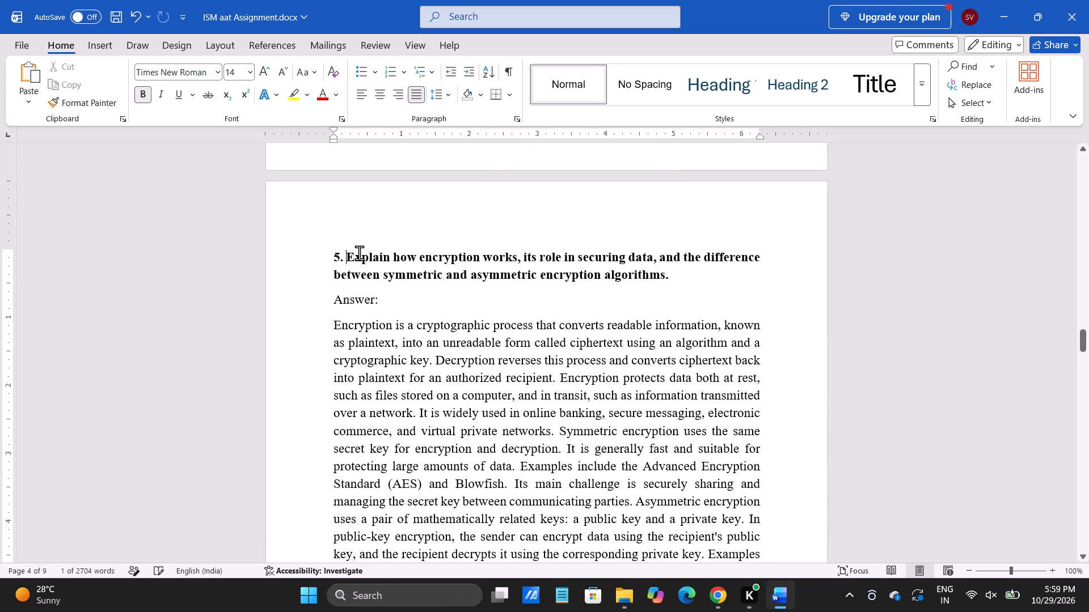
left_click_drag(389, 302, 337, 294)
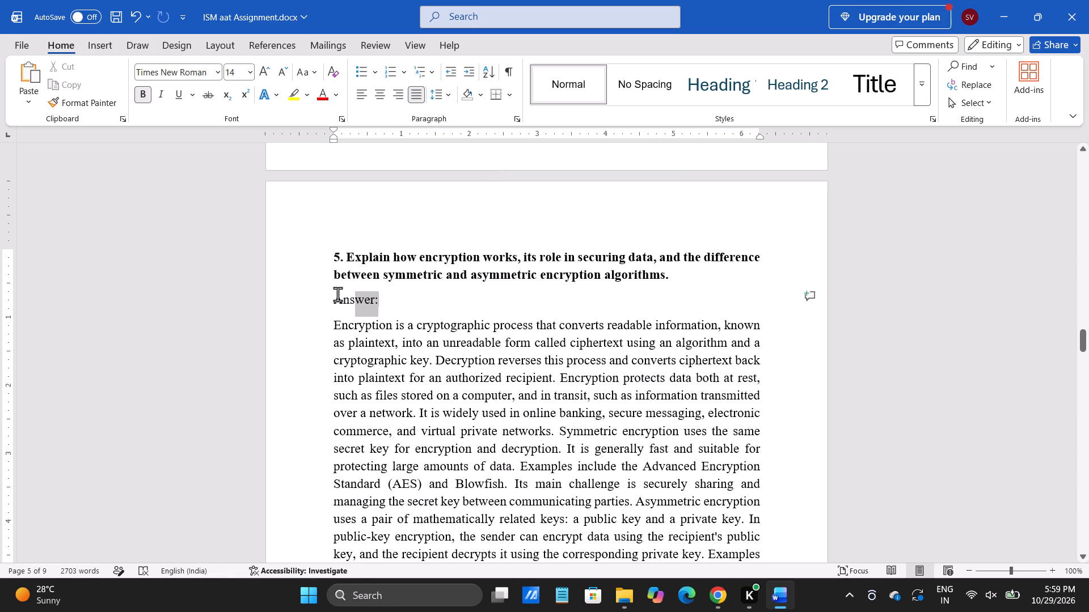
left_click_drag(337, 294, 317, 292)
key("BackSpace")
Delete the "Question:" label from the question 6 heading and the "Answer:" line beneath it.
scroll(449, 316, "down", 1)
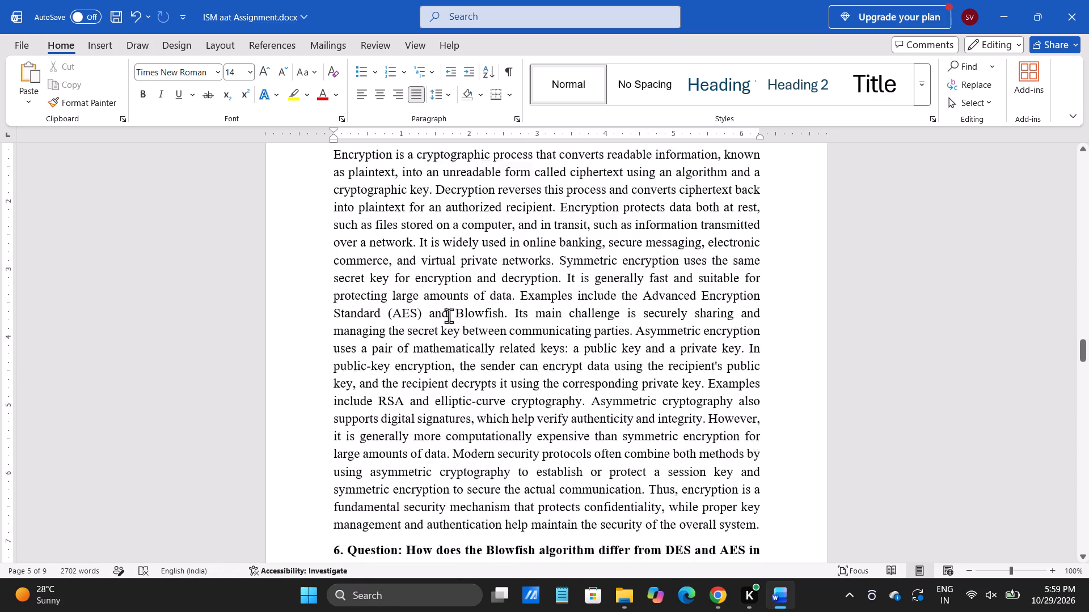
scroll(449, 316, "down", 3)
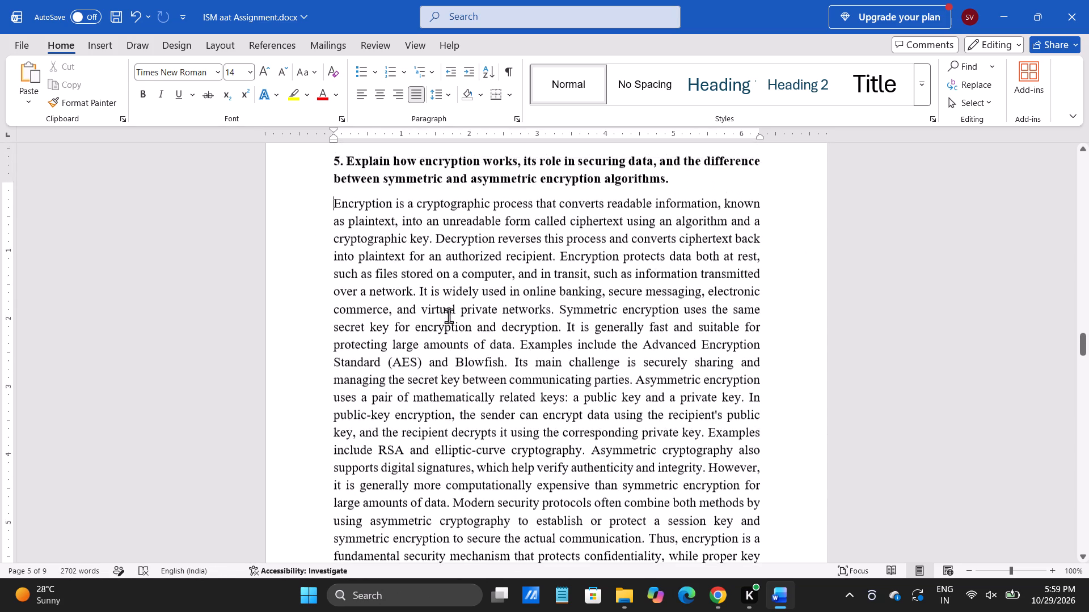
scroll(449, 316, "down", 1)
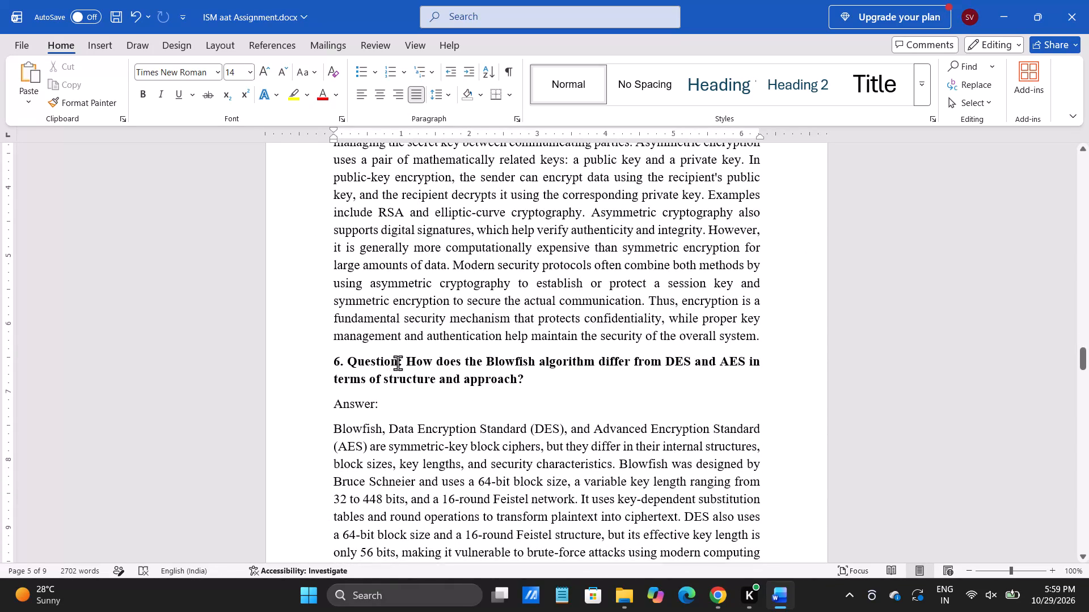
left_click_drag(402, 361, 348, 359)
key("BackSpace")
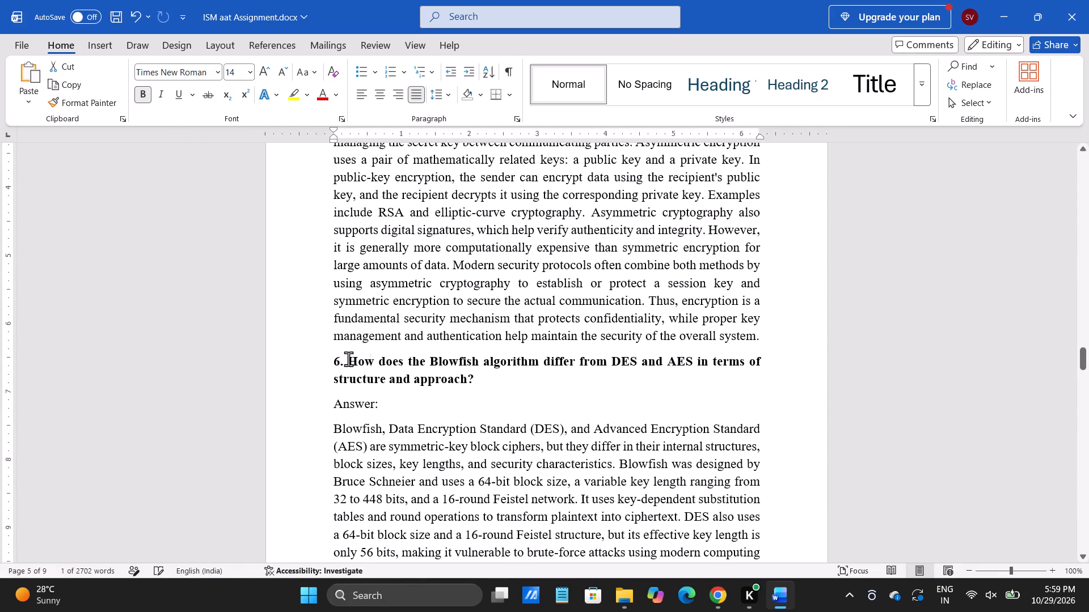
left_click_drag(383, 405, 318, 406)
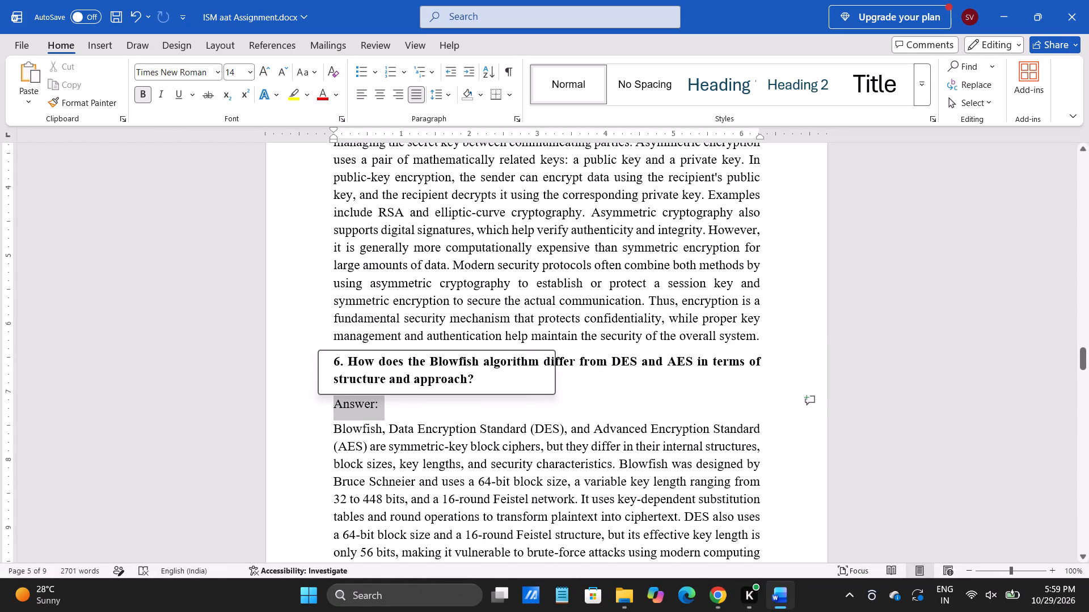
key("BackSpace")
Colour the question 5 heading about how encryption works red.
scroll(531, 262, "up", 3)
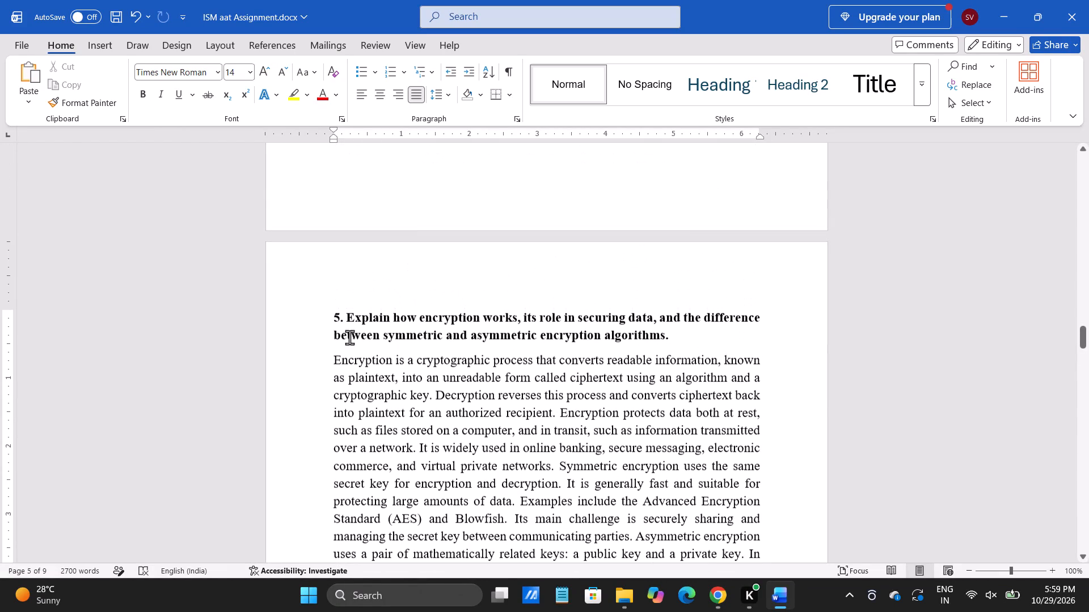
left_click_drag(331, 319, 659, 317)
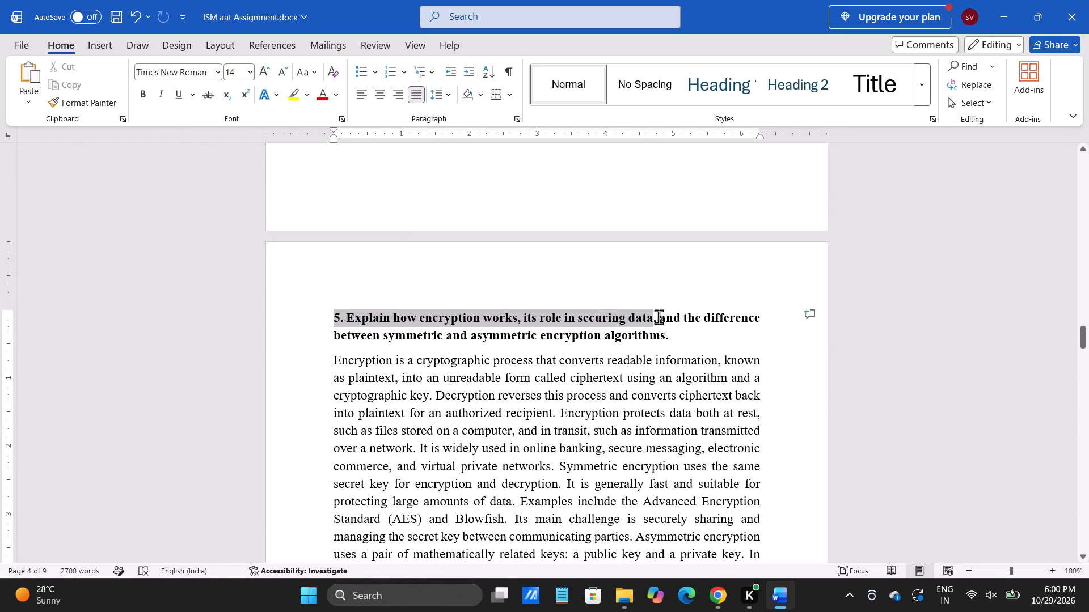
left_click_drag(659, 317, 682, 334)
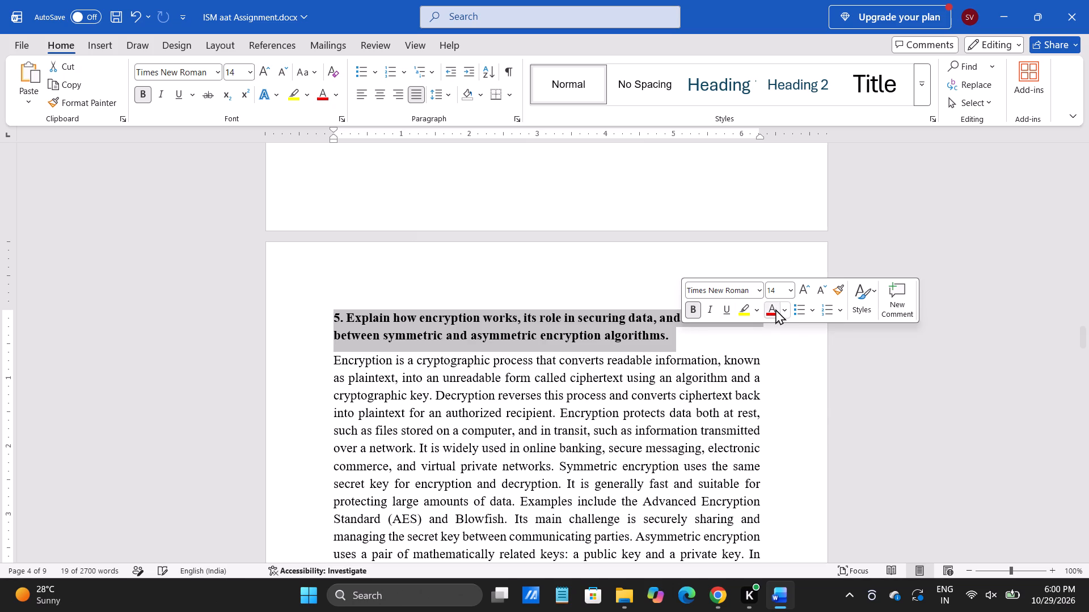
left_click(775, 309)
scroll(604, 396, "down", 3)
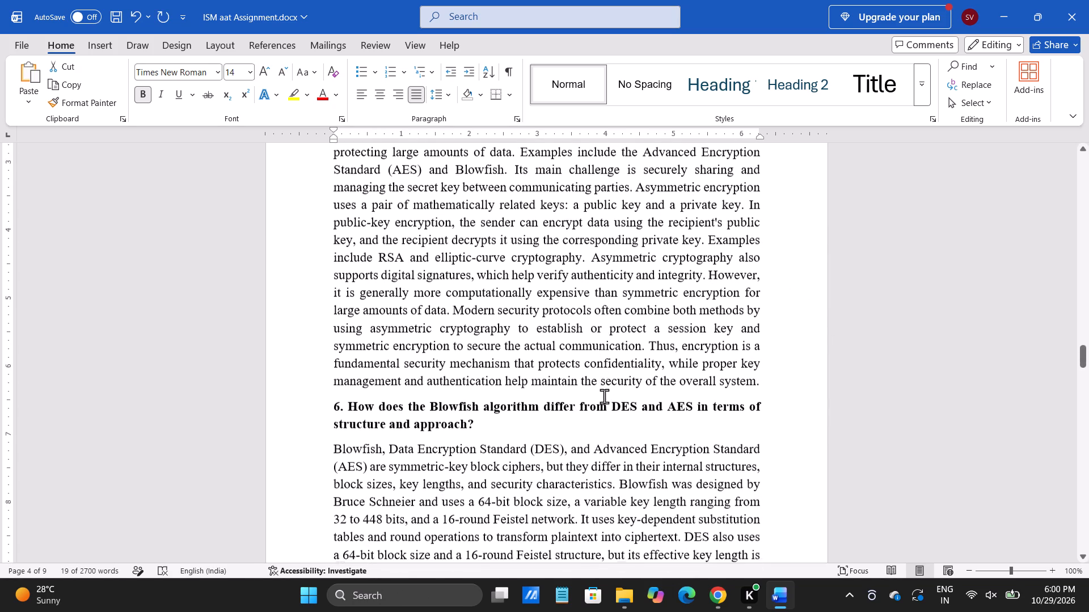
Delete the "Question:" label from the question 7 heading and the "Answer:" line beneath it.
scroll(604, 396, "down", 4)
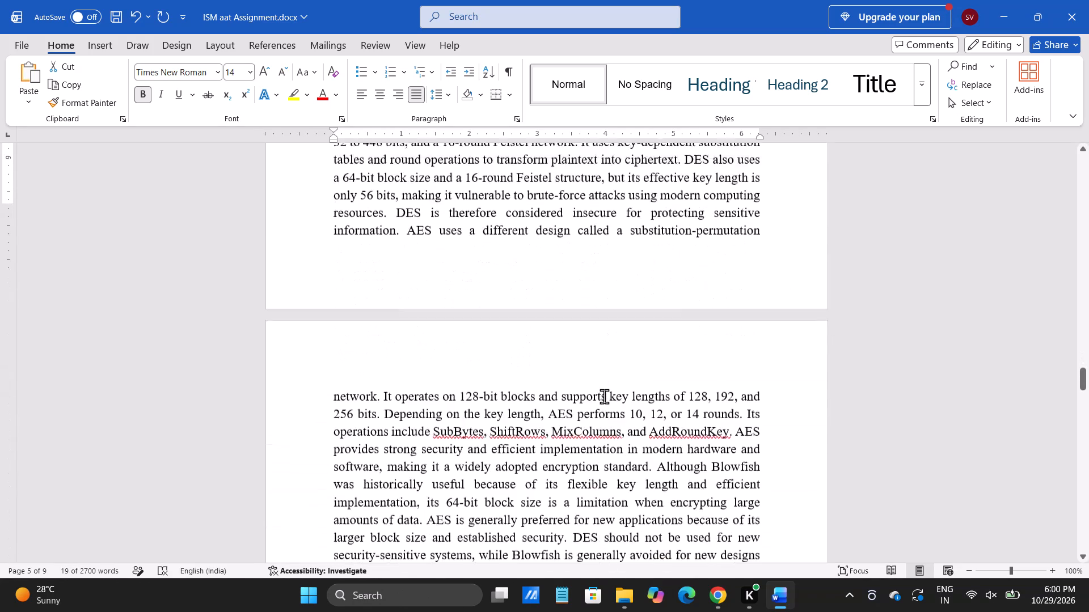
scroll(604, 396, "down", 1)
scroll(604, 396, "up", 1)
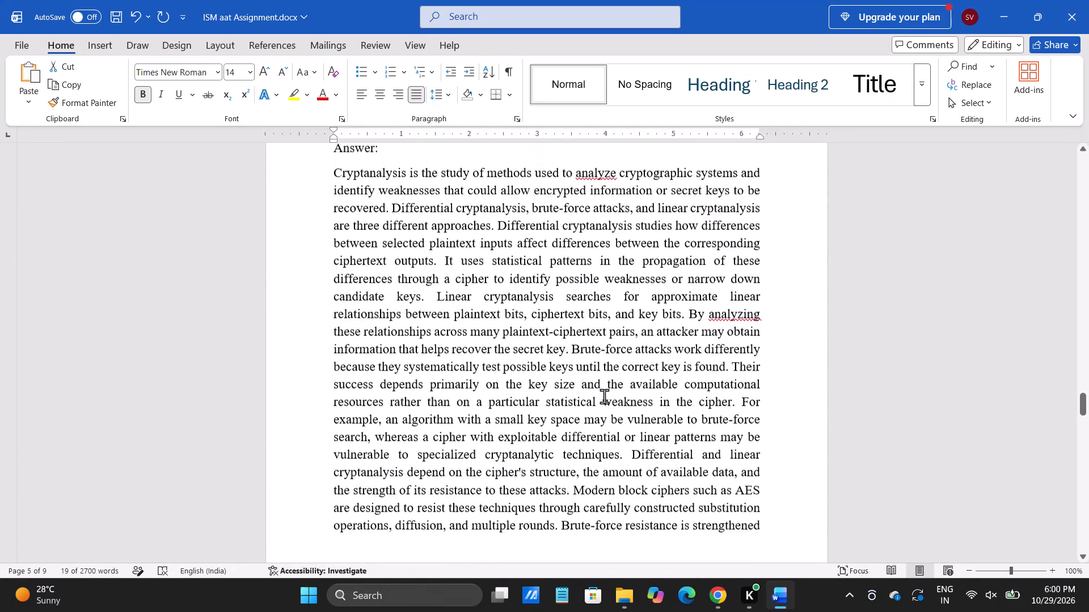
scroll(604, 396, "up", 2)
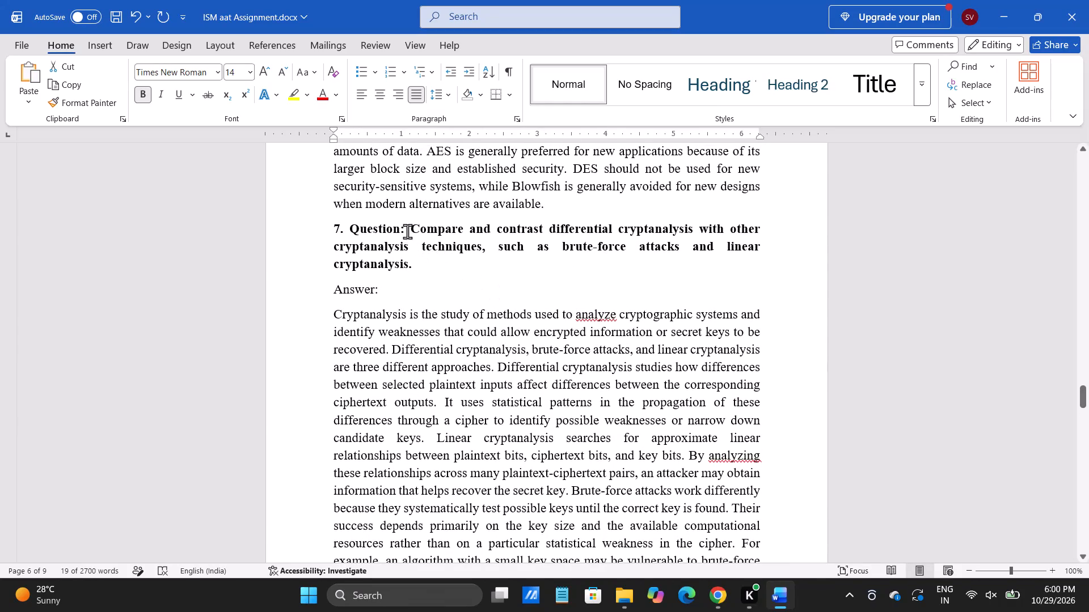
left_click_drag(403, 227, 355, 229)
key("BackSpace")
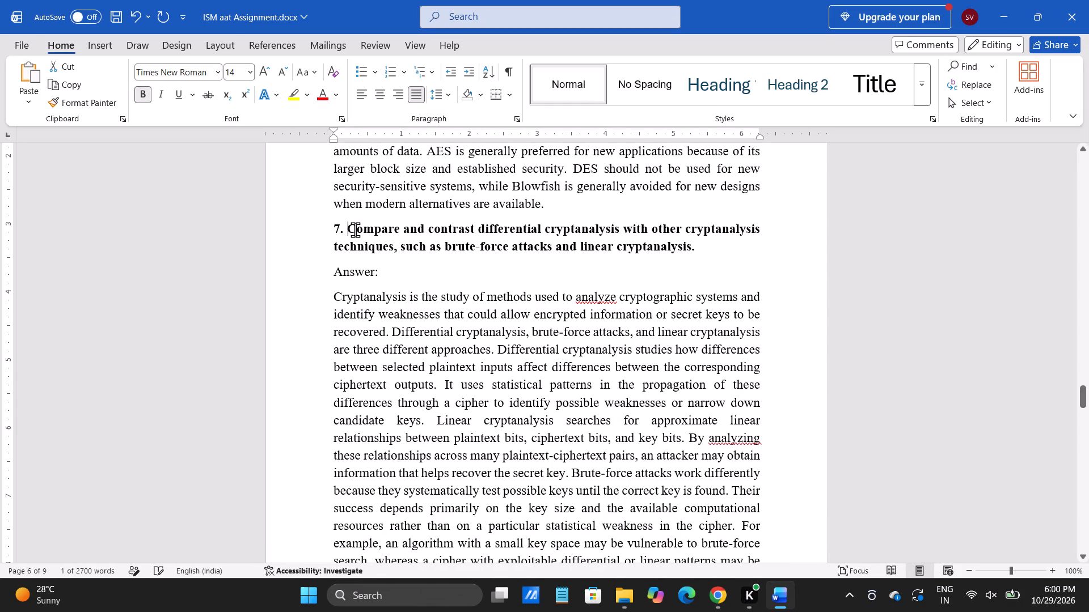
left_click_drag(384, 275, 328, 272)
key("BackSpace")
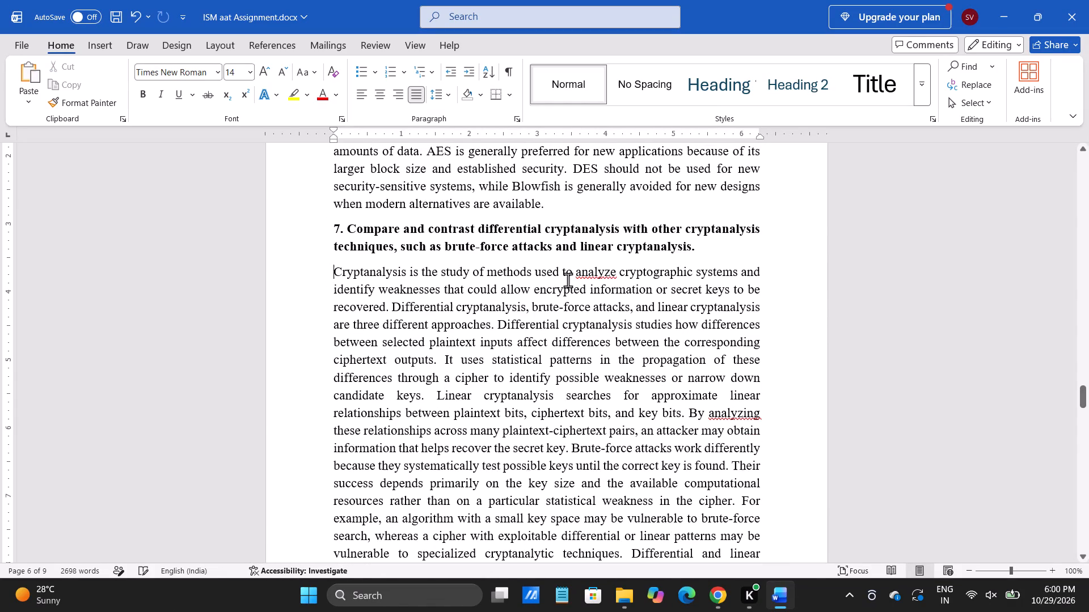
Change "analyze" to the British spelling "analyse" in the first sentence of the question 7 answer.
left_click(611, 272)
key("BackSpace")
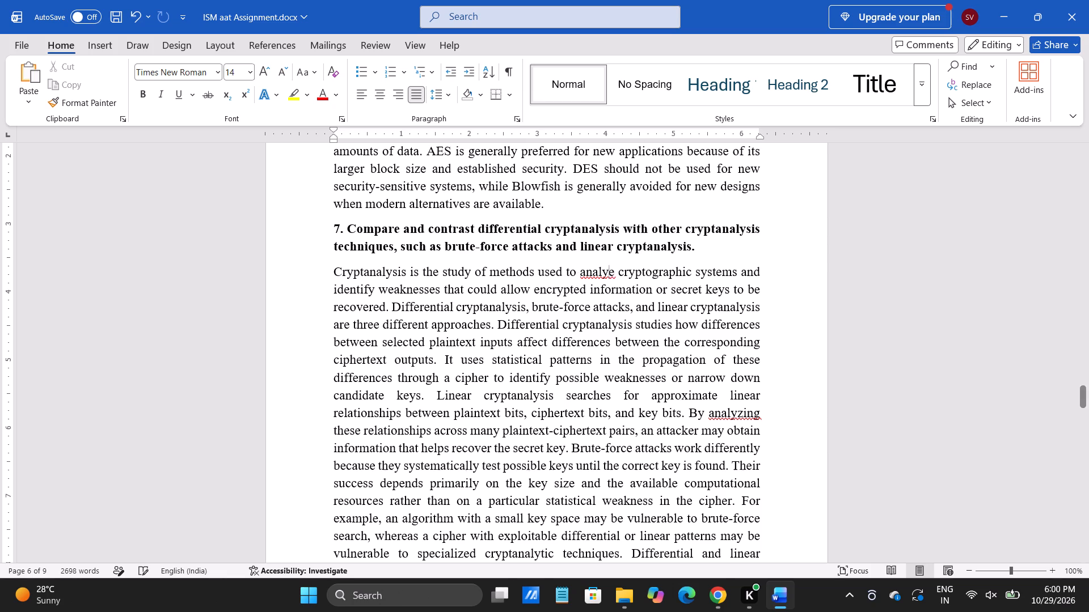
key("s")
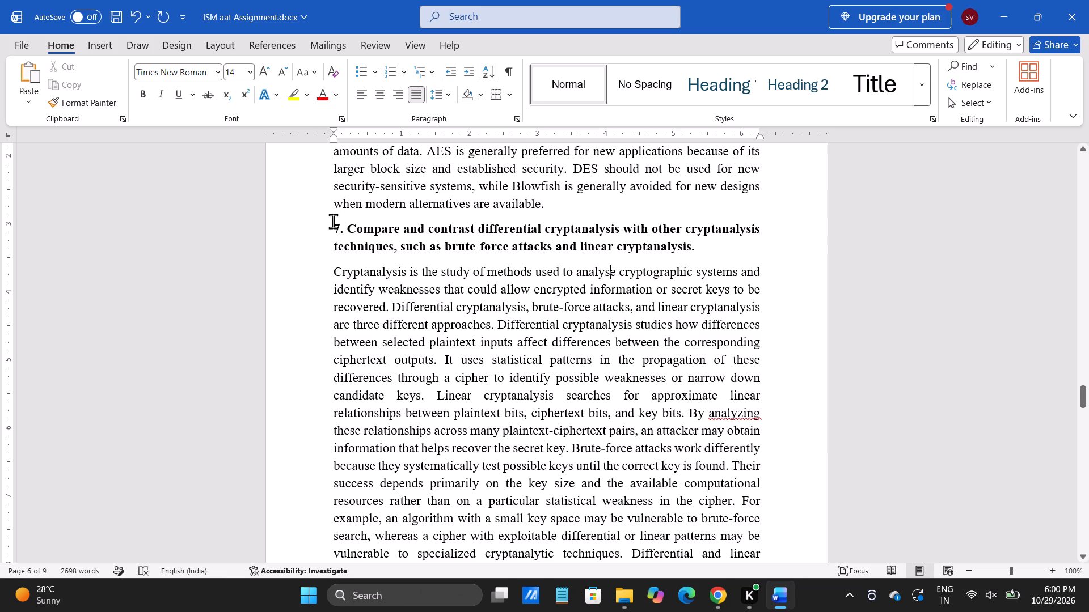
Colour the question 7 heading about differential cryptanalysis red.
left_click_drag(334, 224, 694, 240)
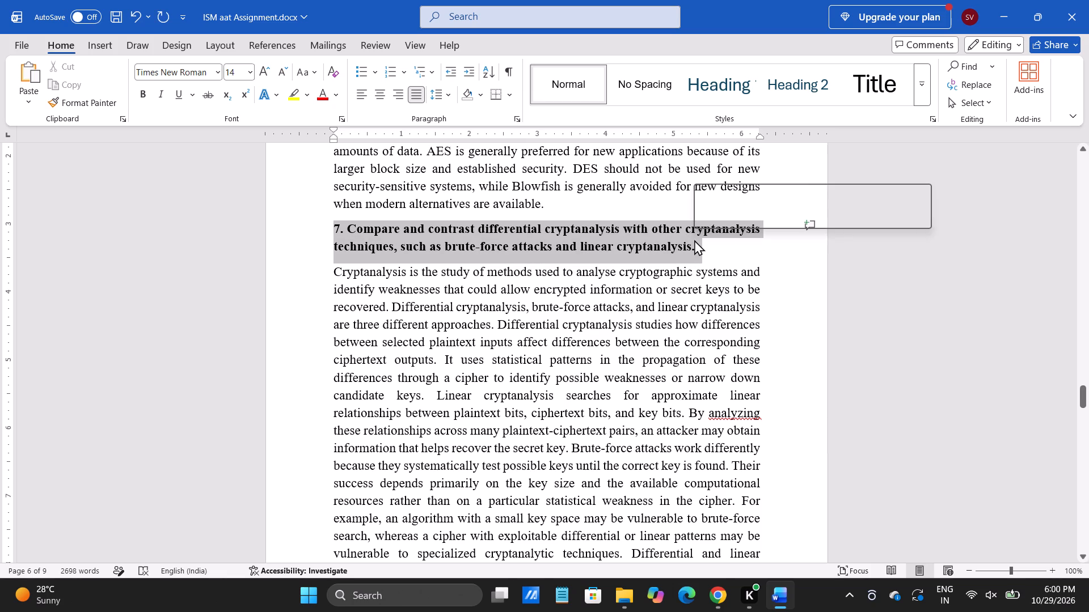
left_click(785, 216)
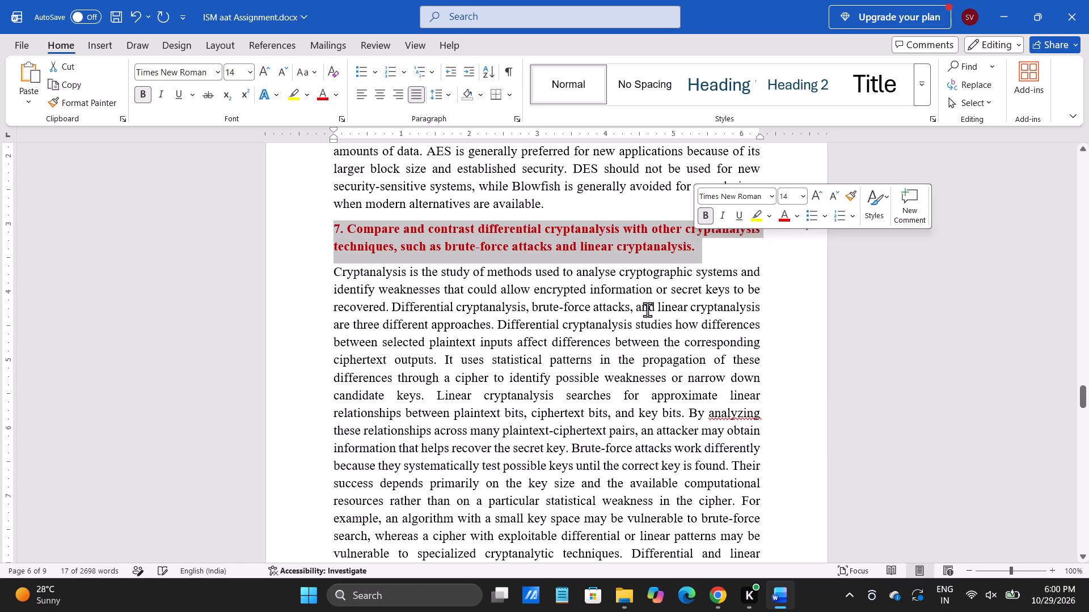
Delete the closing sentence of the question 7 answer, starting "Therefore, these techniques differ in their methods".
scroll(647, 309, "down", 3)
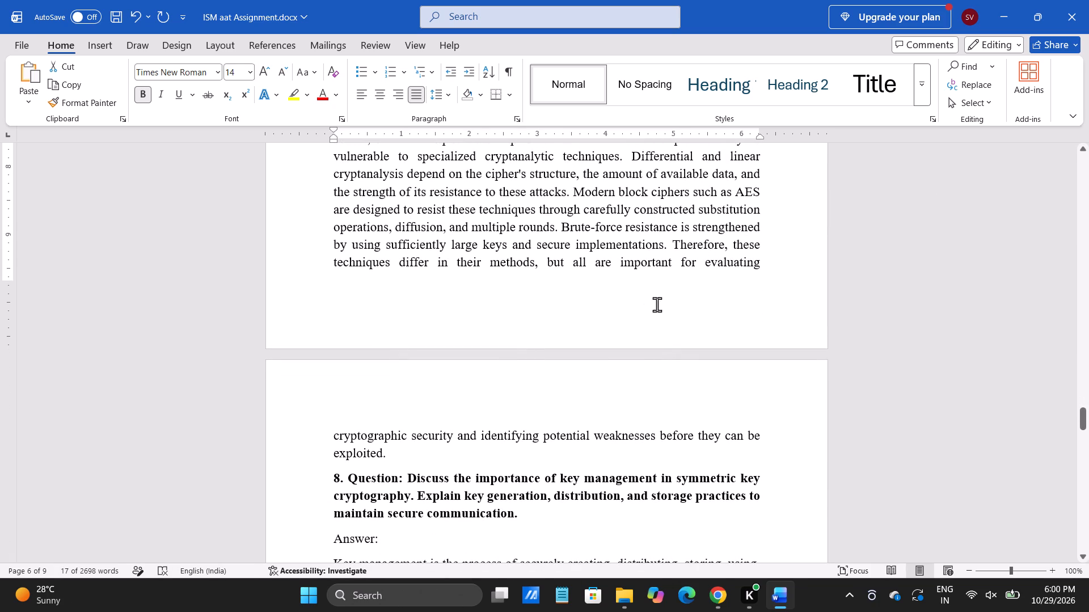
left_click_drag(674, 244, 768, 401)
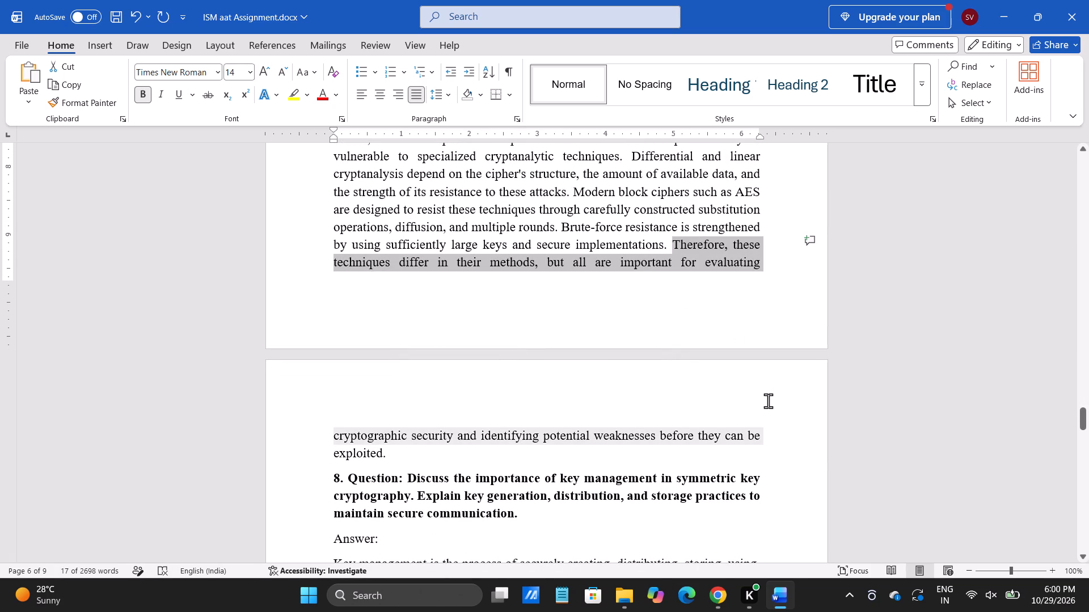
left_click_drag(768, 401, 766, 457)
key("BackSpace")
Delete the "Question:" label and the space before it from the question 8 heading, and the "Answer:" line beneath it.
scroll(501, 376, "down", 1)
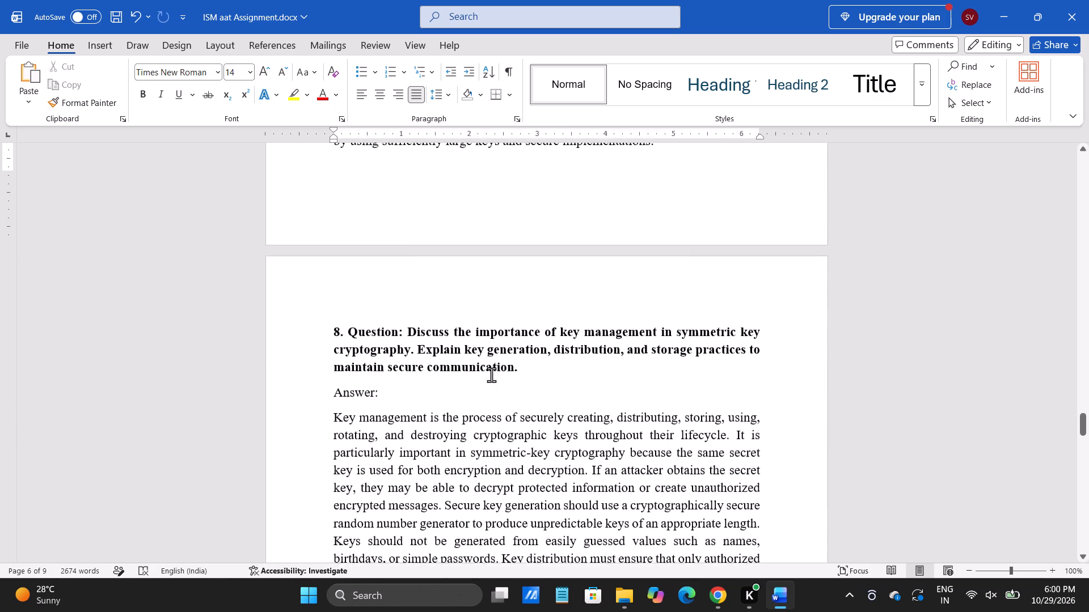
left_click_drag(406, 325, 349, 322)
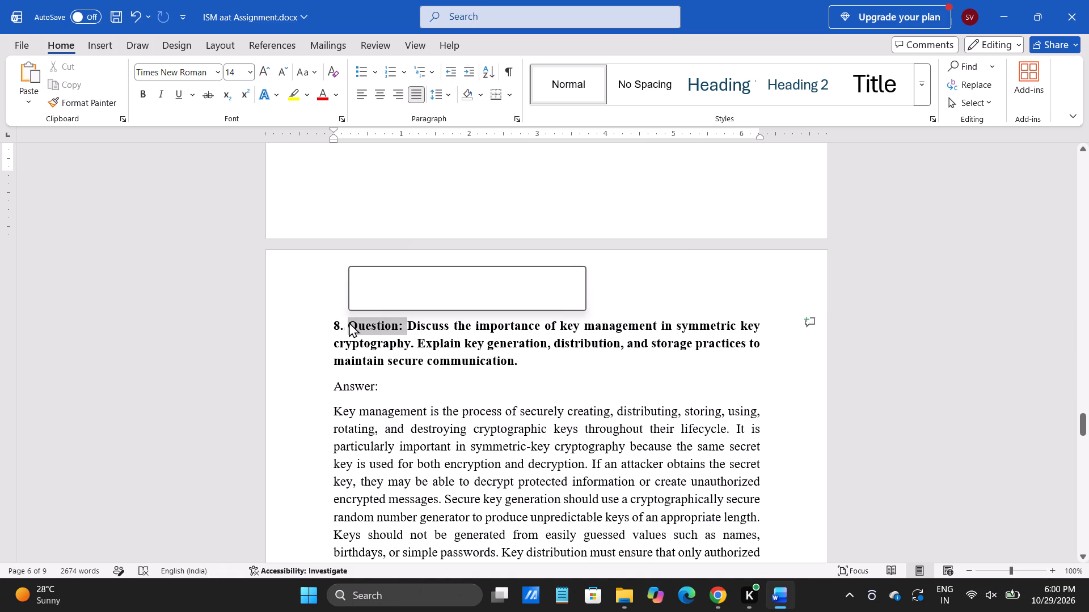
key("BackSpace")
key("BackSpace")
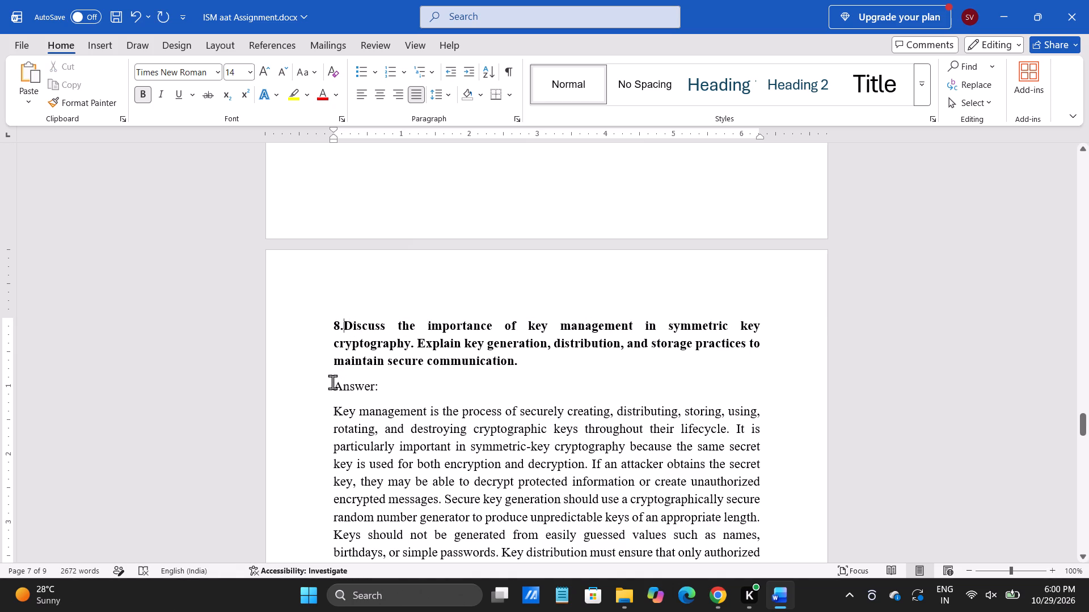
left_click_drag(332, 382, 392, 385)
key("BackSpace")
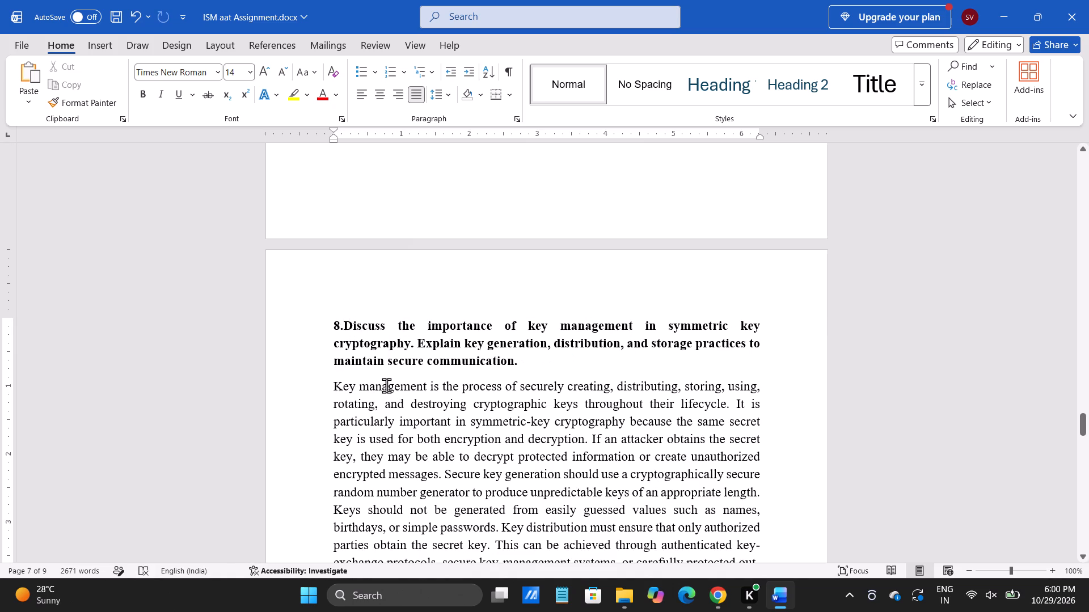
Delete the "Answer:" line under the question 9 heading and the "Question:" label from the heading.
scroll(408, 393, "down", 4)
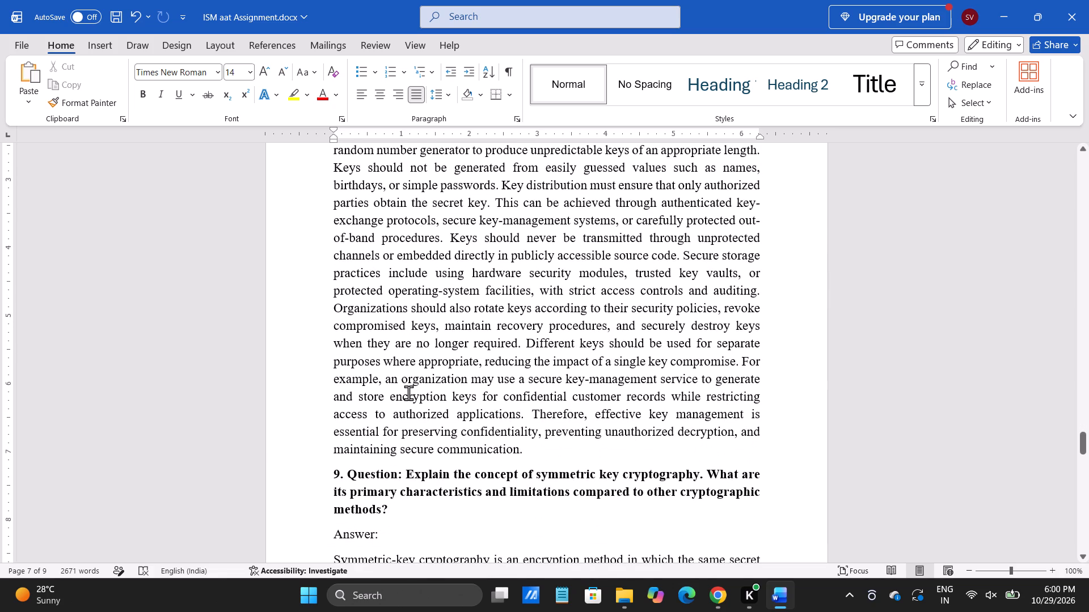
scroll(408, 393, "down", 1)
left_click_drag(388, 345, 383, 345)
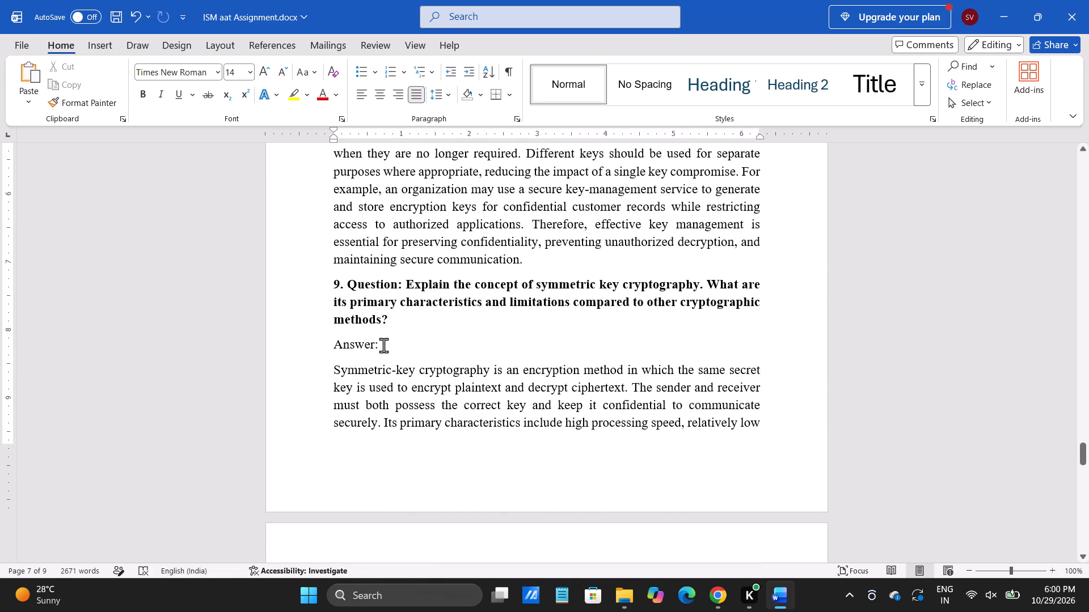
left_click_drag(383, 345, 329, 346)
key("BackSpace")
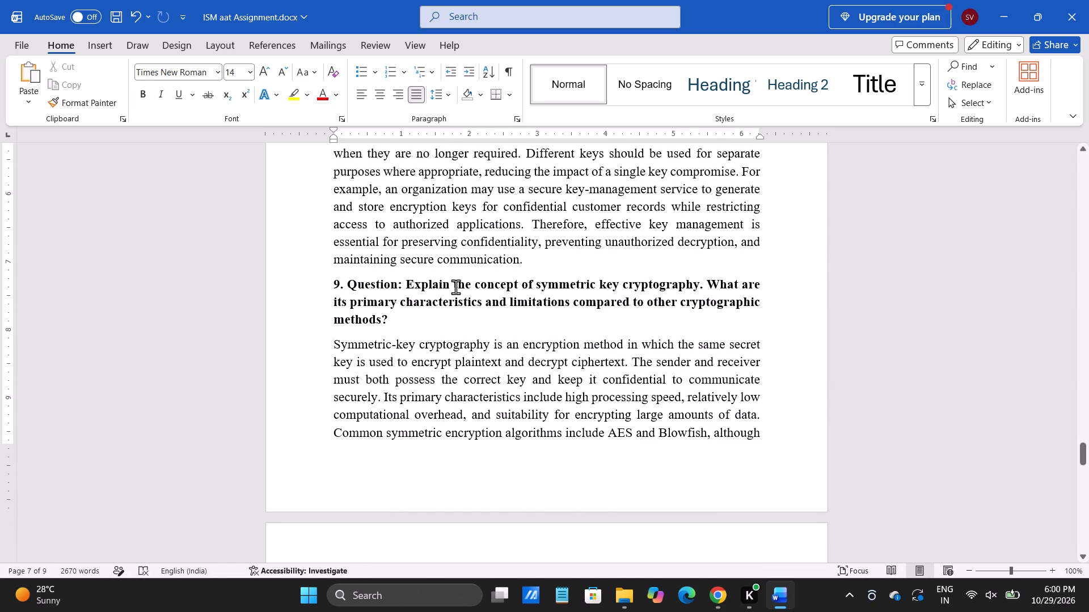
left_click_drag(401, 283, 360, 289)
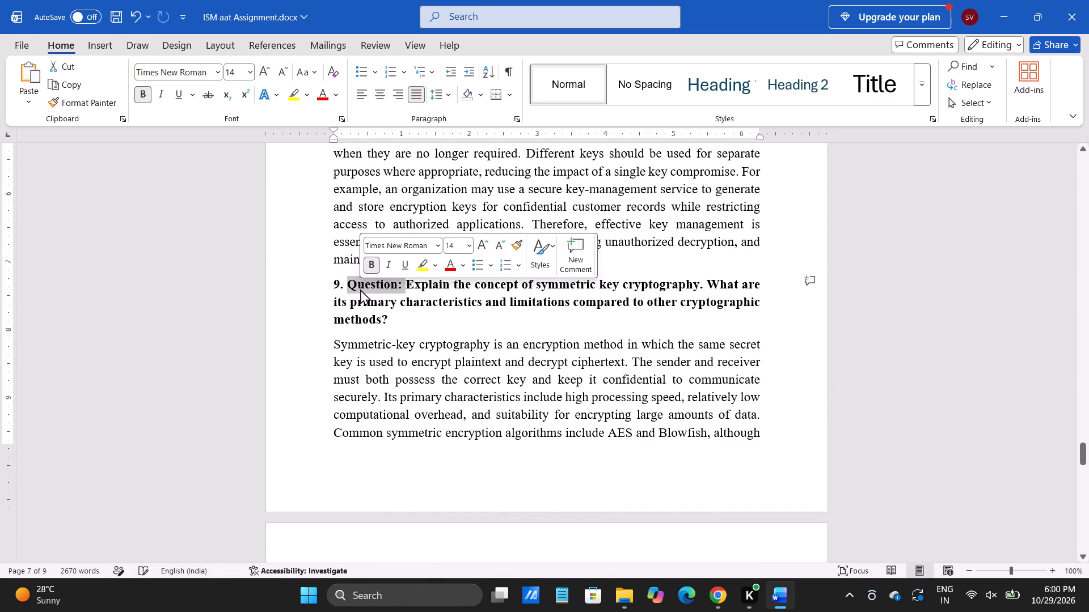
key("BackSpace")
Insert six paragraph breaks after the question 8 answer to move the question 9 heading onto the following page.
left_click(540, 262)
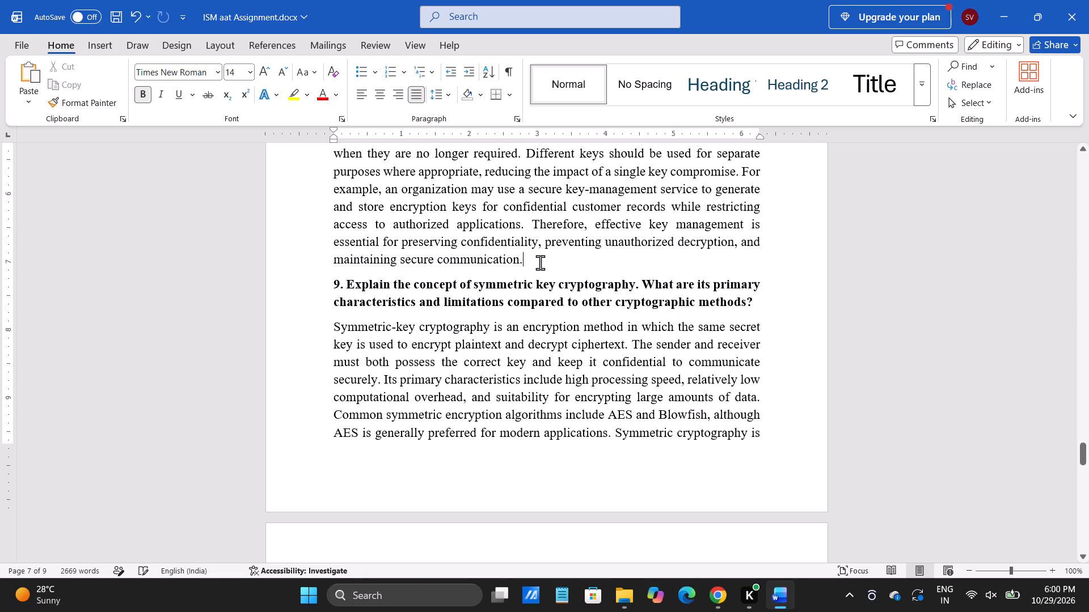
key("Return")
key("Return")
key("Return")
key("Return")
key("Return")
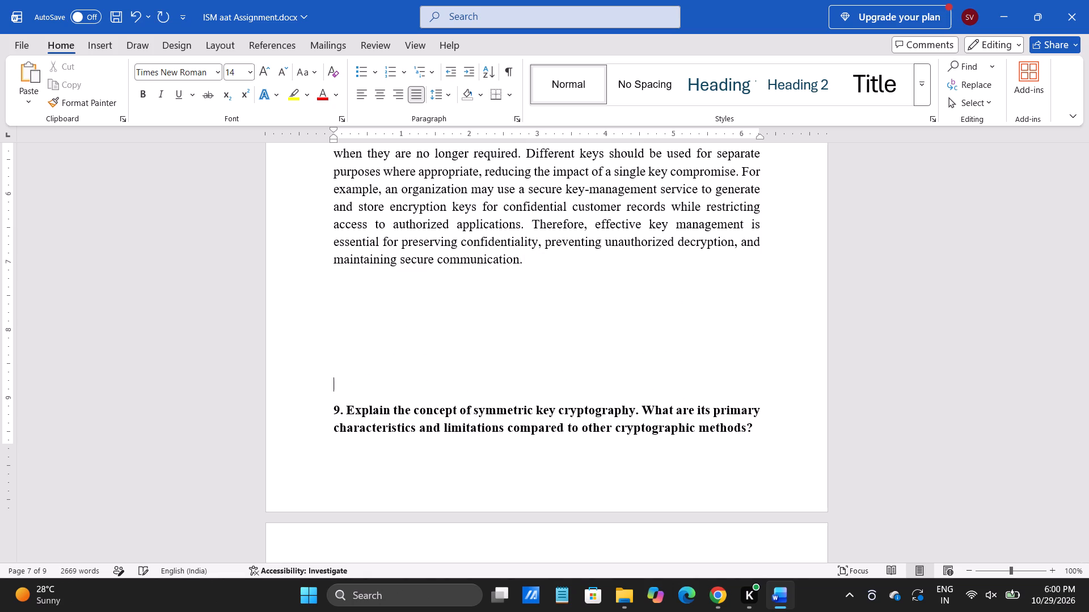
key("Return")
Colour the question 8 heading about the importance of key management red.
scroll(569, 254, "up", 4)
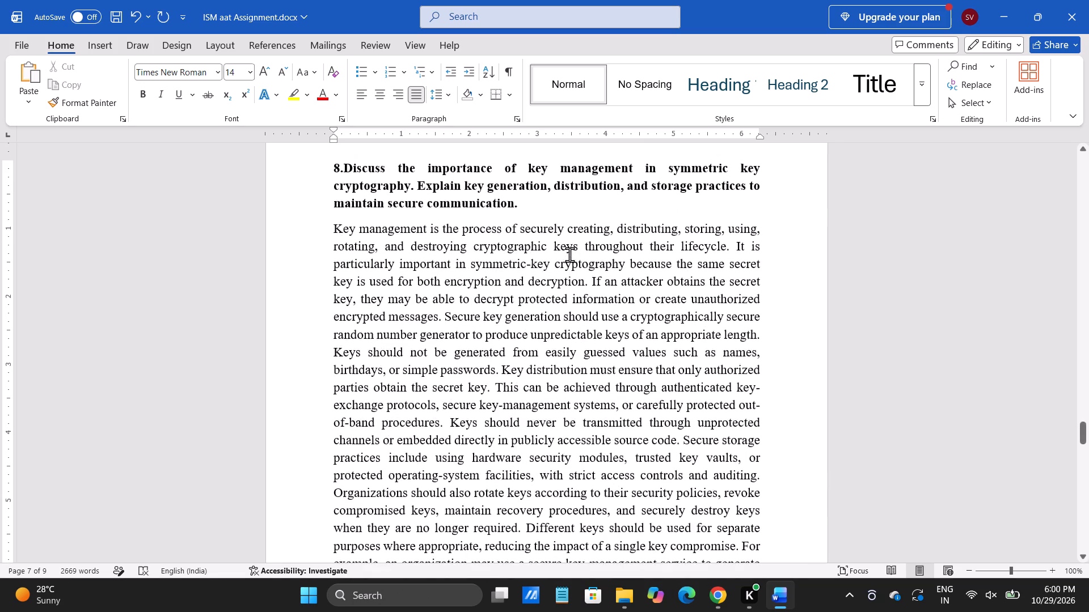
scroll(569, 254, "up", 5)
scroll(569, 254, "down", 1)
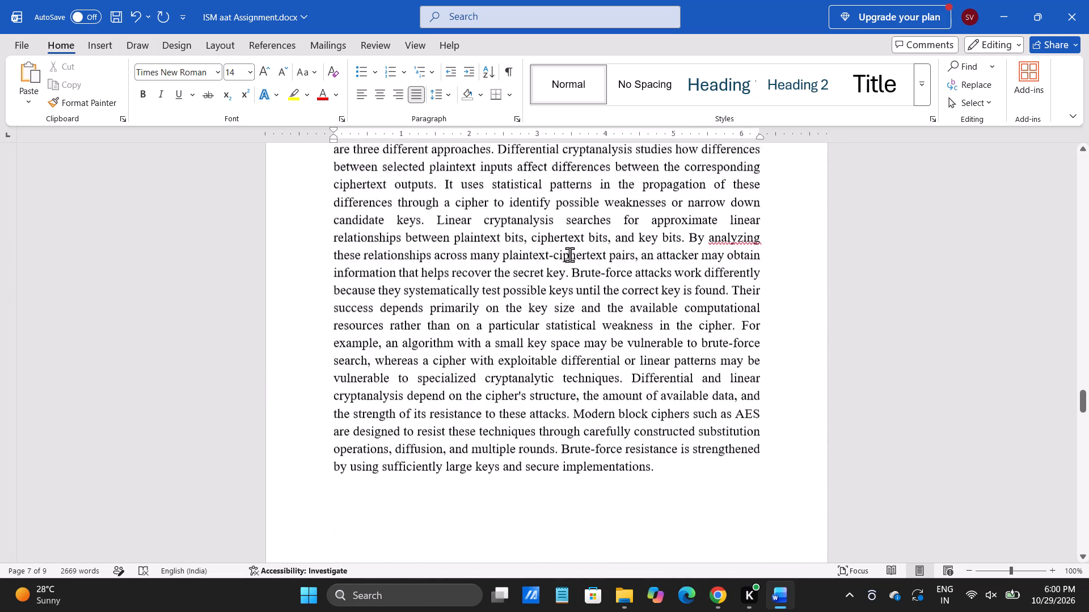
scroll(569, 254, "down", 5)
scroll(569, 254, "up", 1)
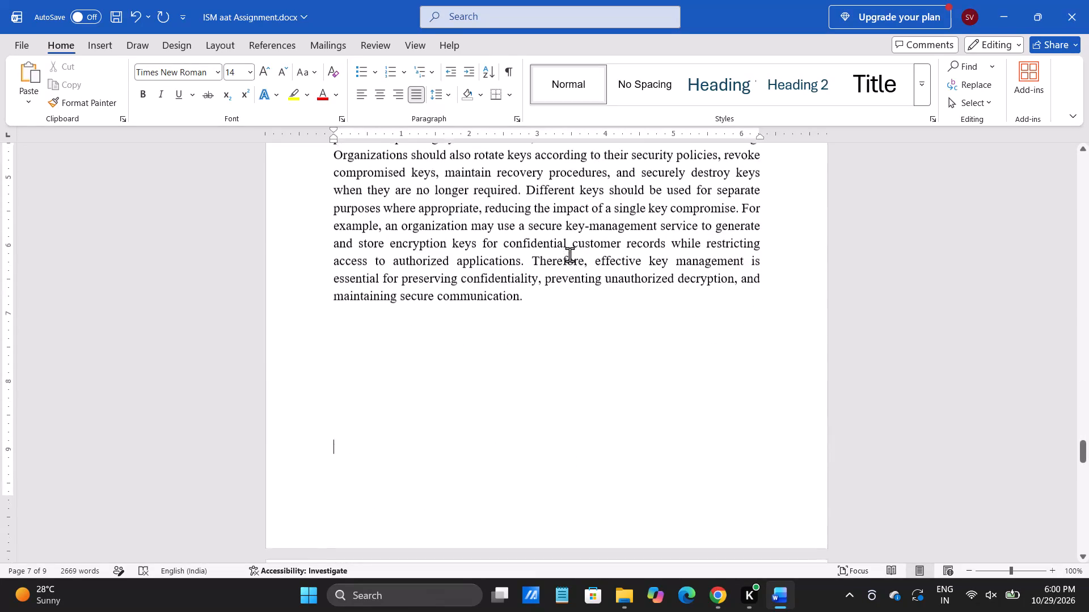
scroll(569, 254, "up", 1)
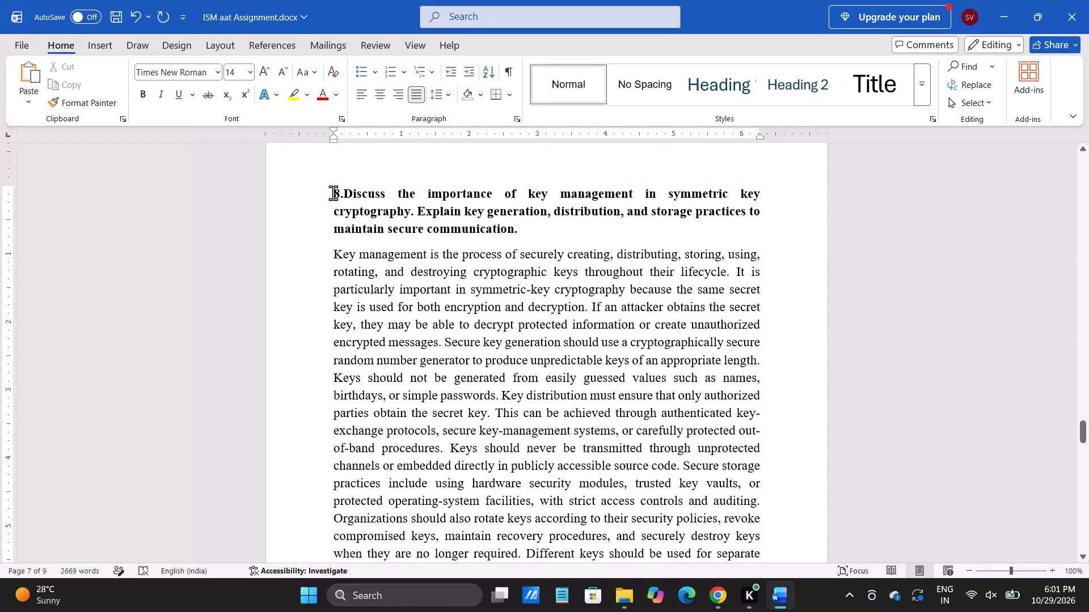
left_click_drag(333, 193, 520, 227)
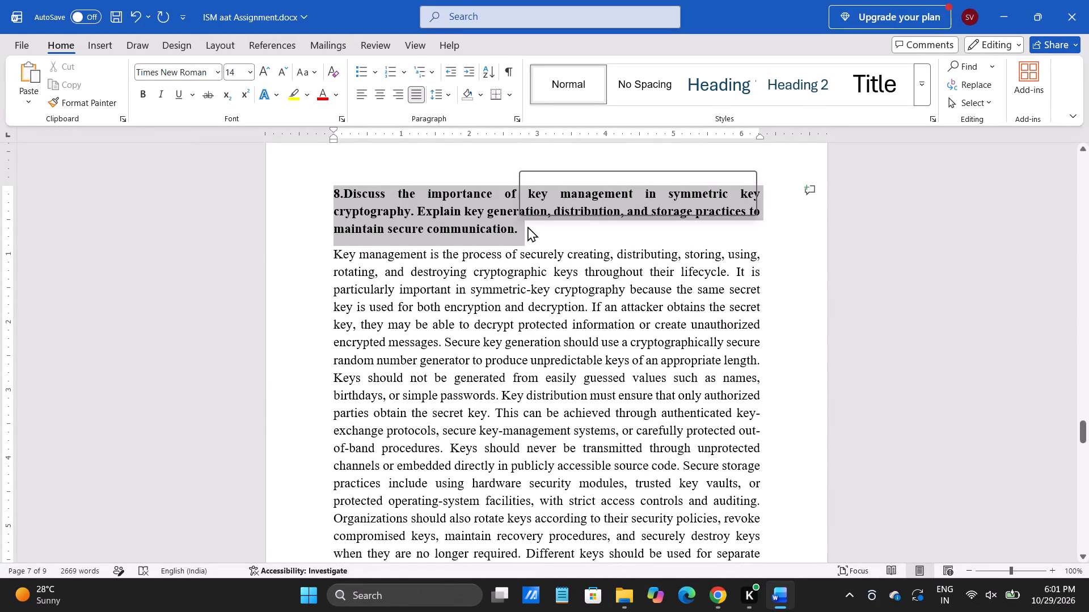
left_click(604, 204)
Colour the question 9 heading about the concept of symmetric key cryptography red.
scroll(583, 318, "down", 2)
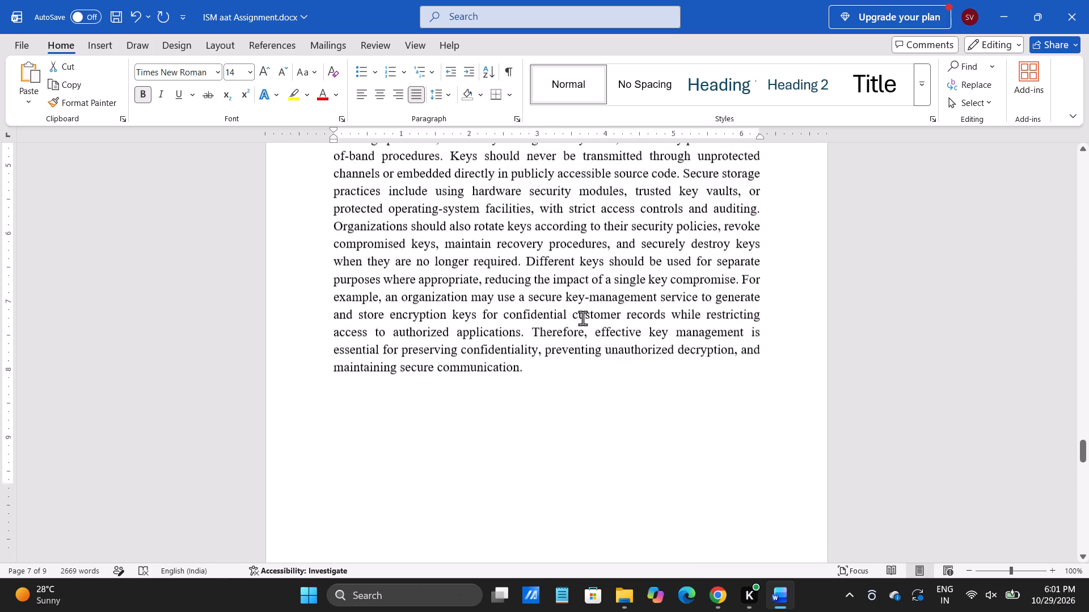
scroll(583, 318, "down", 3)
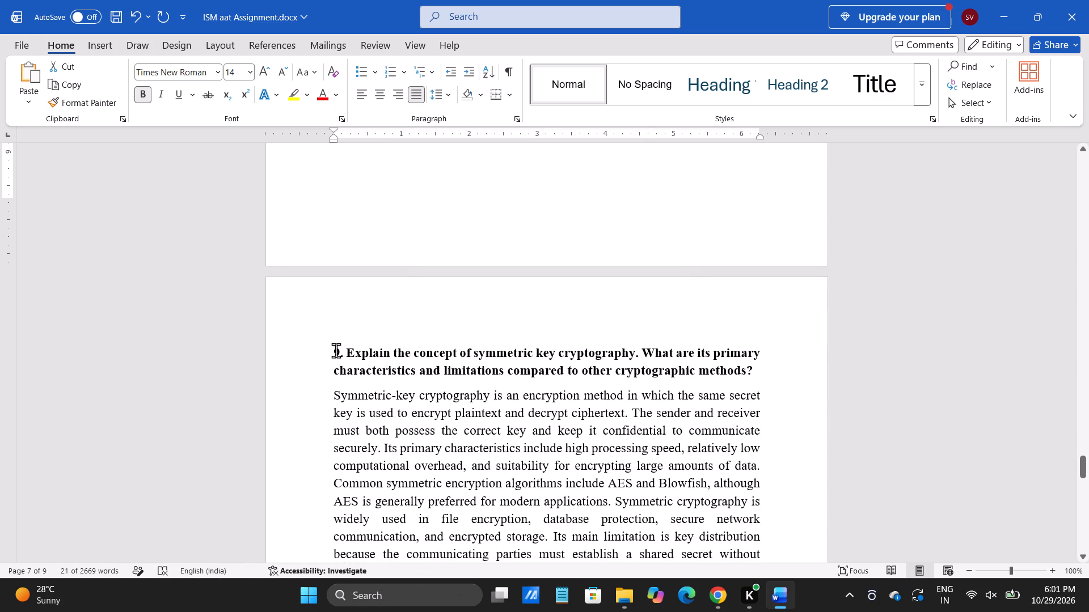
left_click_drag(335, 349, 771, 376)
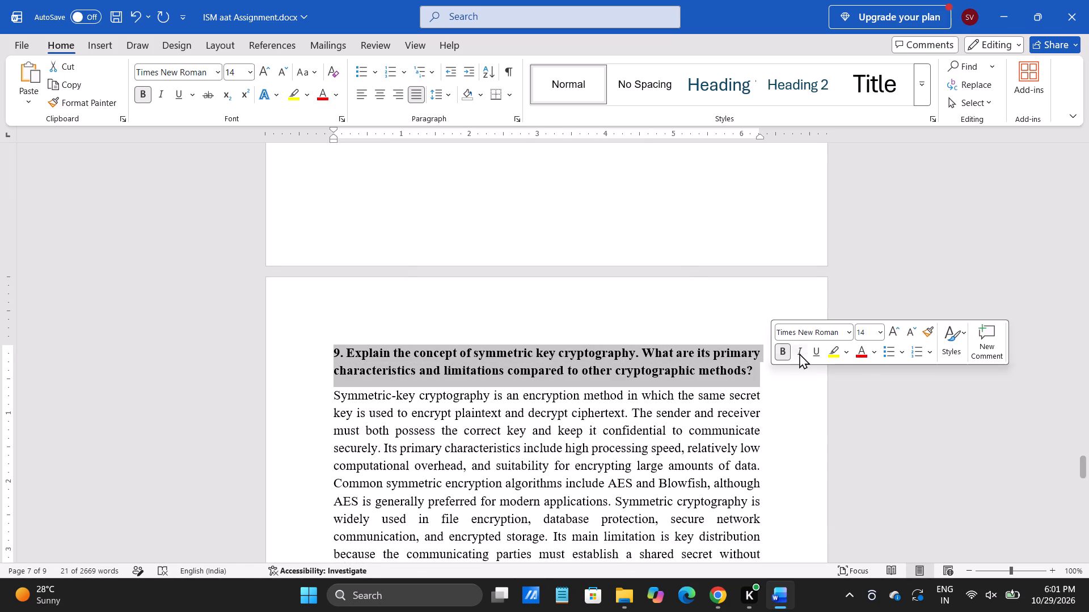
left_click(857, 356)
Delete the "Question:" label from the question 10 heading and the "Answer:" line beneath it.
scroll(600, 494, "down", 1)
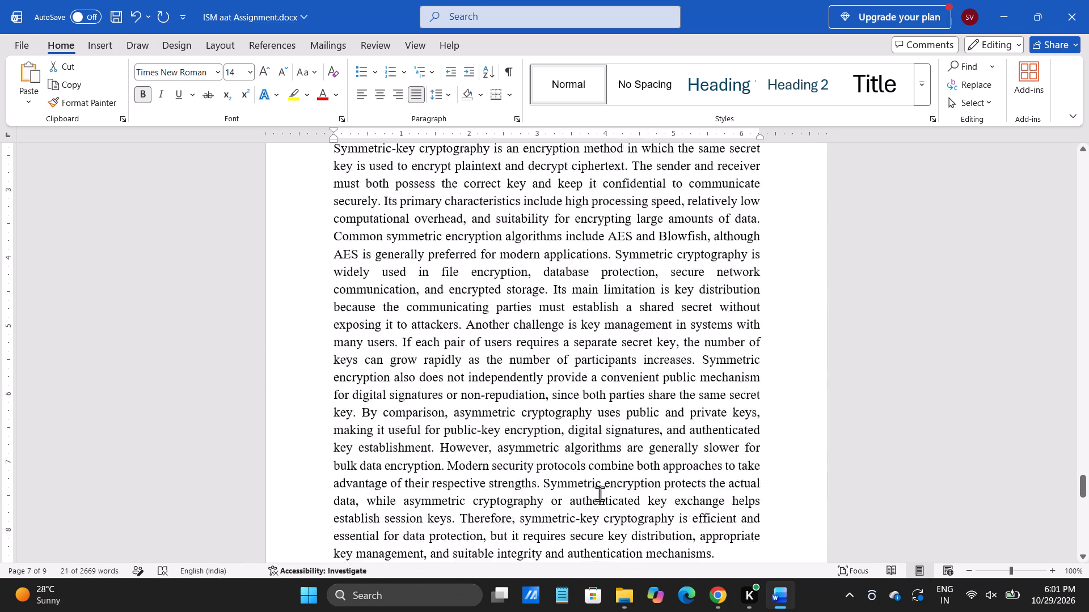
scroll(600, 494, "down", 3)
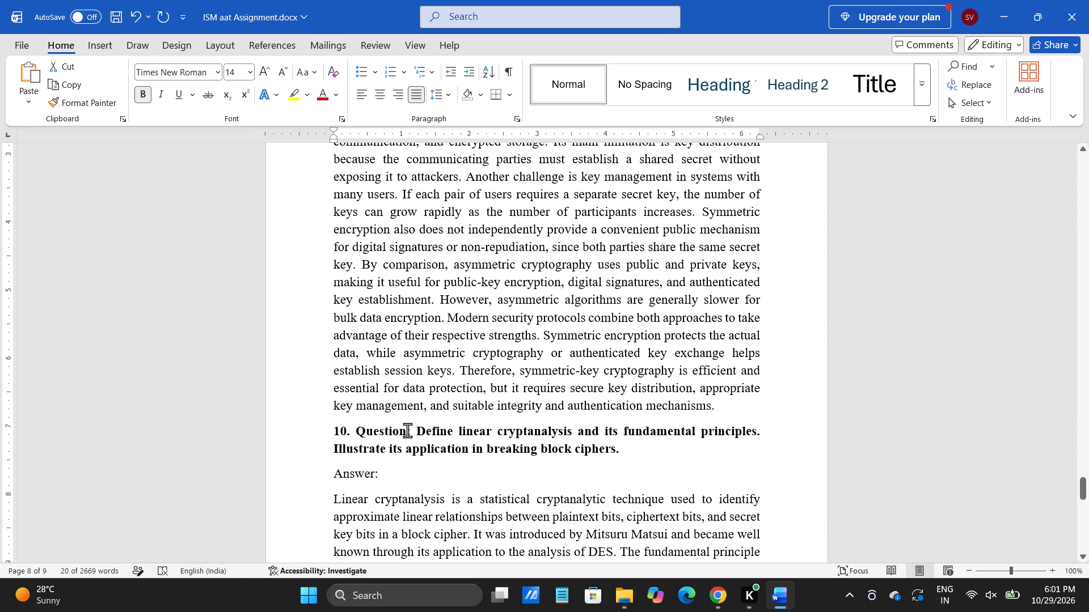
left_click_drag(411, 430, 357, 433)
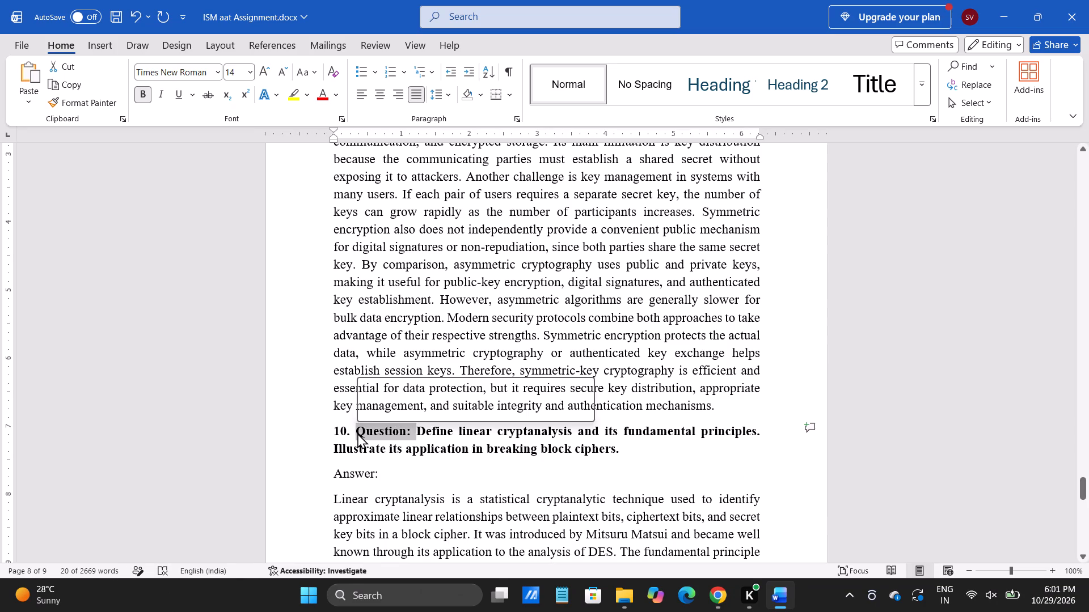
key("BackSpace")
left_click_drag(336, 473, 385, 481)
key("BackSpace")
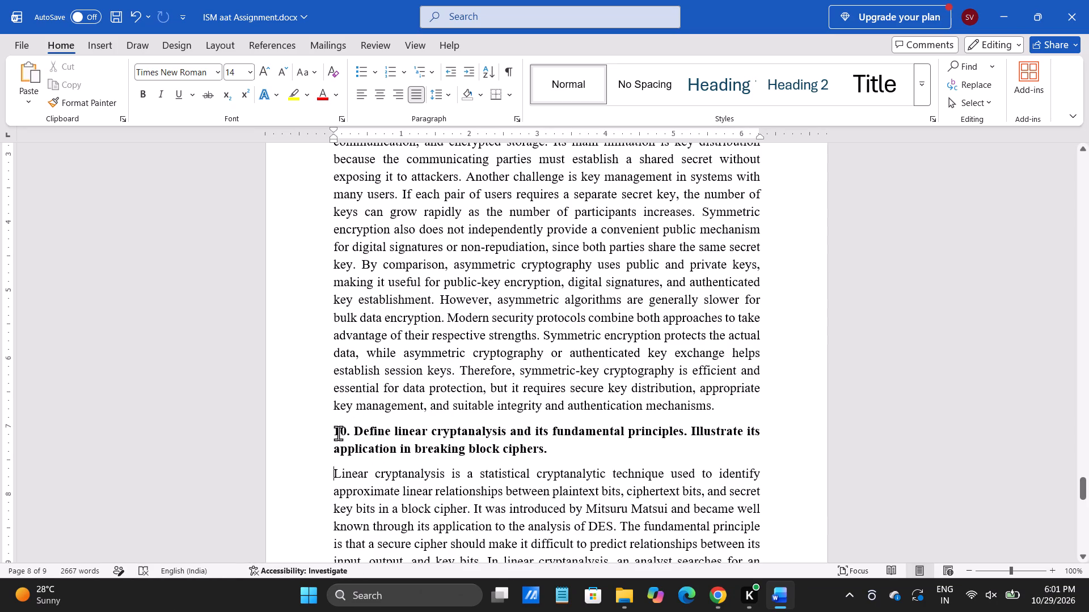
Colour the question 10 heading about linear cryptanalysis red.
left_click_drag(335, 429, 548, 448)
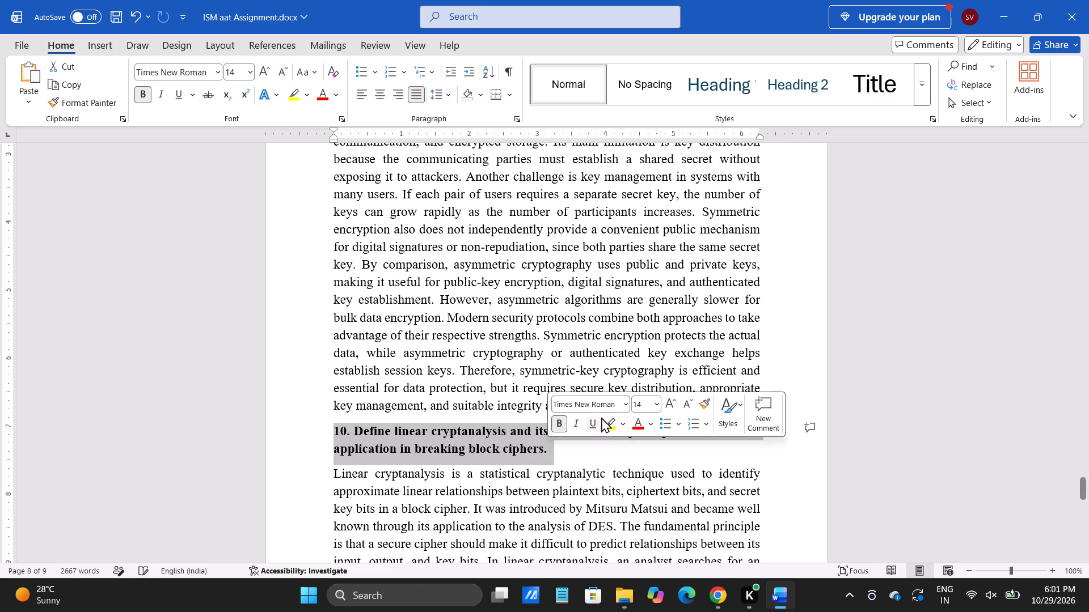
left_click(639, 421)
left_click(554, 335)
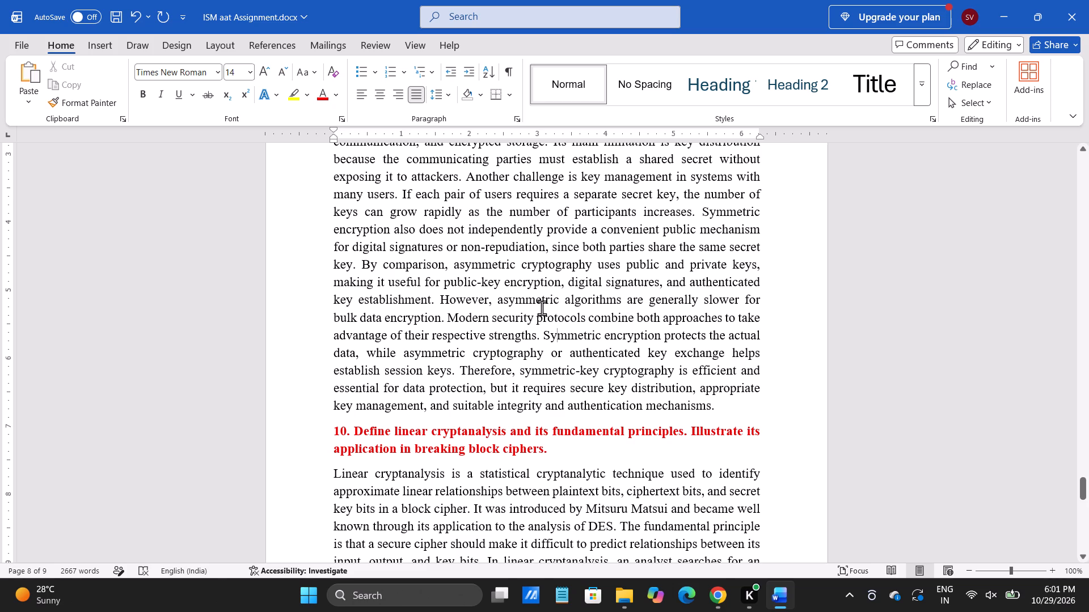
Review the formatted answers and red headings through the document, from the question 10 ending back to the cover page.
scroll(542, 308, "down", 3)
scroll(542, 308, "up", 4)
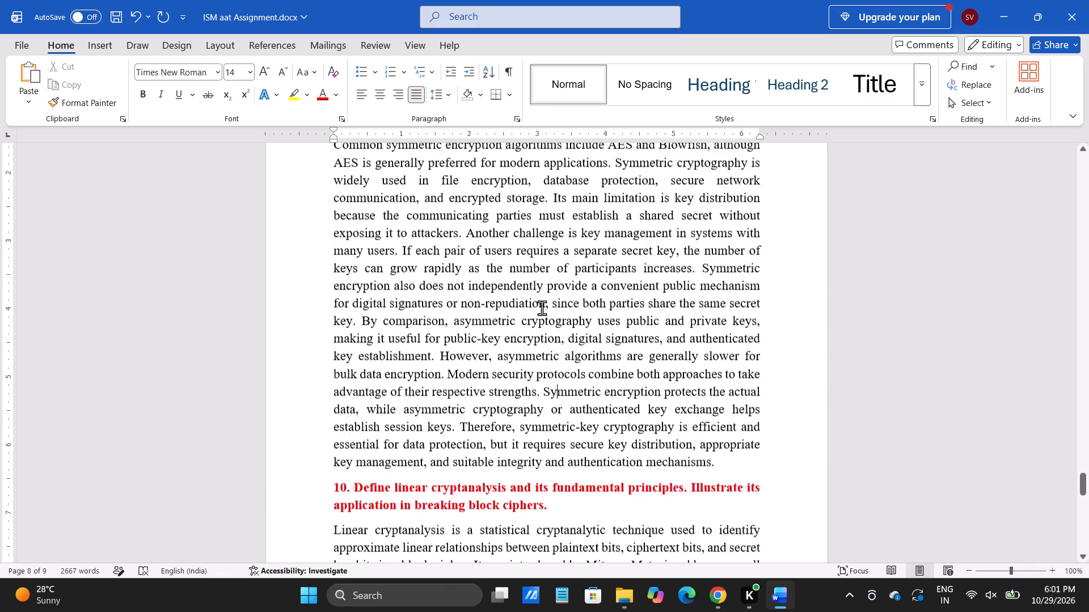
scroll(542, 308, "up", 2)
scroll(542, 308, "down", 2)
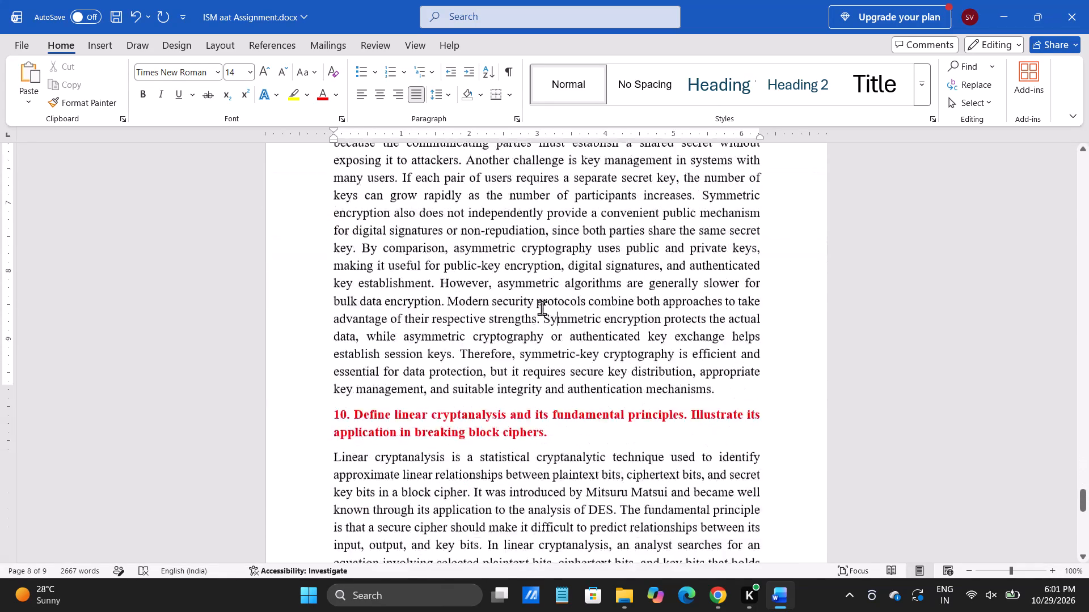
scroll(542, 308, "down", 3)
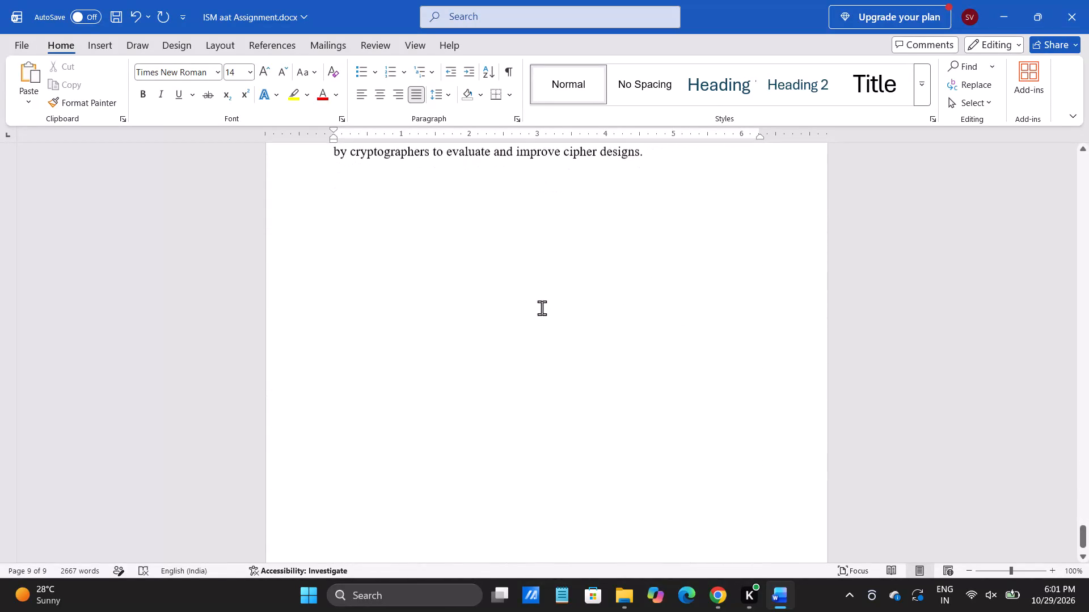
scroll(542, 308, "down", 1)
scroll(542, 308, "up", 3)
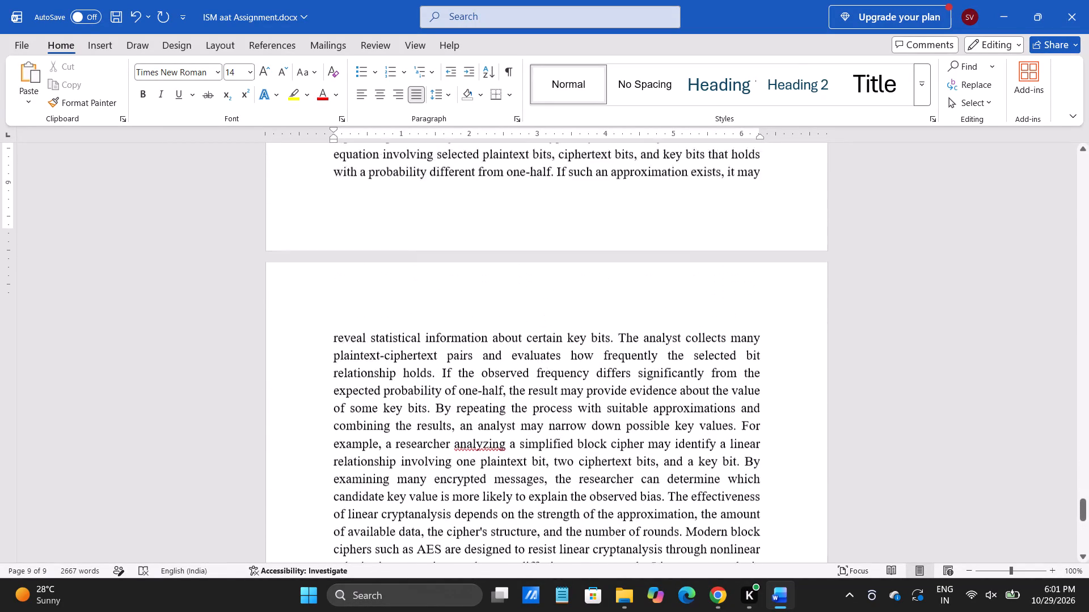
scroll(542, 308, "up", 3)
scroll(542, 308, "down", 2)
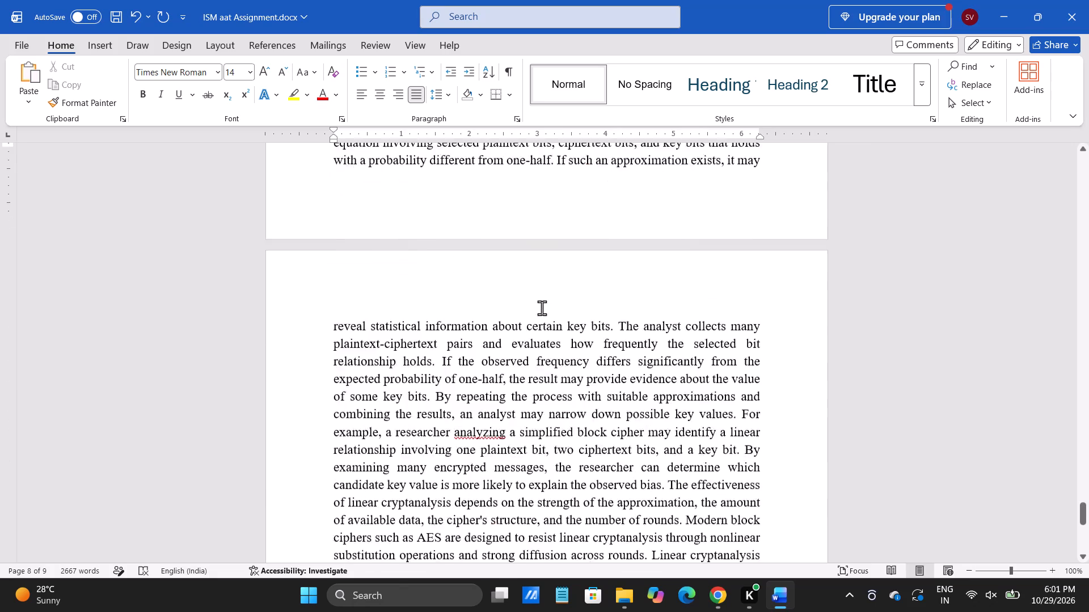
scroll(542, 308, "up", 19)
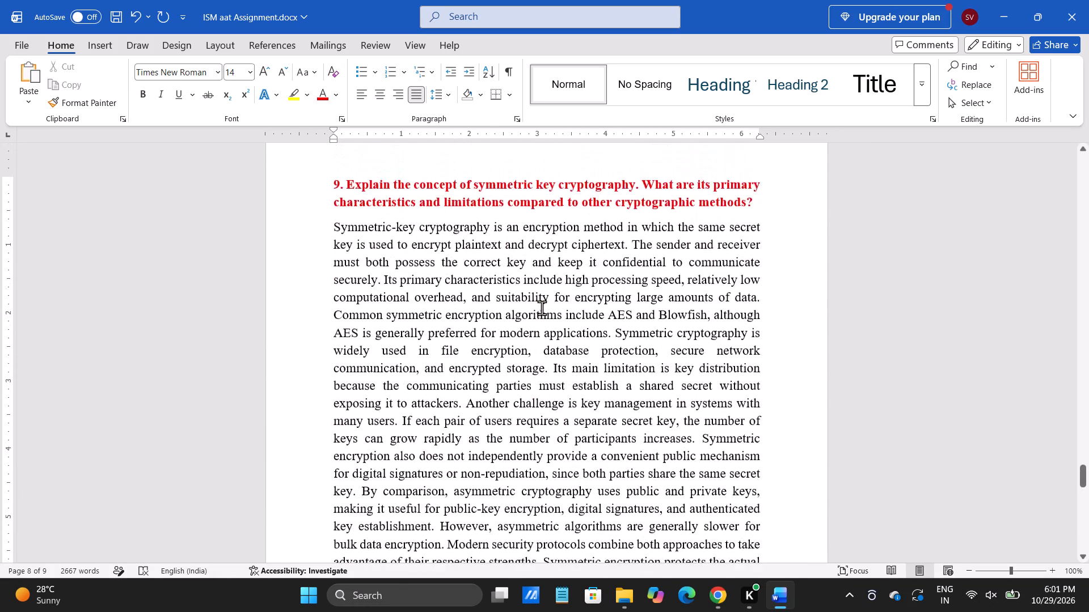
scroll(542, 308, "up", 20)
scroll(542, 308, "up", 8)
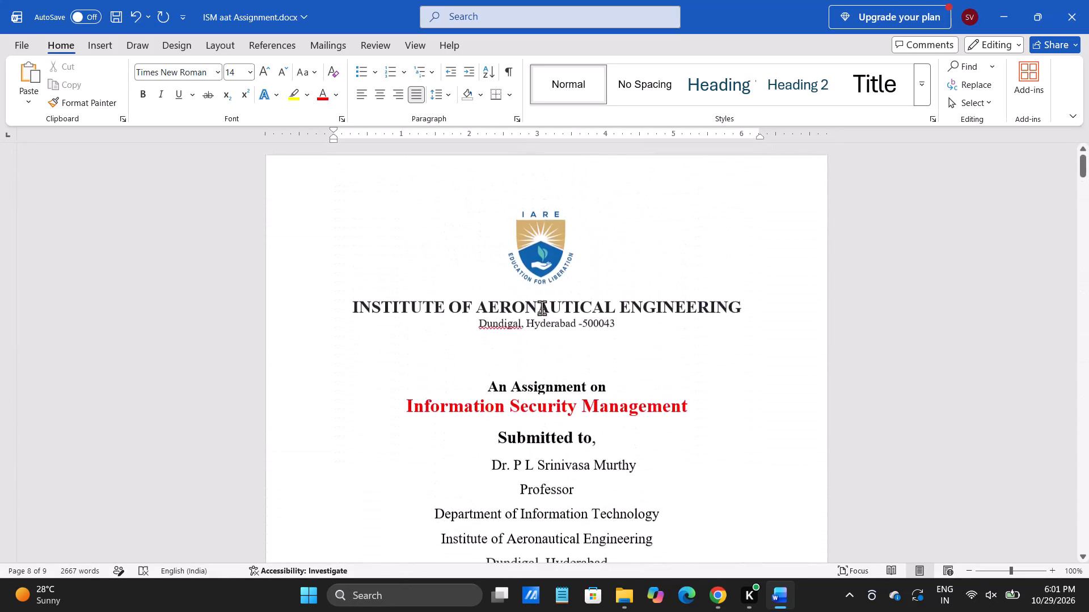
scroll(542, 308, "down", 4)
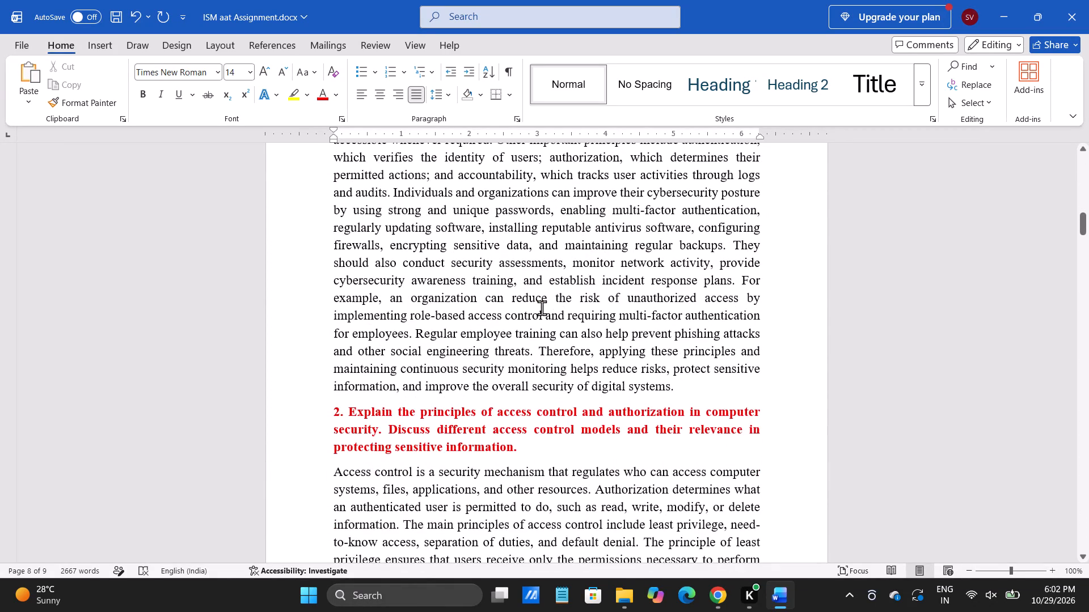
Capture a screen snip of the full question 1 answer paragraph, showing the pages at 90% zoom.
key("ctrl+minus")
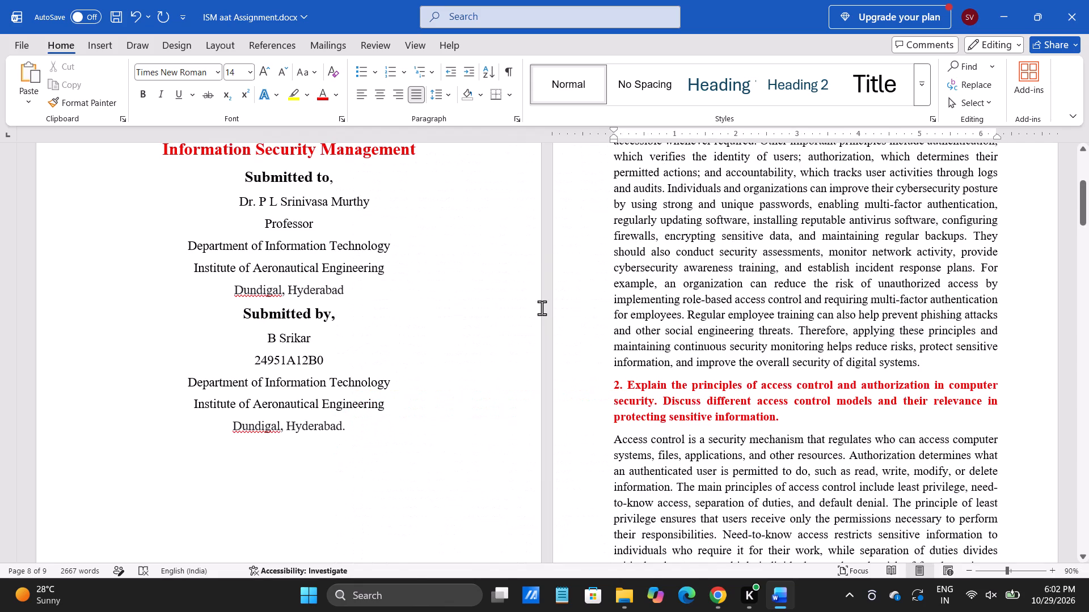
scroll(665, 385, "up", 1)
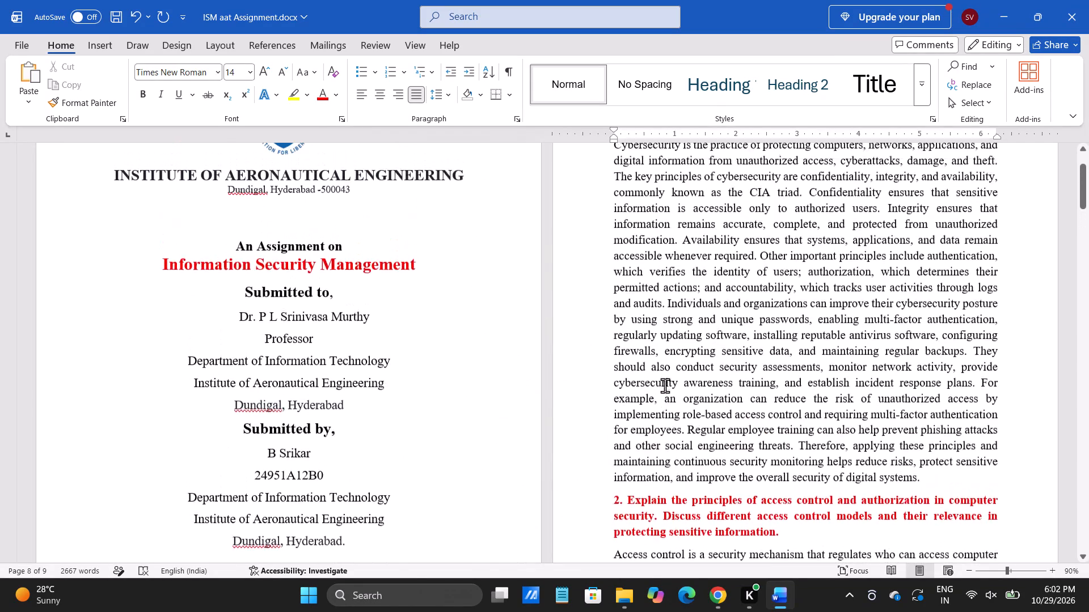
scroll(665, 385, "up", 2)
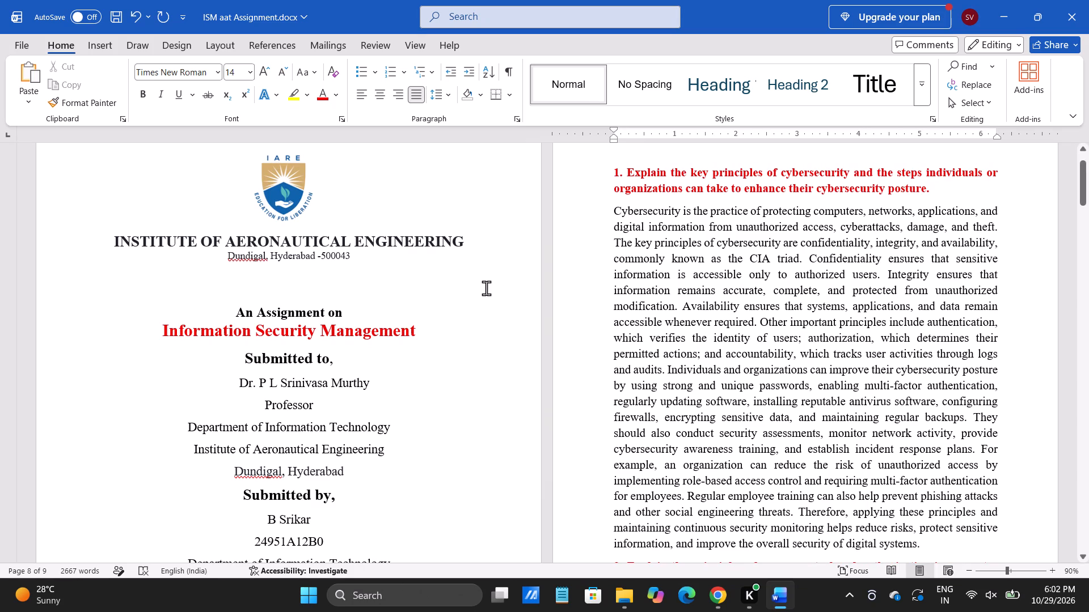
key("Print")
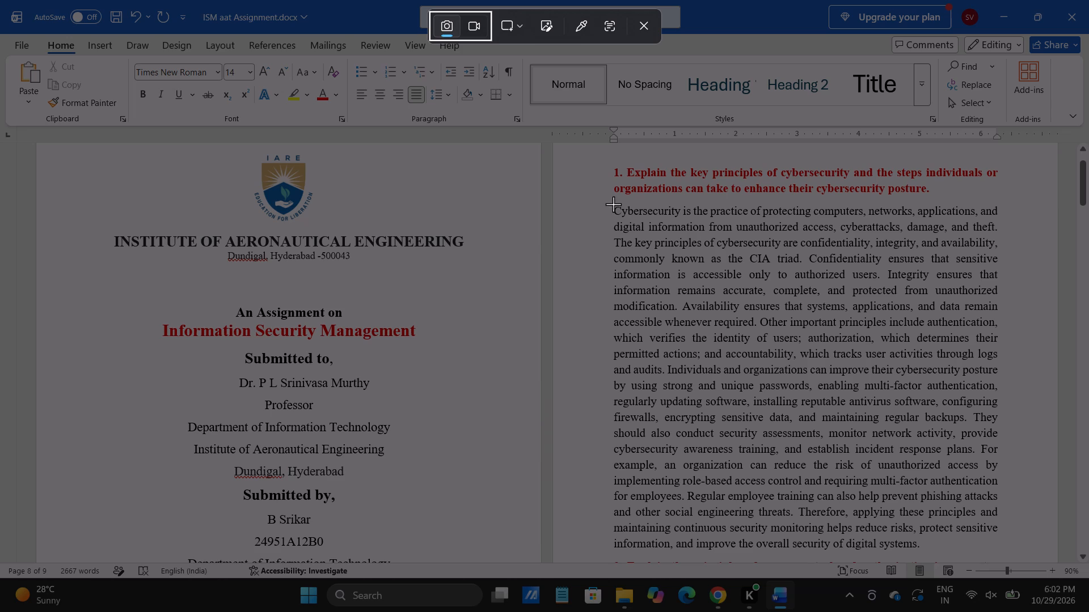
left_click_drag(612, 205, 966, 505)
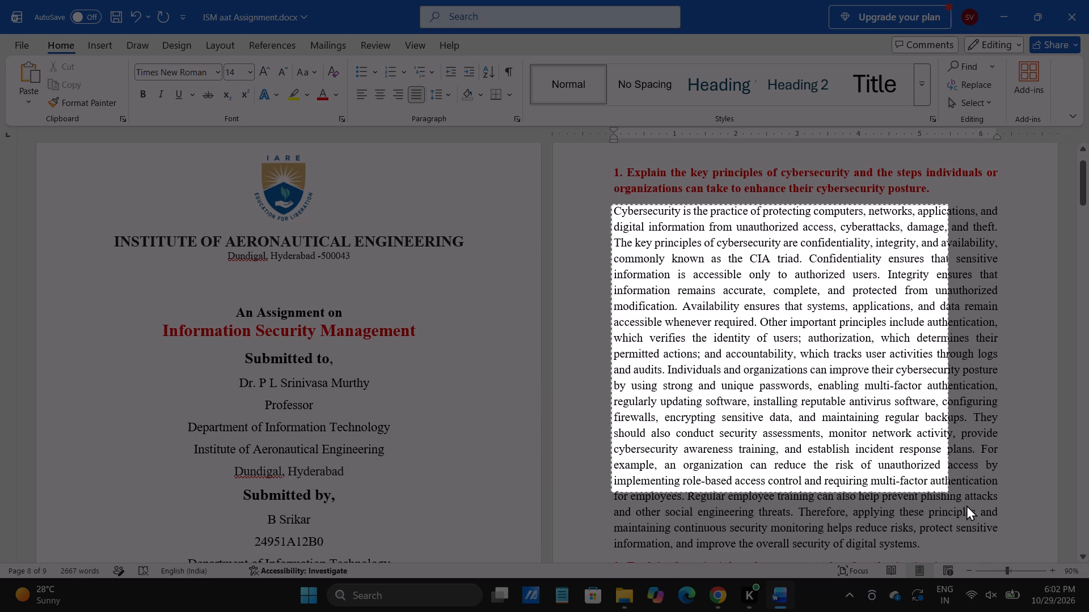
left_click_drag(966, 505, 1007, 549)
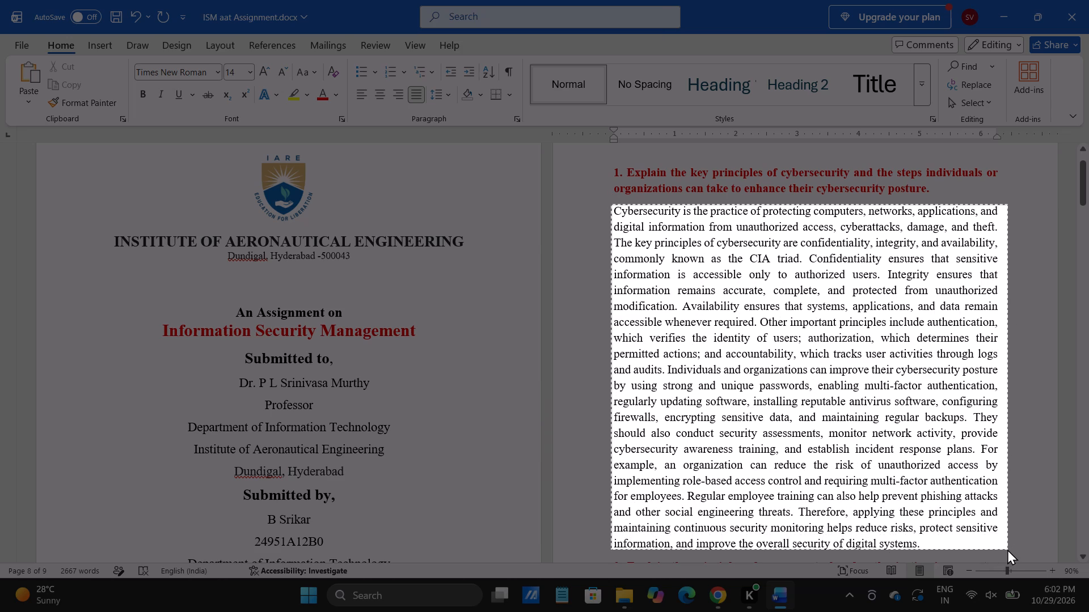
left_click_drag(1007, 549, 1003, 553)
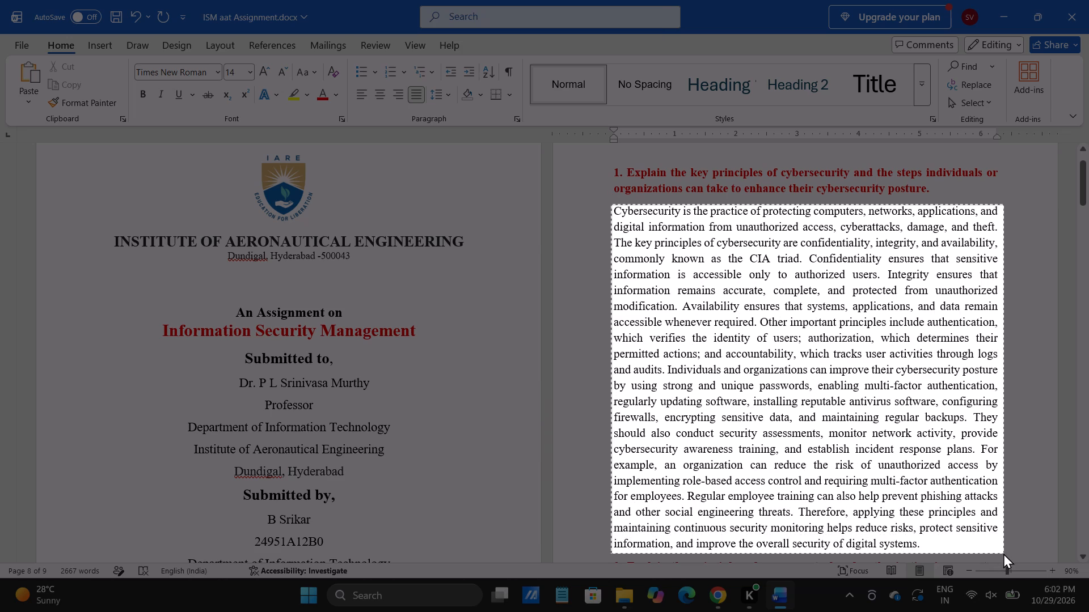
left_click_drag(1003, 553, 1005, 551)
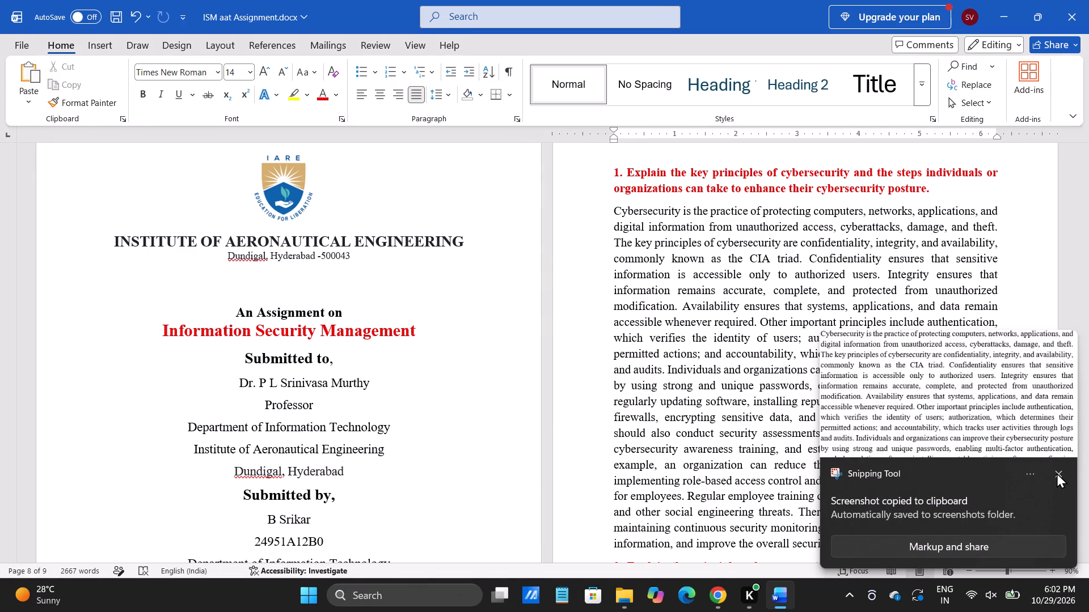
left_click(1057, 473)
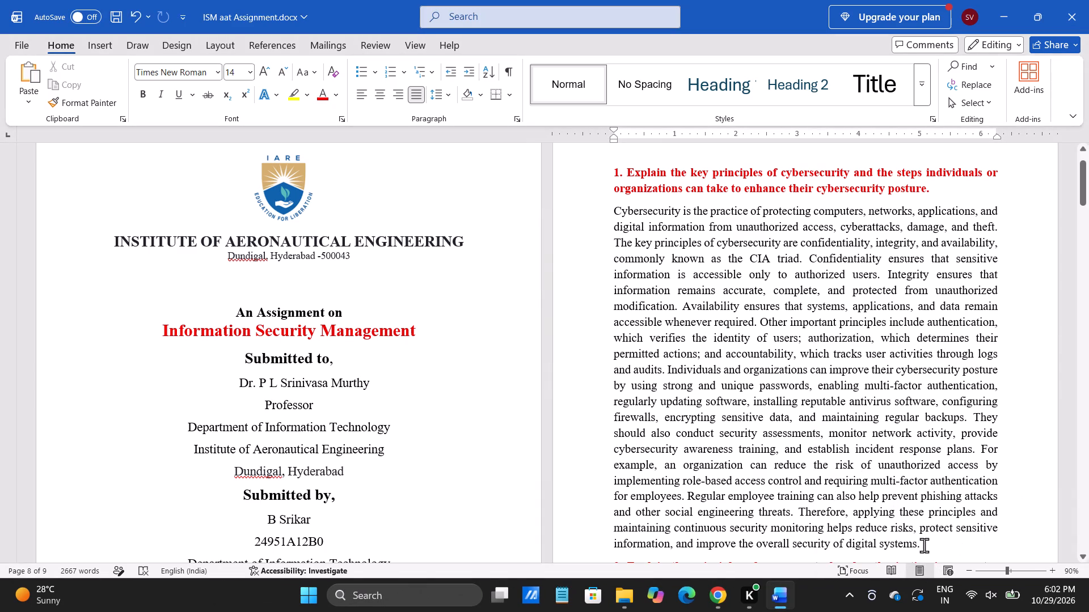
Replace the question 1 answer text with the captured picture of that paragraph.
left_click_drag(924, 545, 614, 215)
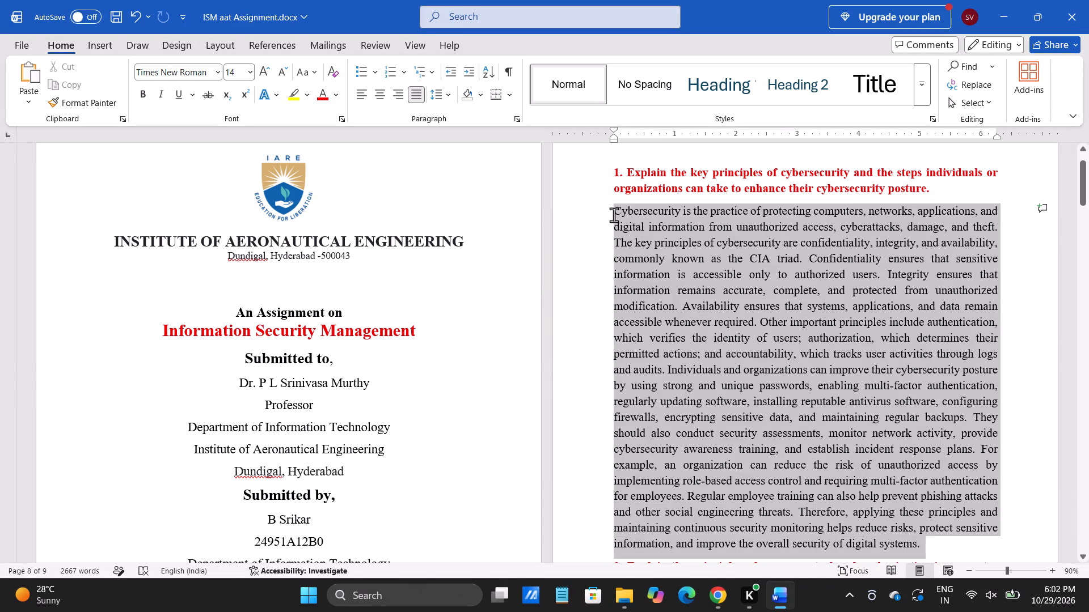
left_click_drag(614, 215, 615, 215)
key("BackSpace")
key("ctrl+v")
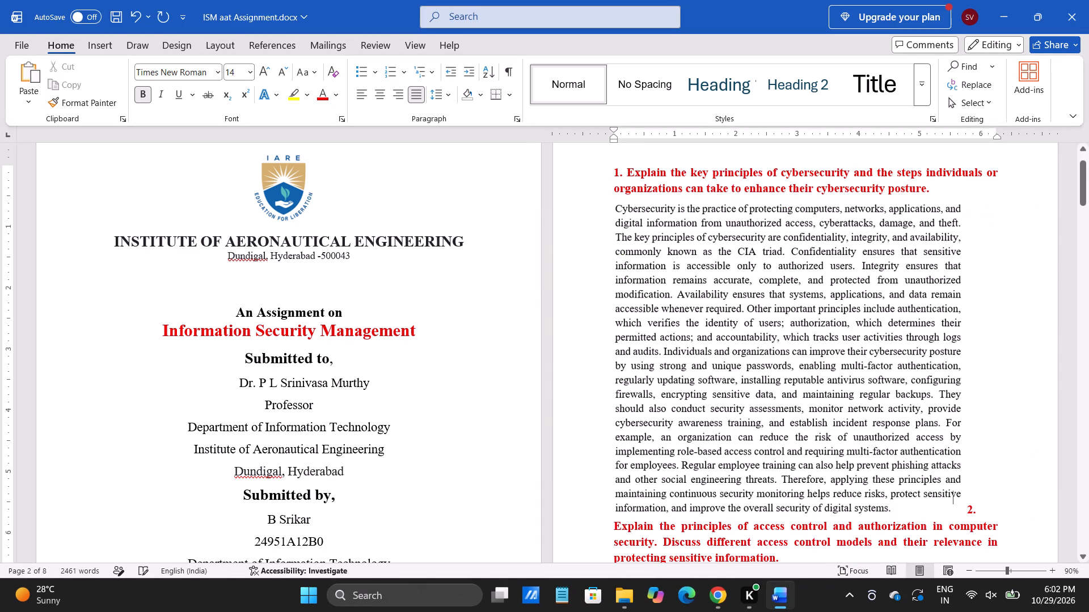
Stretch the question 1 answer picture to the full text width and make it slightly taller.
left_click(761, 329)
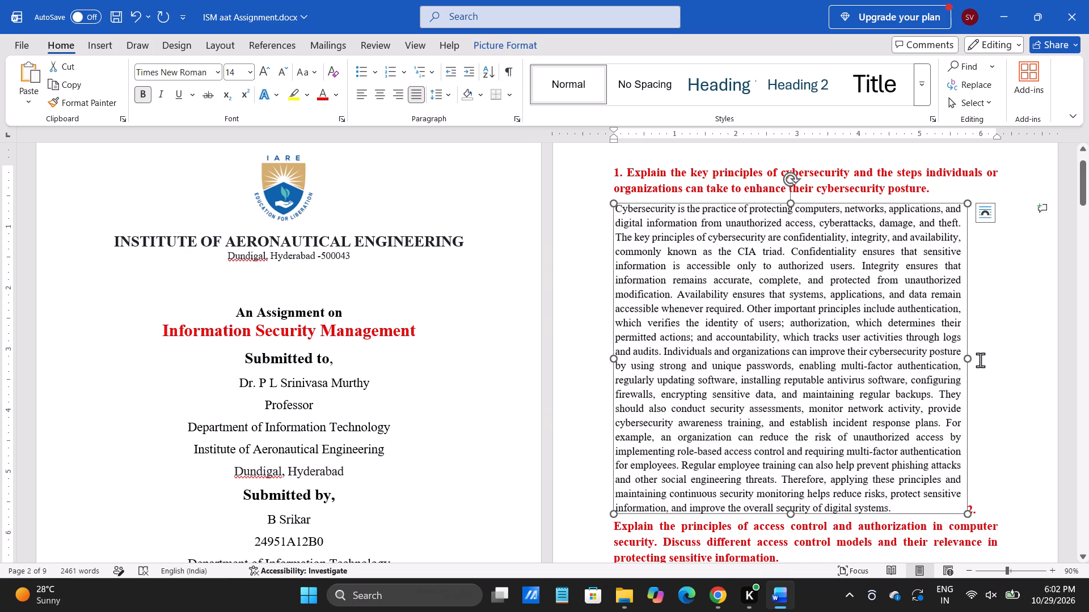
left_click_drag(970, 358, 1003, 349)
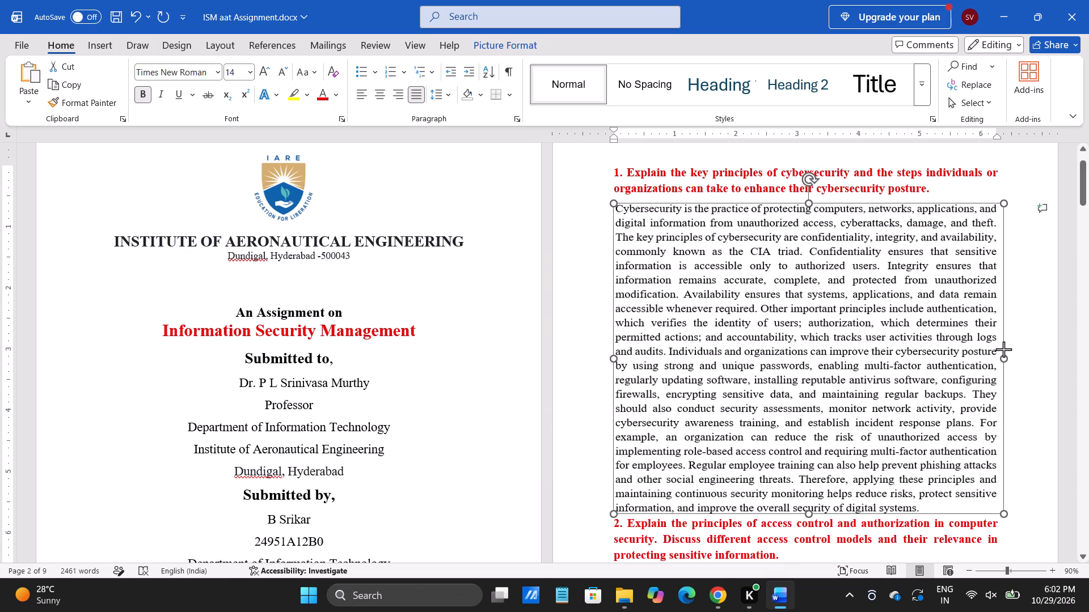
left_click_drag(1003, 349, 1006, 347)
scroll(894, 373, "down", 2)
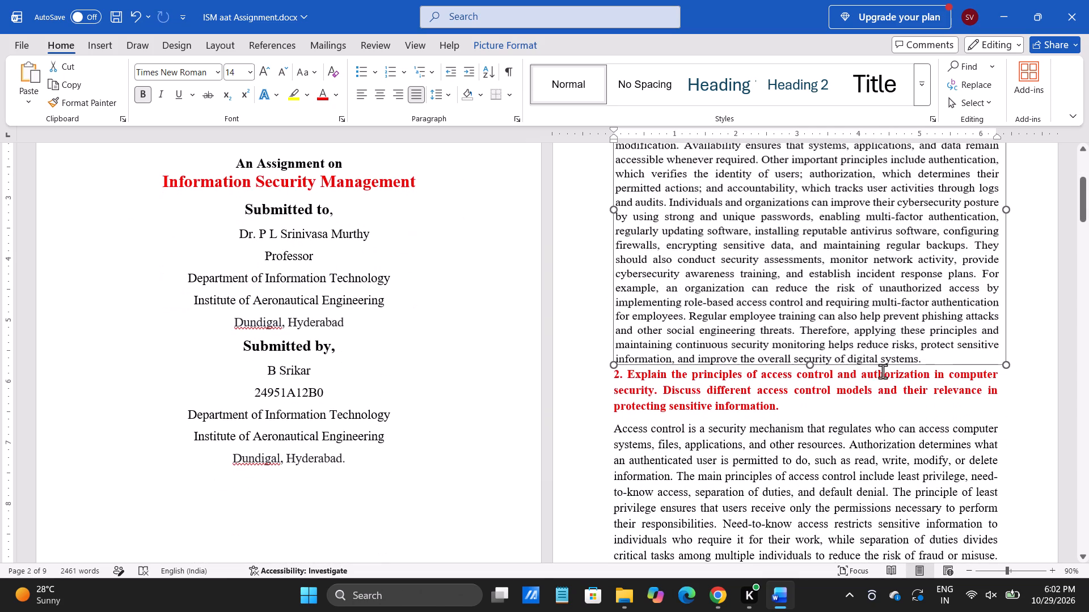
left_click_drag(811, 362, 813, 369)
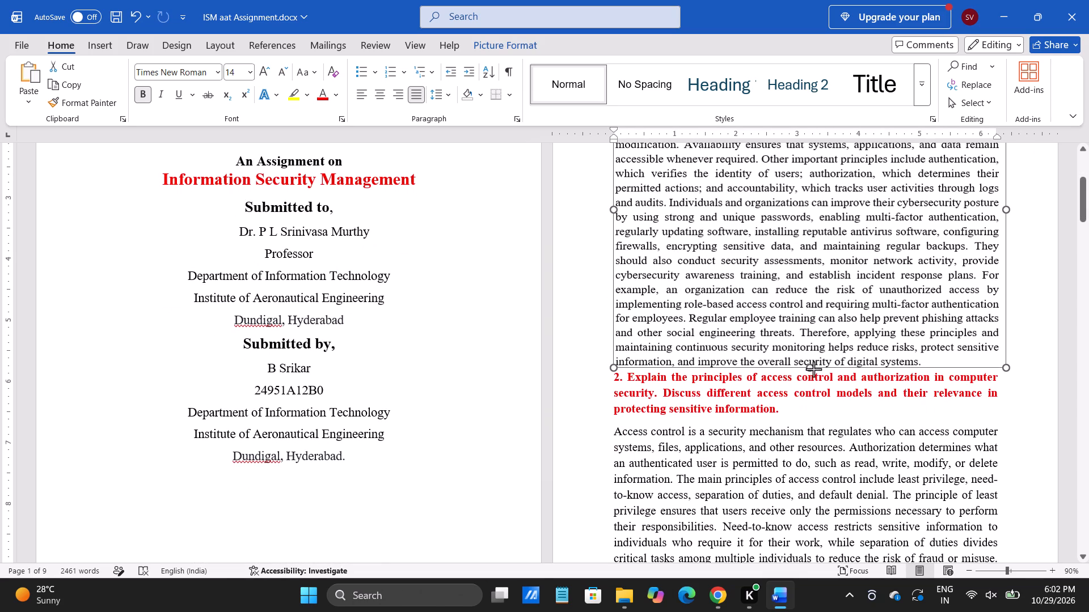
left_click_drag(813, 369, 817, 379)
Check how the resized question 1 picture sits on its page and how the following pages flow.
scroll(770, 320, "up", 1)
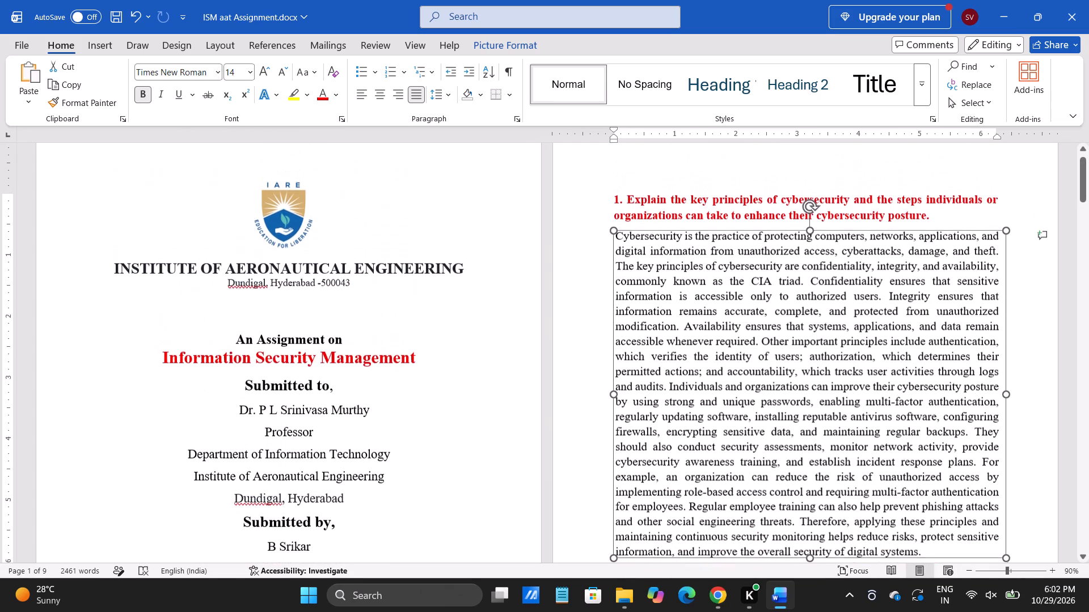
scroll(770, 320, "up", 1)
scroll(770, 320, "down", 2)
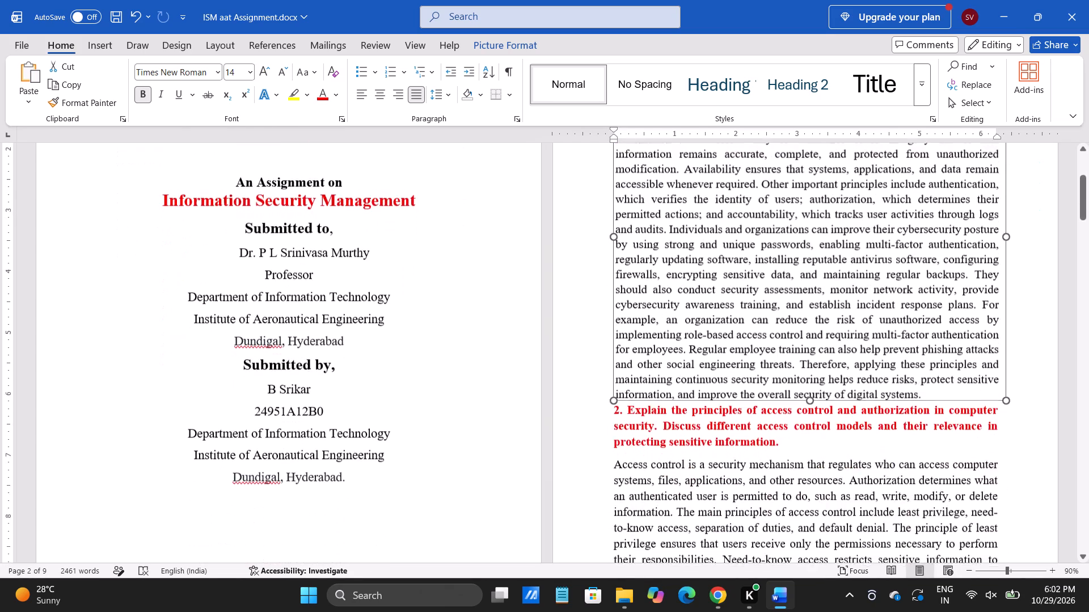
scroll(770, 320, "down", 3)
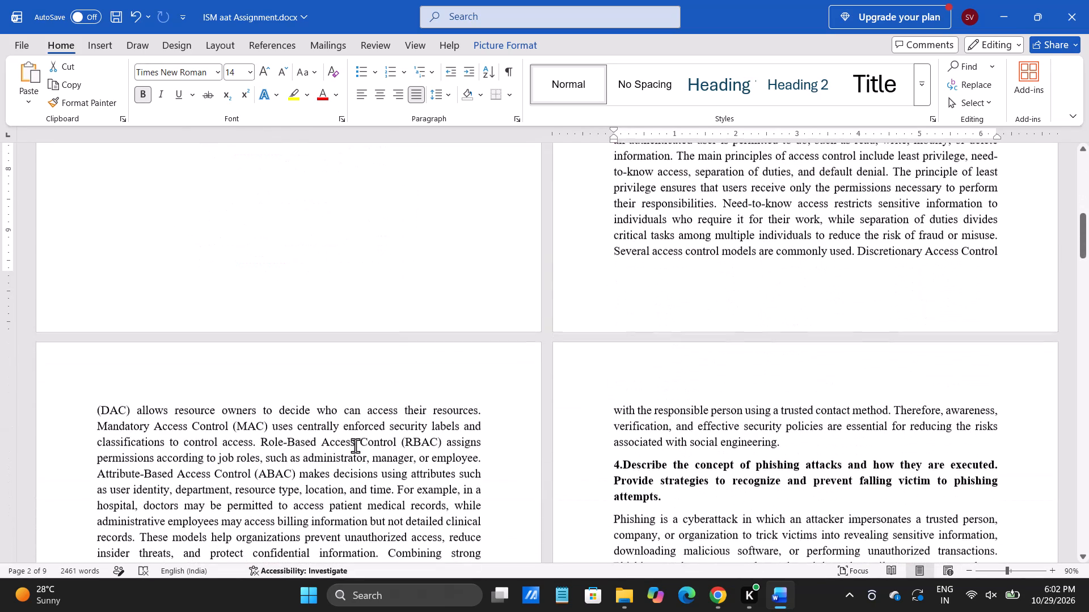
left_click(355, 445)
scroll(518, 376, "up", 3)
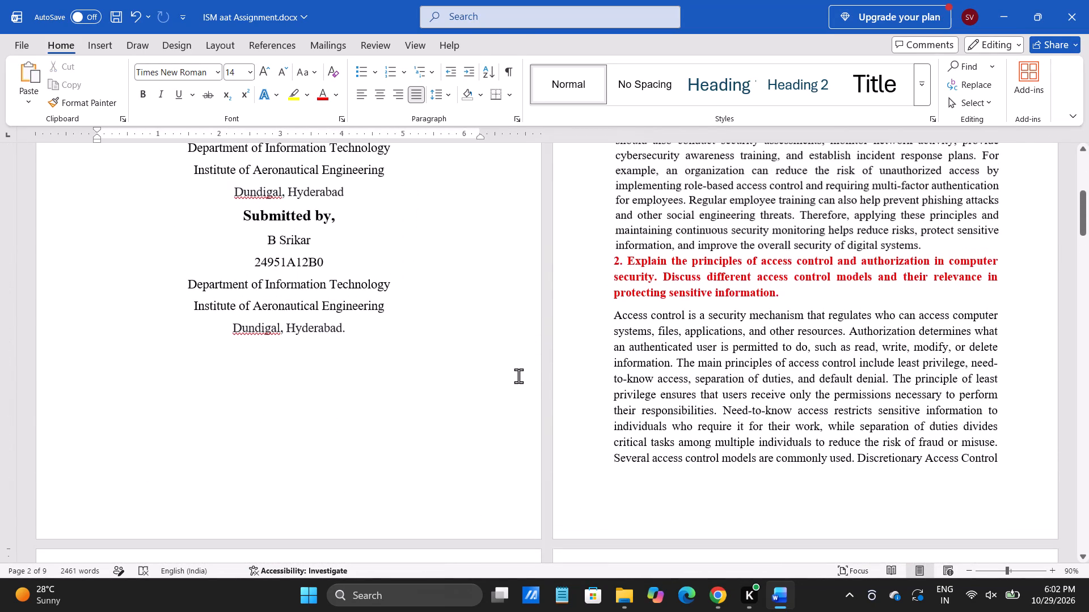
scroll(518, 376, "up", 1)
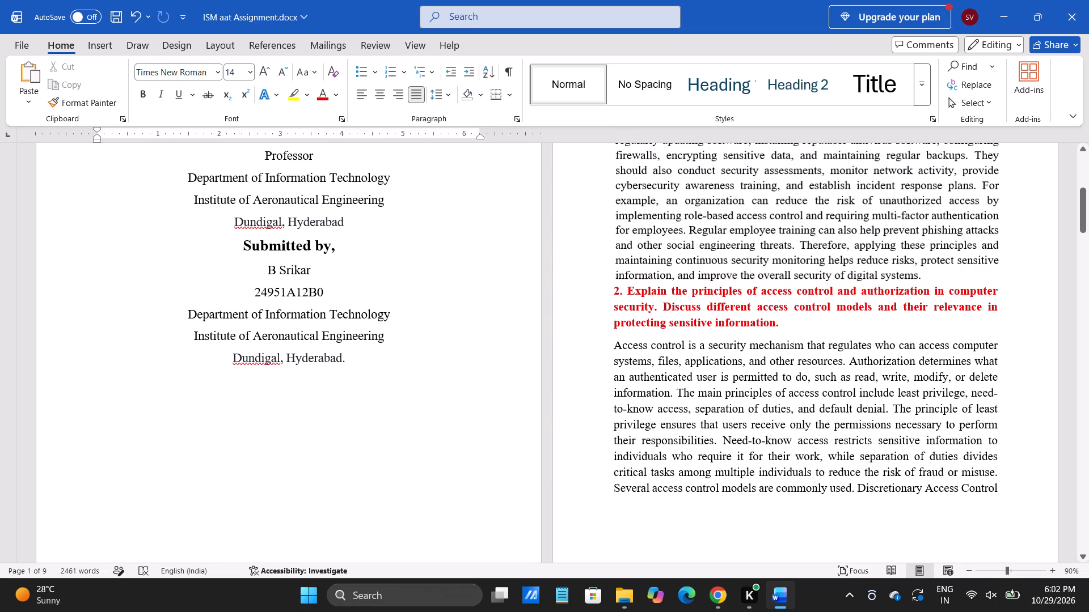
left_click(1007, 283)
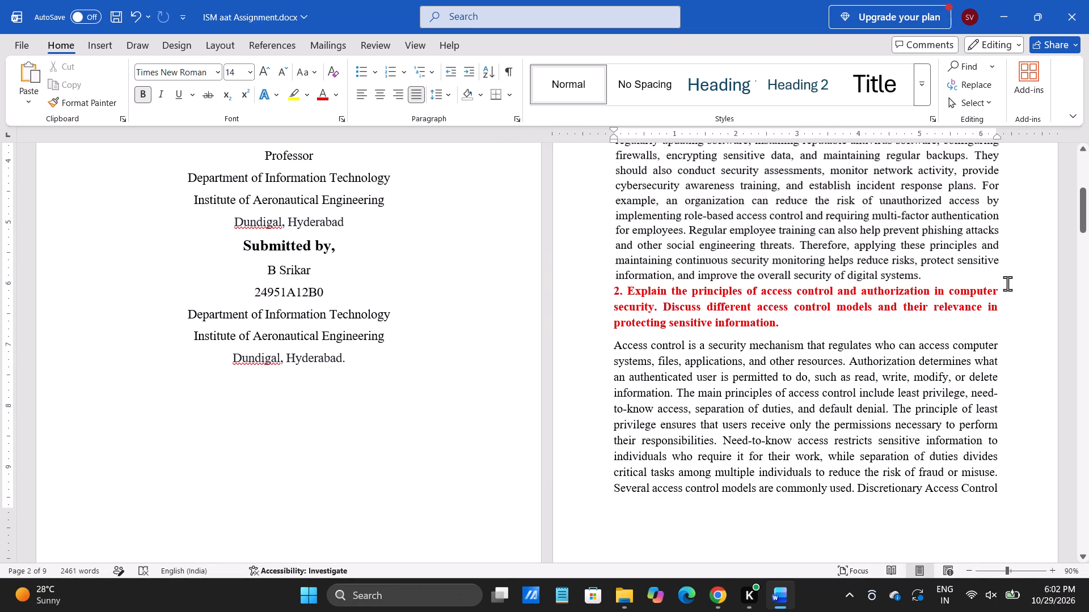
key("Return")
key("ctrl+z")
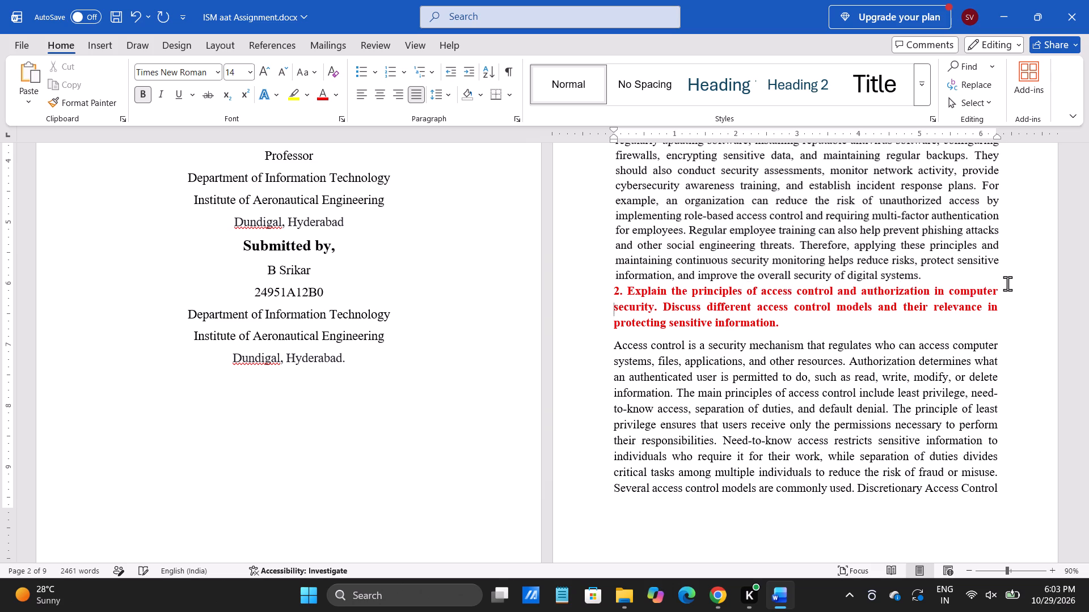
Insert a paragraph break between the question 1 answer picture and the question 2 heading.
left_click(1014, 239)
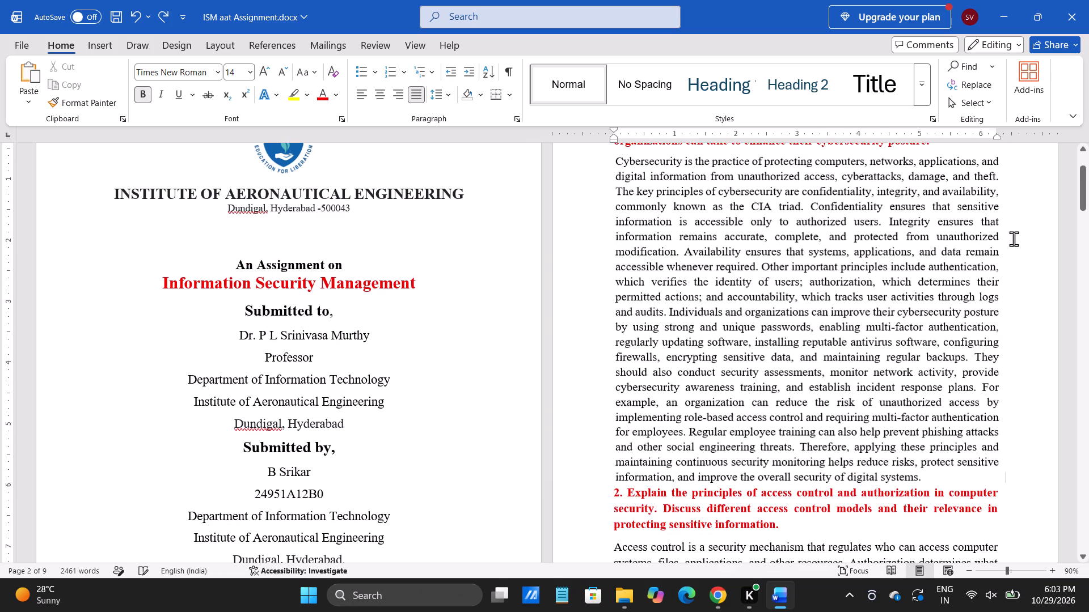
key("Return")
Capture the part of the question 2 answer on page 2 as a picture and replace that text with it.
scroll(976, 314, "down", 3)
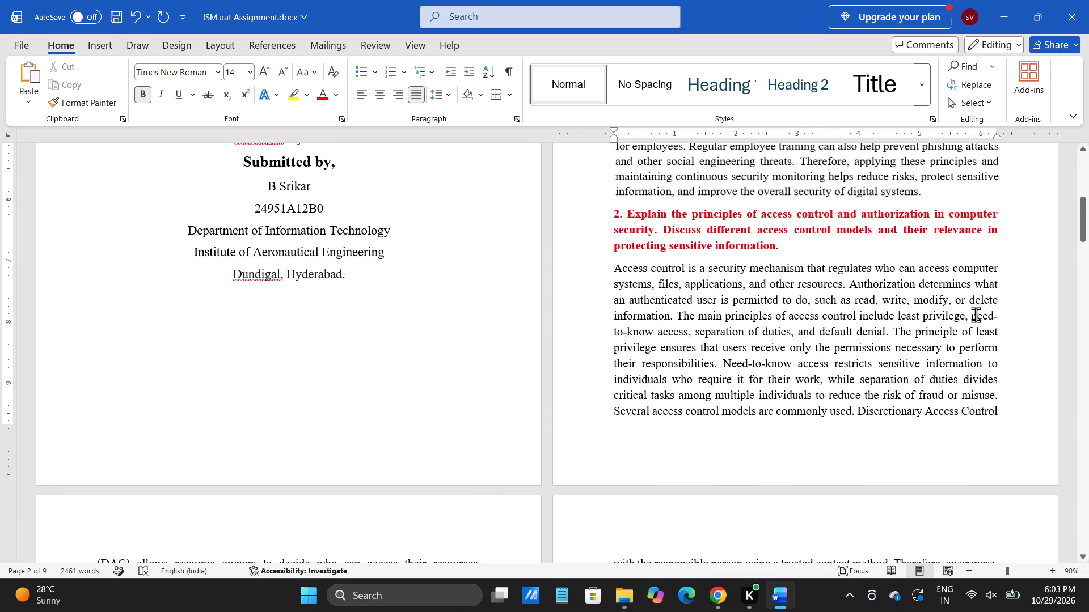
scroll(976, 314, "down", 1)
key("Print")
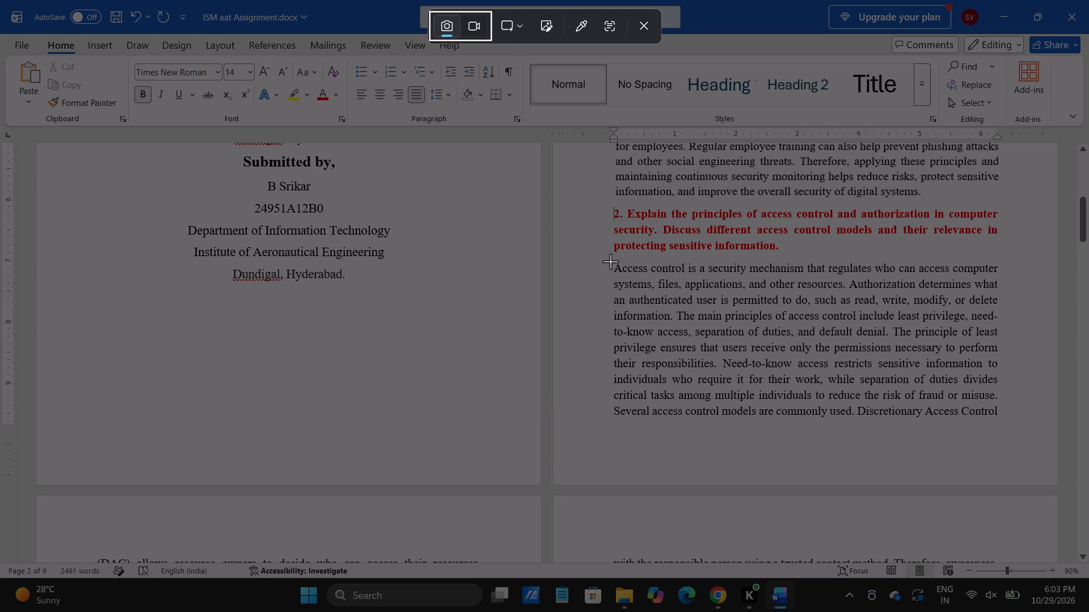
left_click_drag(611, 261, 776, 367)
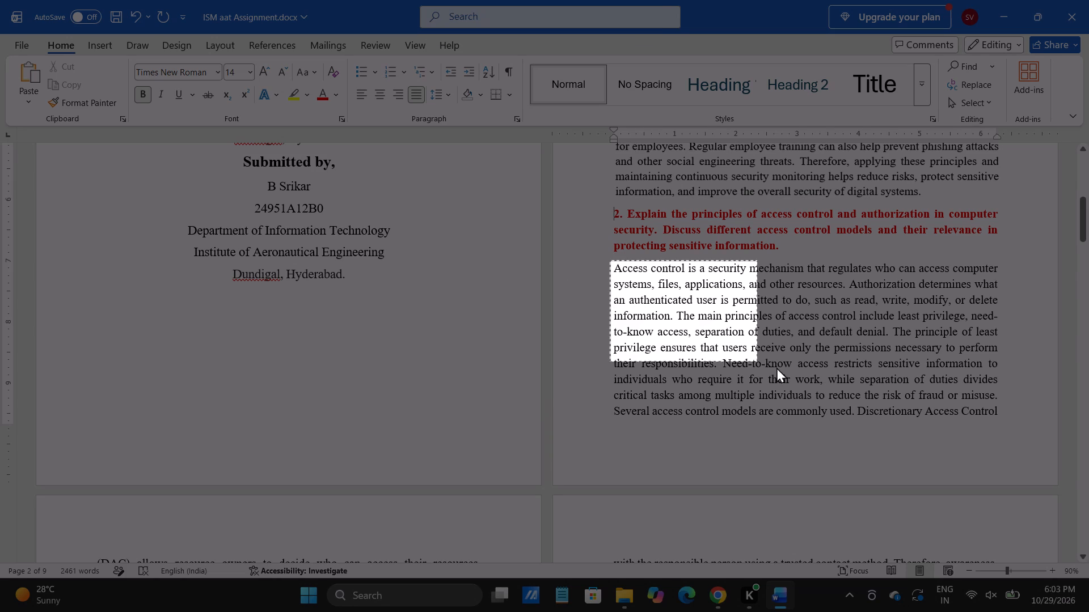
left_click_drag(776, 367, 1001, 426)
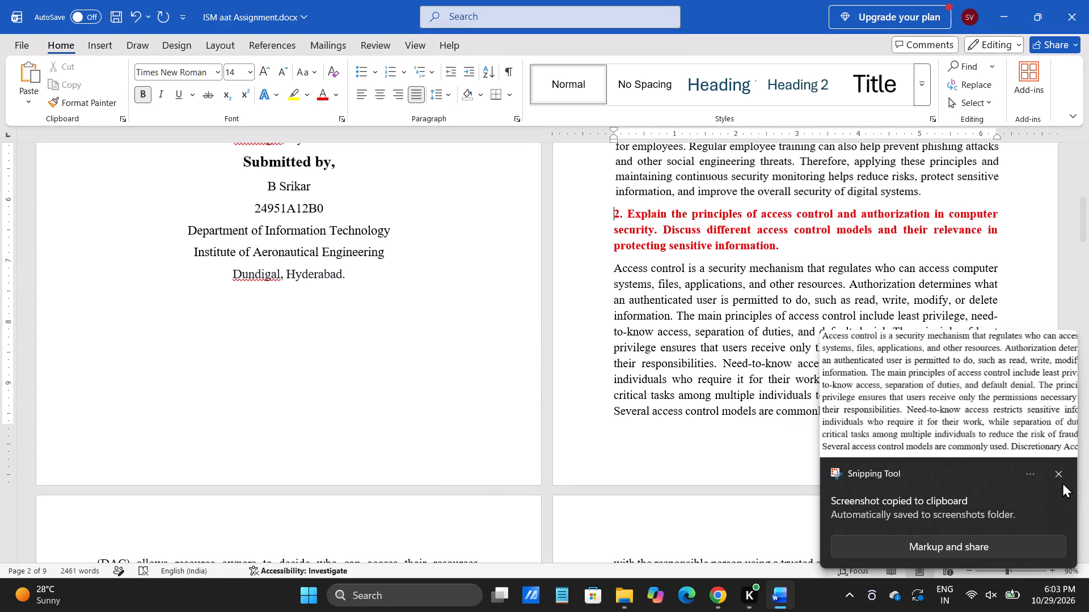
left_click(1060, 475)
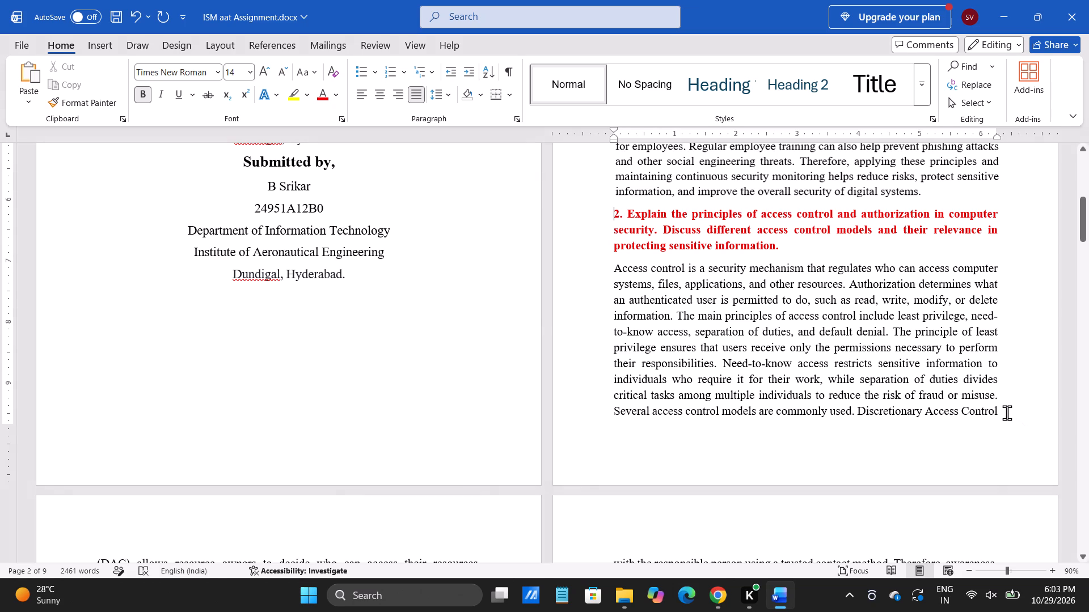
left_click_drag(1004, 413, 628, 265)
key("BackSpace")
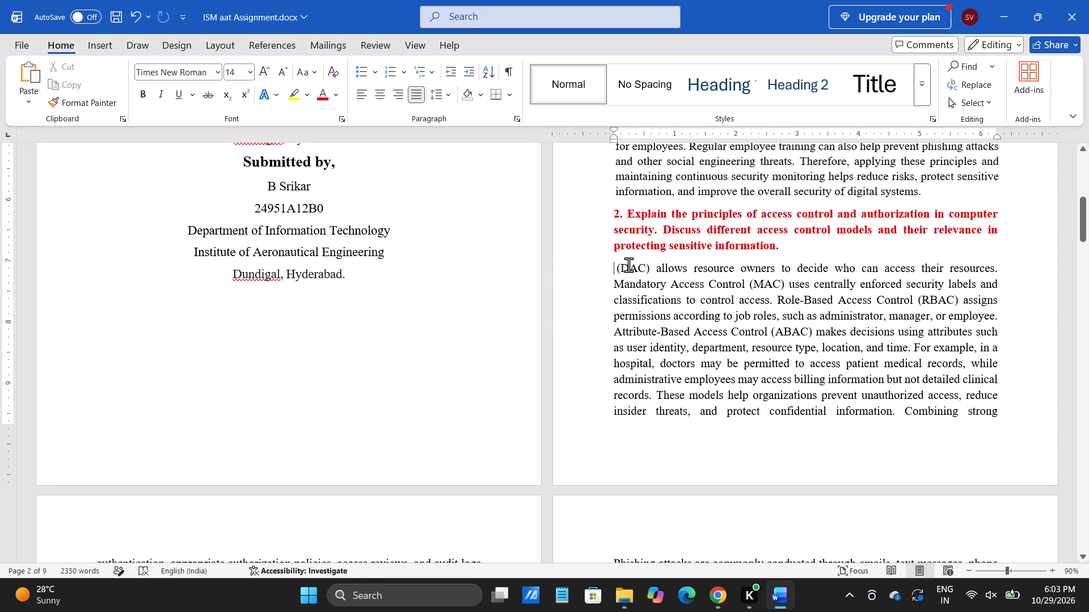
key("ctrl+v")
Stretch the question 2 answer picture on page 2 to the full text width.
left_click(759, 337)
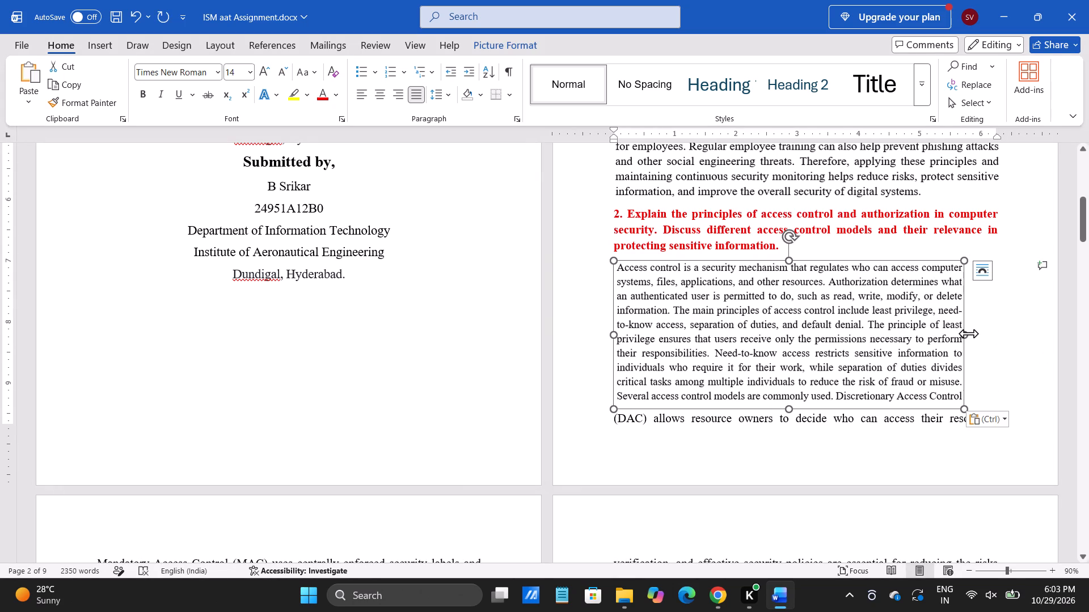
left_click_drag(968, 333, 1001, 333)
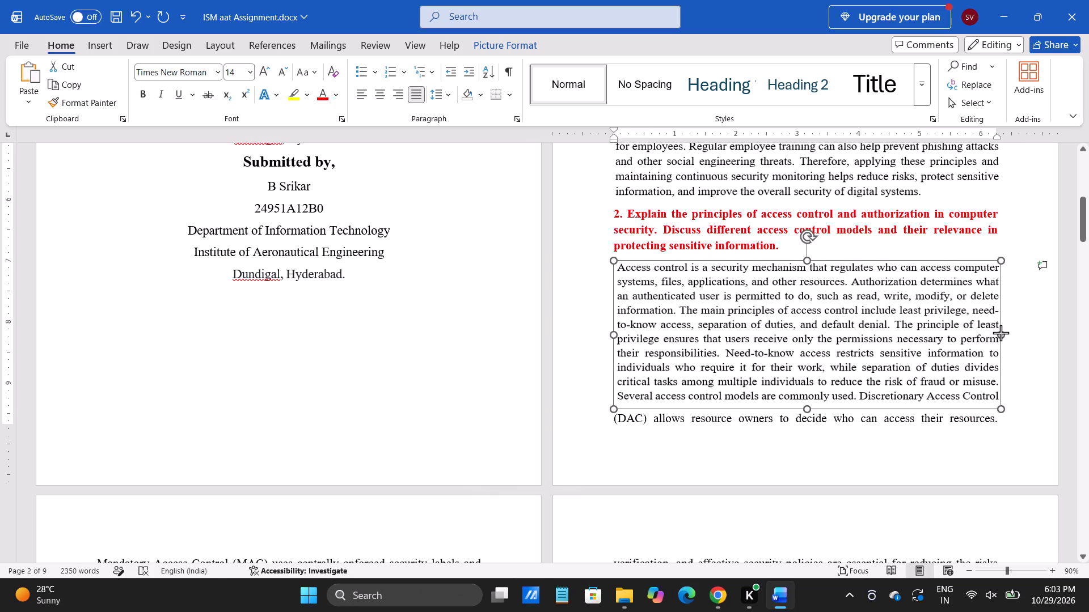
left_click_drag(1001, 333, 1001, 332)
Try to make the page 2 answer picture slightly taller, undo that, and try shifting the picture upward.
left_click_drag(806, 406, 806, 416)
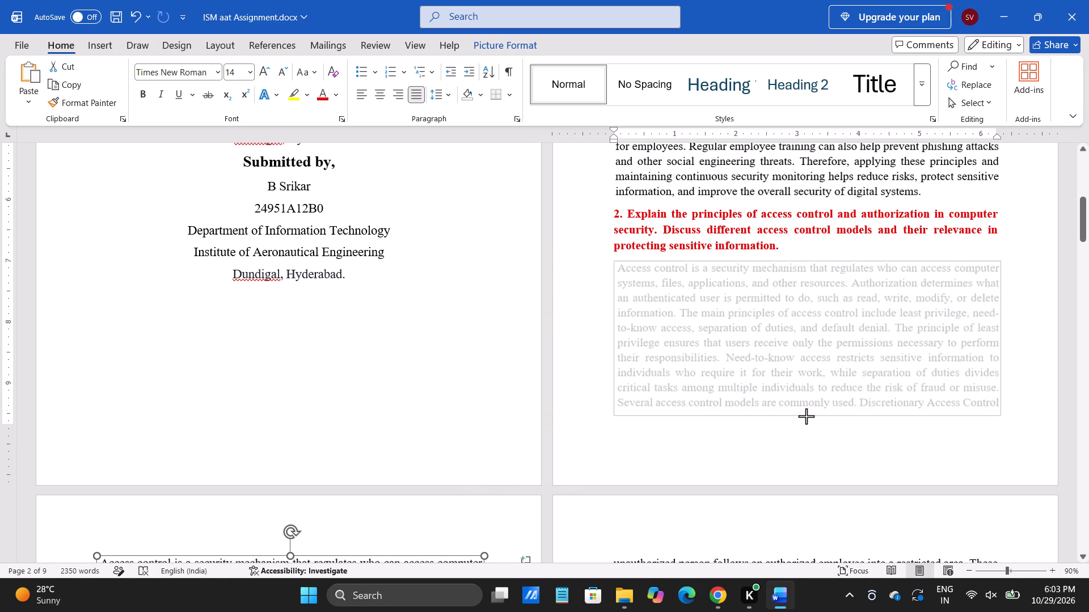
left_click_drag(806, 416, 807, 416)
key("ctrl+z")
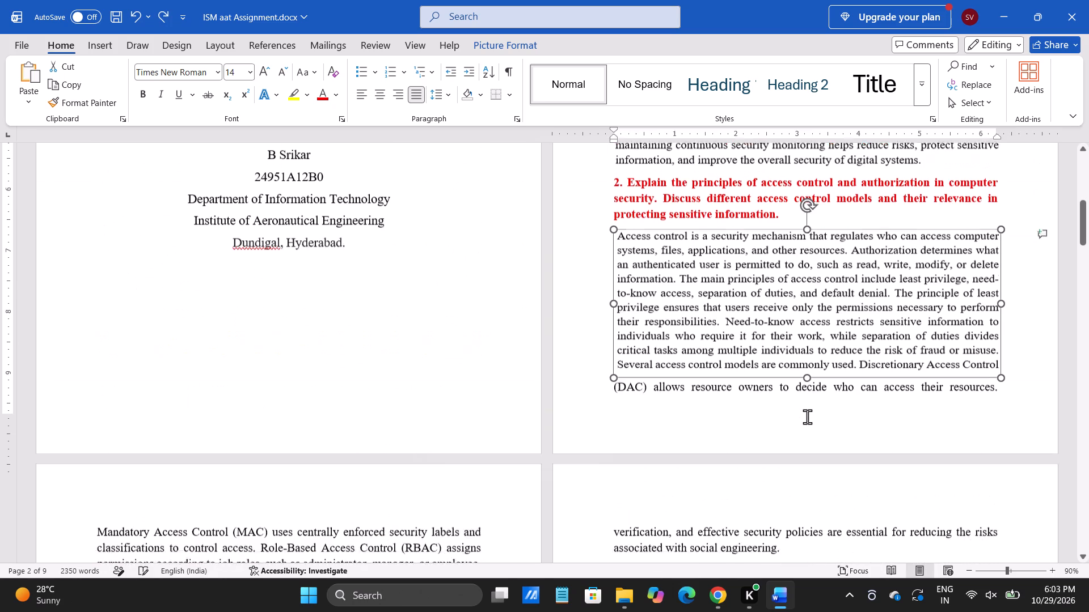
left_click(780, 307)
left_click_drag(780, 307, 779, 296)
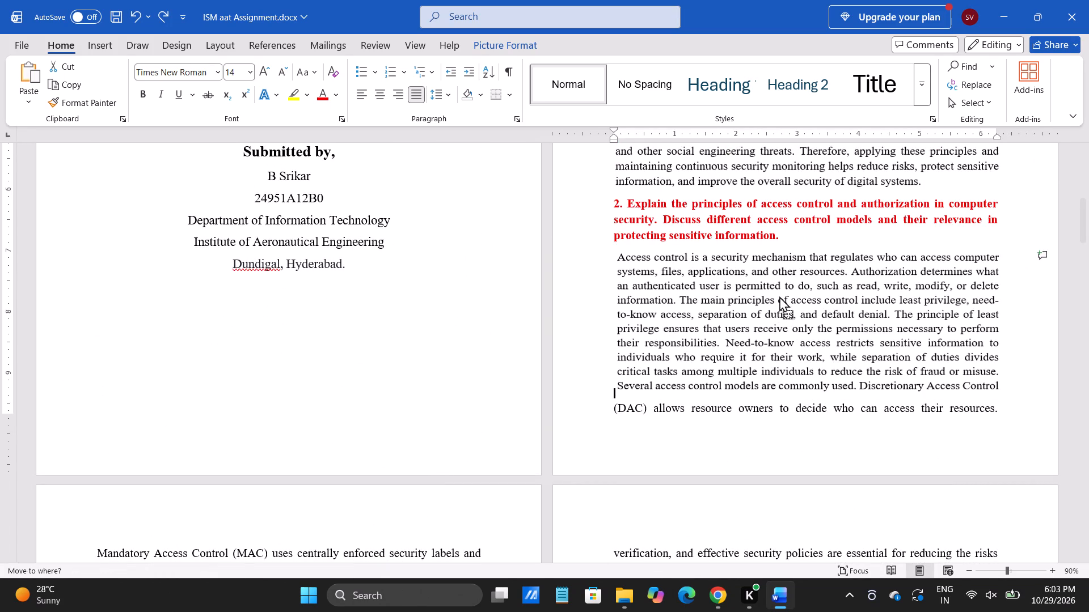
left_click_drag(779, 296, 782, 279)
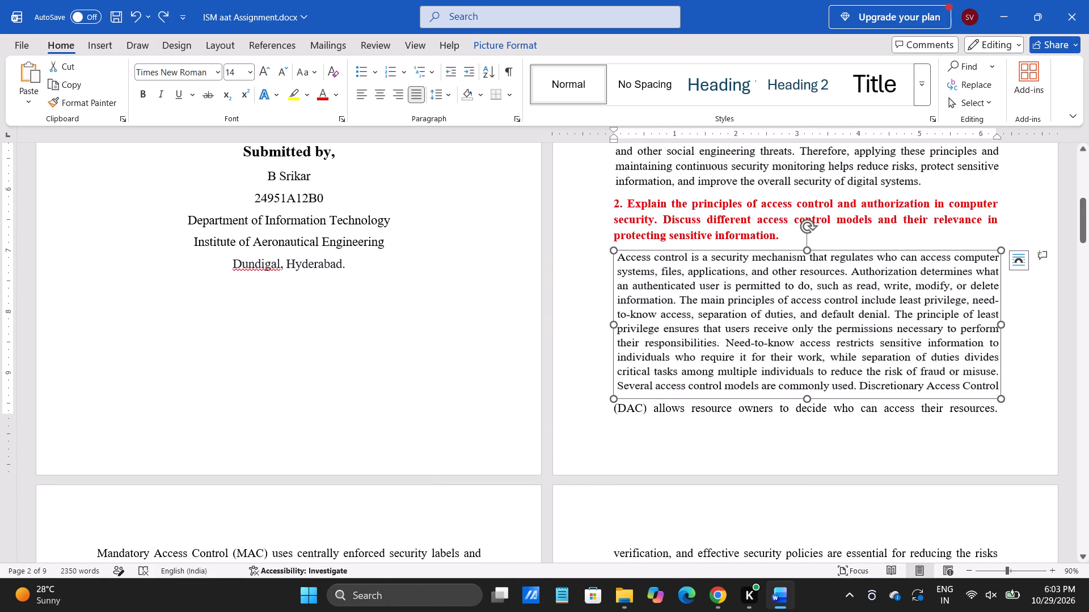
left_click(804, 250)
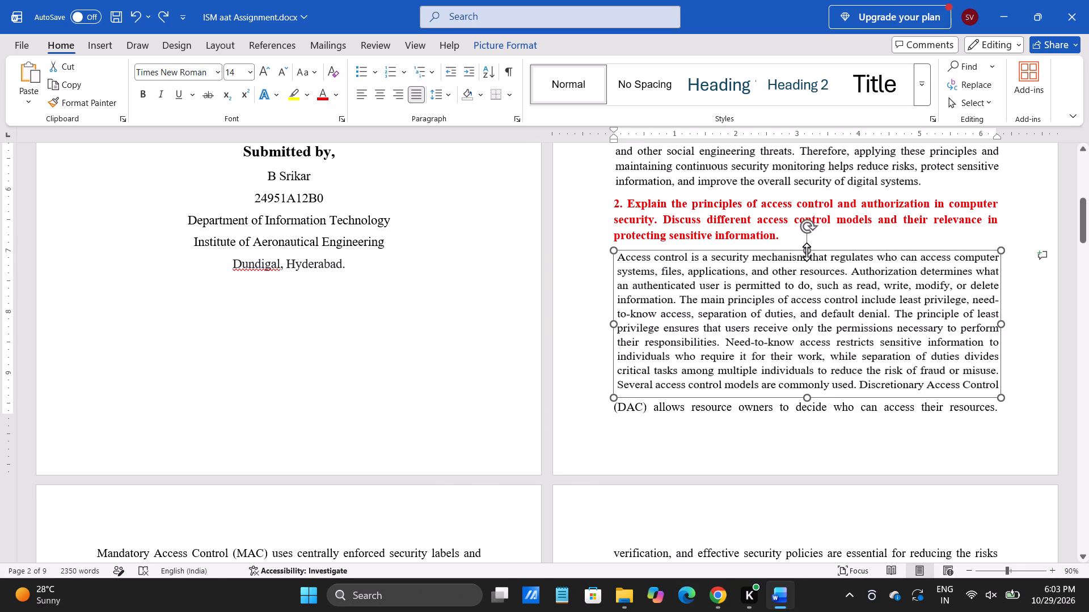
Insert a paragraph break after the page 2 answer picture, before the remaining question 2 text beginning with (DAC).
left_click(1012, 385)
key("Return")
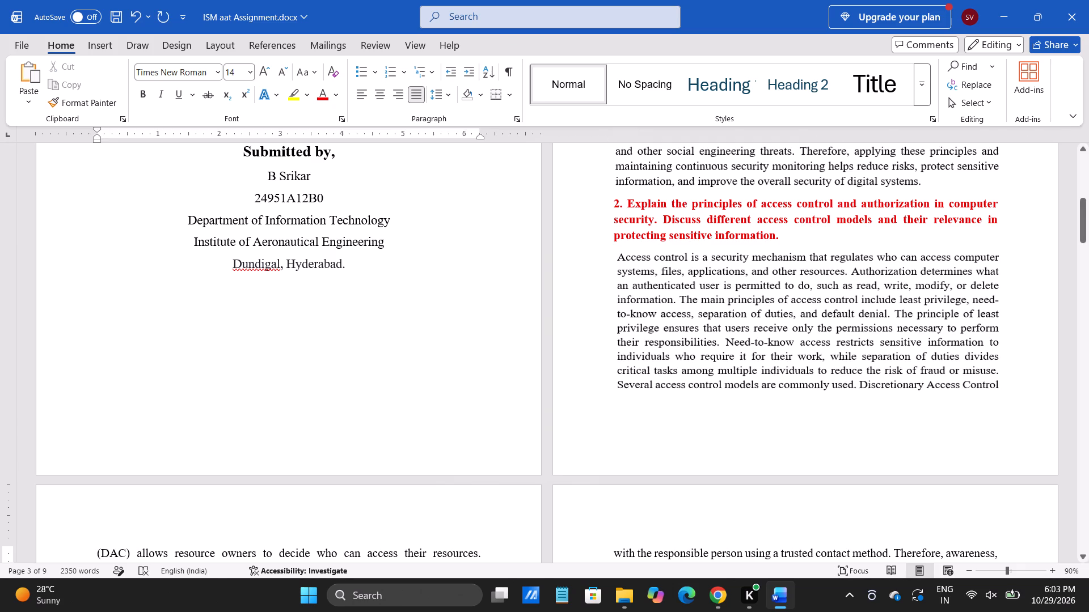
left_click(822, 292)
left_click(860, 417)
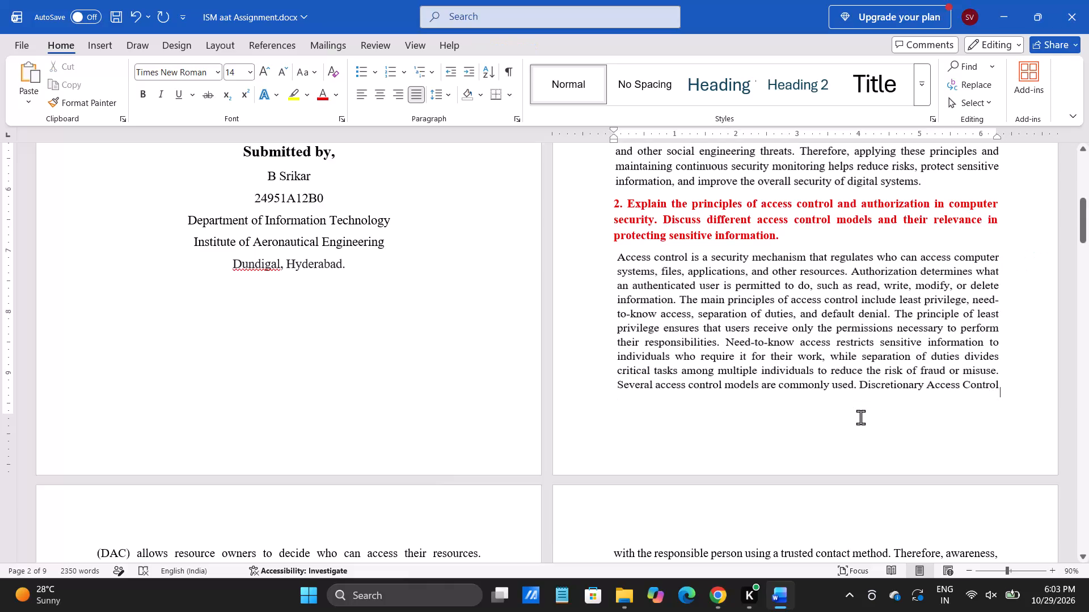
scroll(556, 295, "up", 2)
scroll(556, 295, "down", 3)
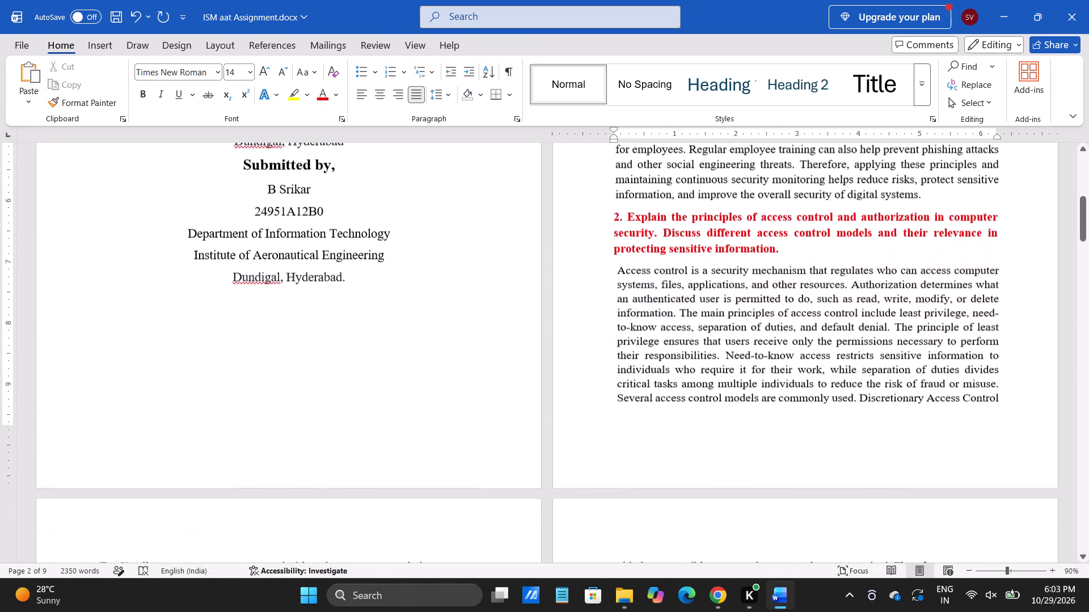
scroll(556, 295, "down", 1)
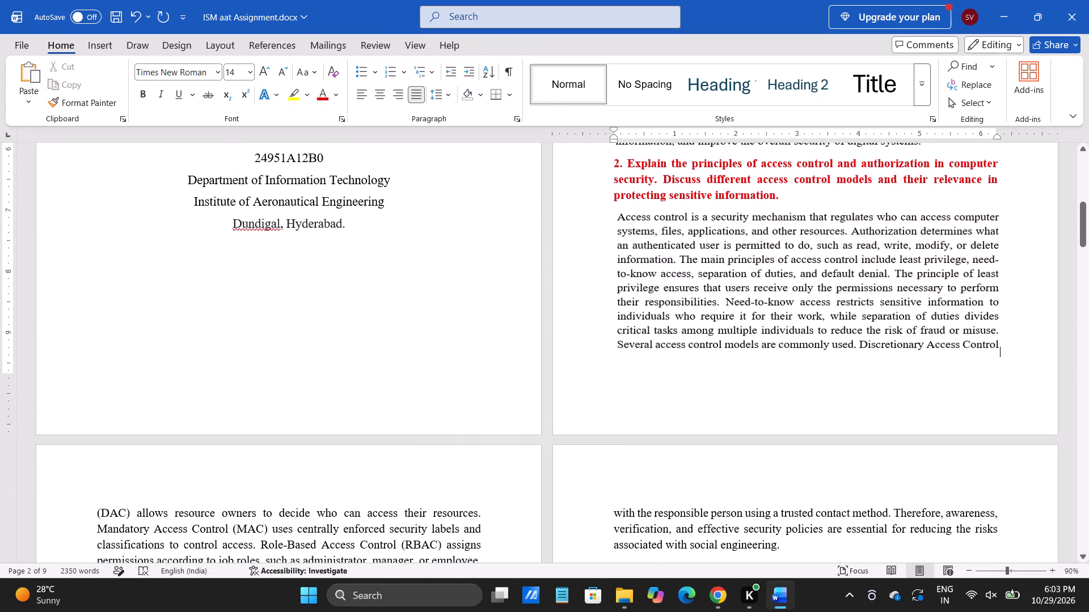
left_click(671, 273)
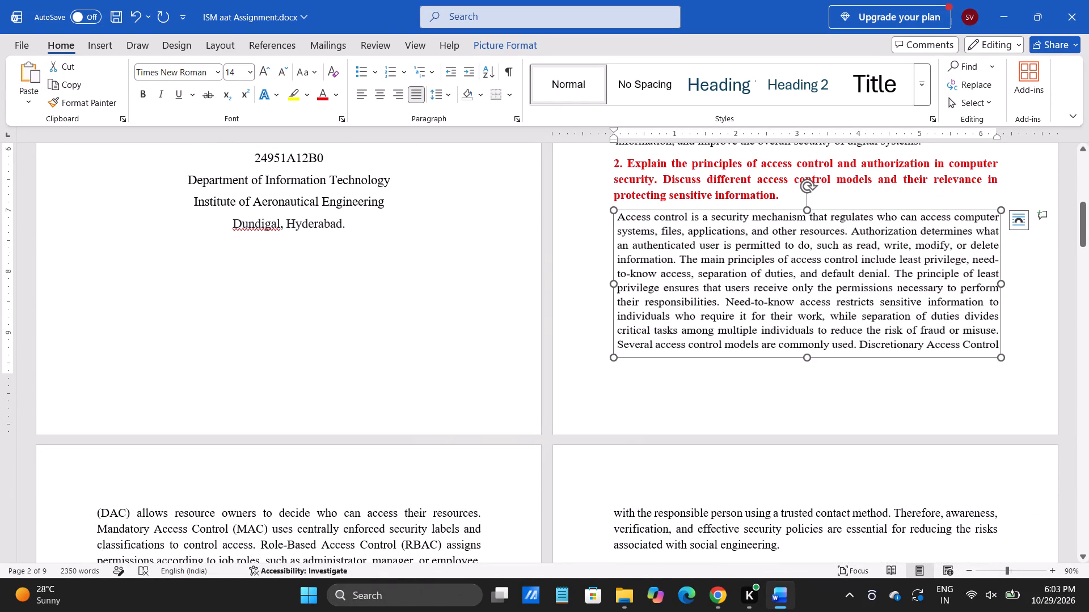
Capture the rest of the question 2 answer on page 3 as a picture and replace that text with it.
scroll(568, 421, "down", 4)
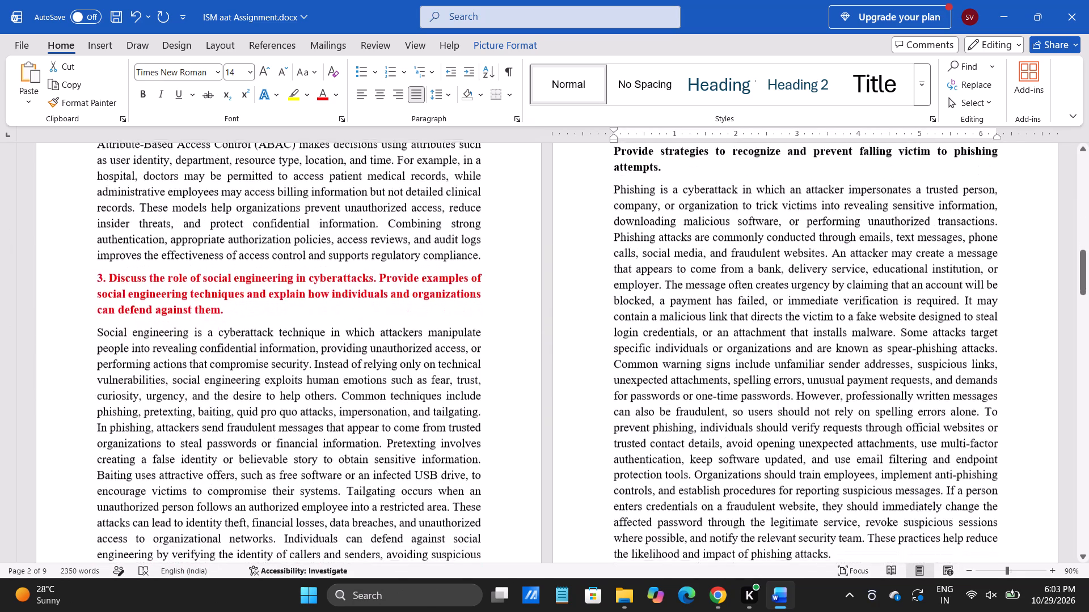
scroll(568, 421, "down", 1)
scroll(568, 421, "up", 1)
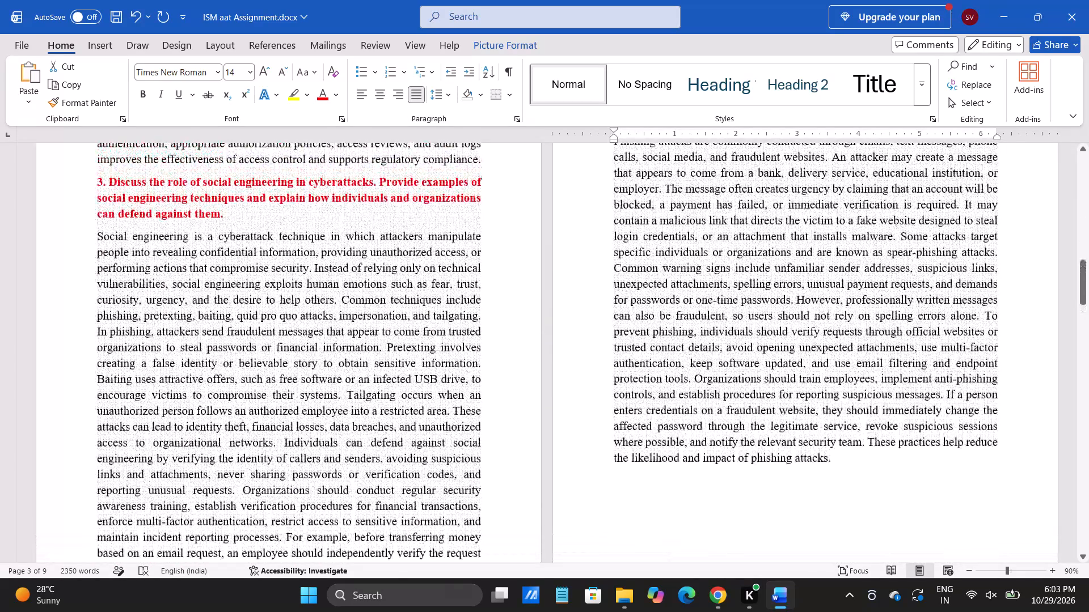
scroll(568, 421, "up", 2)
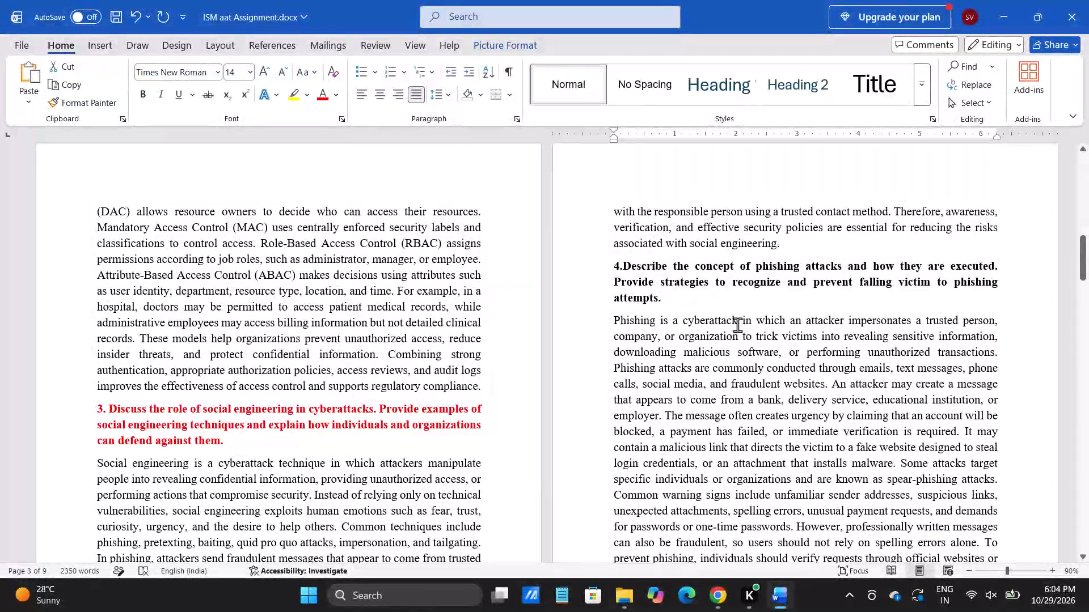
key("Print")
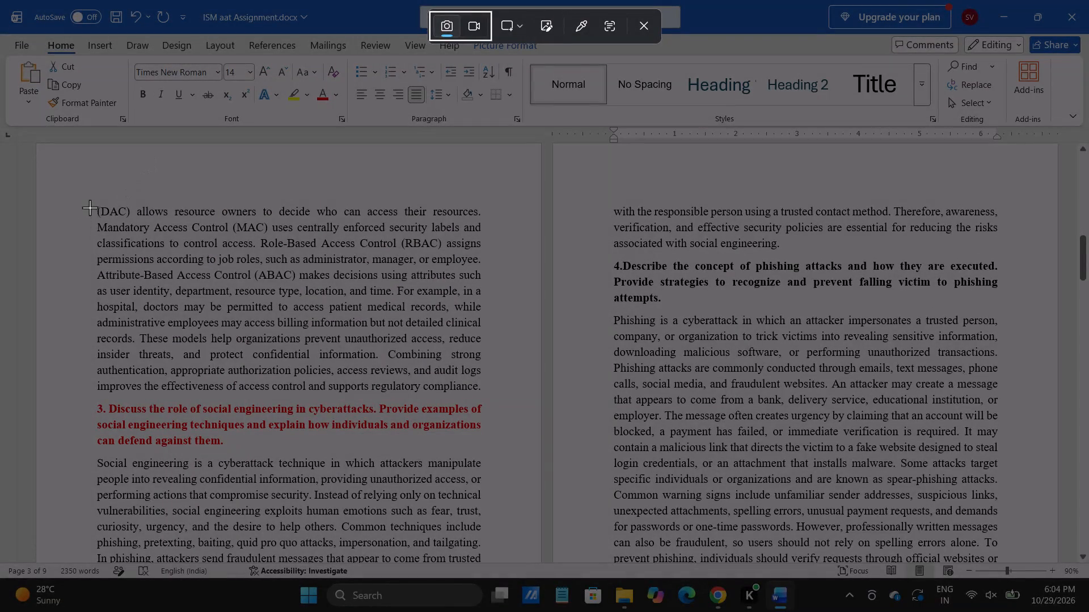
left_click_drag(94, 203, 390, 392)
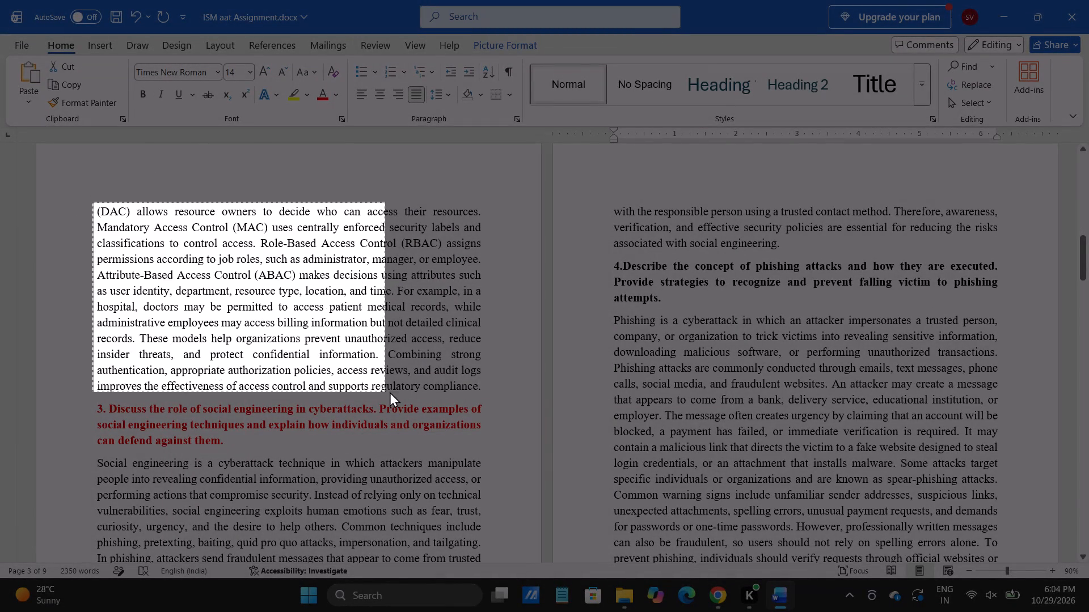
left_click_drag(390, 392, 482, 394)
left_click_drag(483, 385, 98, 201)
key("BackSpace")
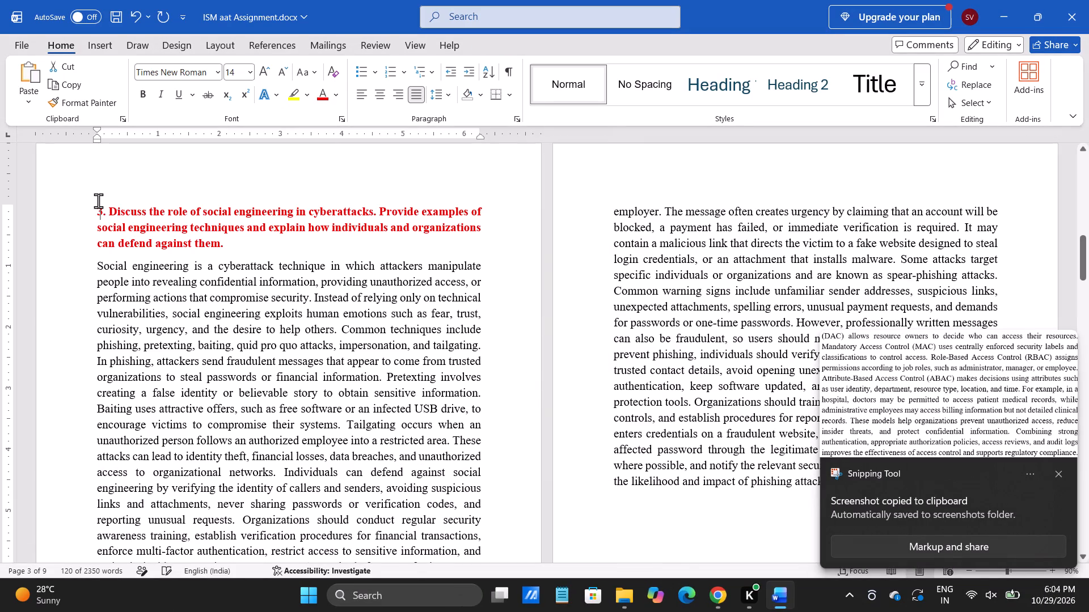
key("ctrl+v")
Stretch the page 3 picture of the question 2 answer to the full text width and make it slightly taller.
left_click(269, 284)
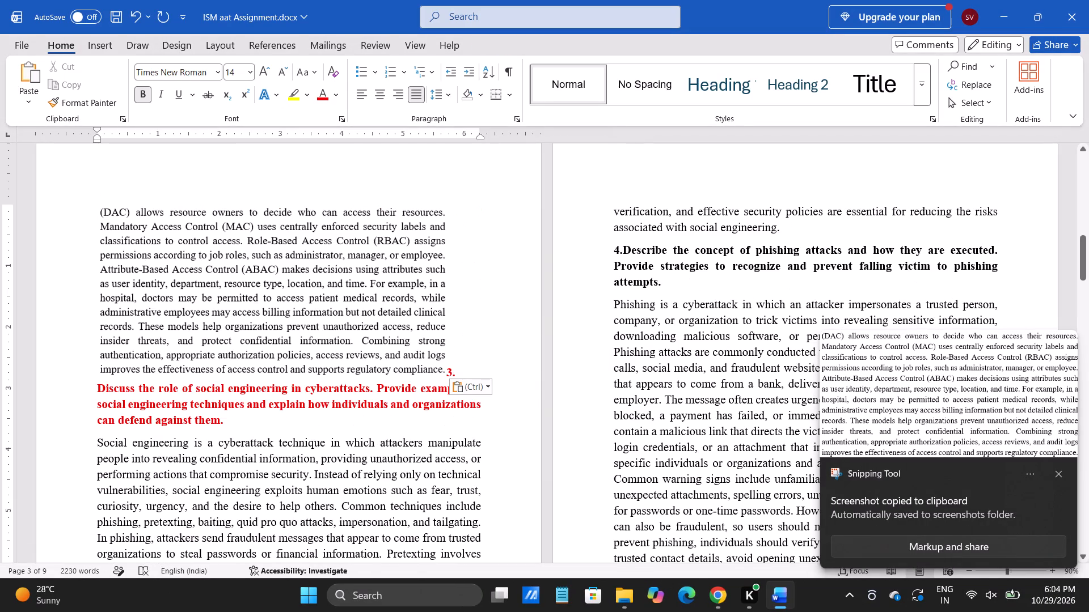
left_click_drag(445, 290, 475, 295)
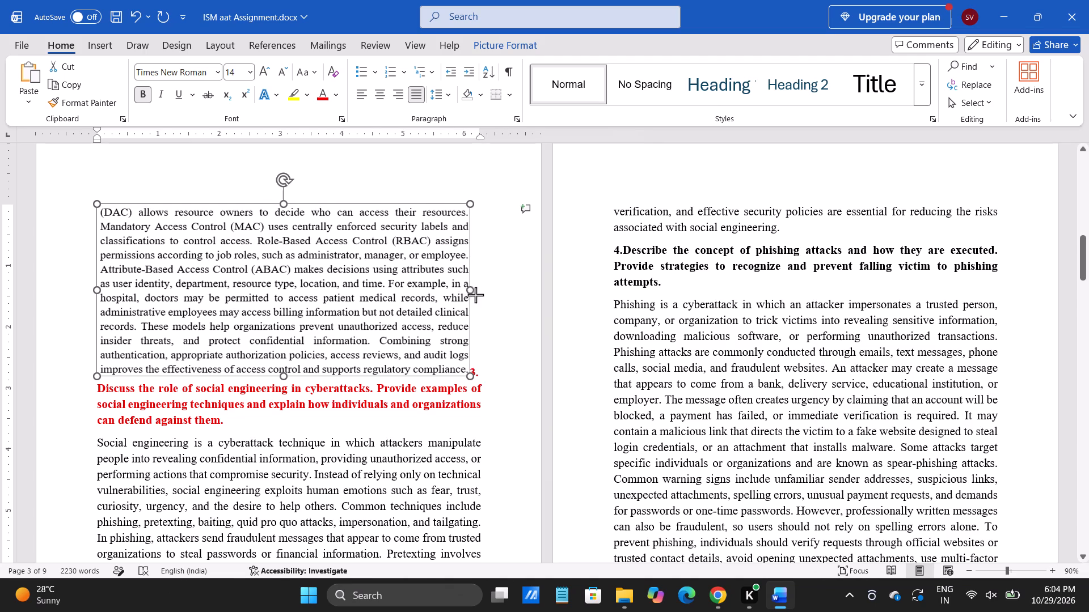
left_click_drag(475, 295, 484, 295)
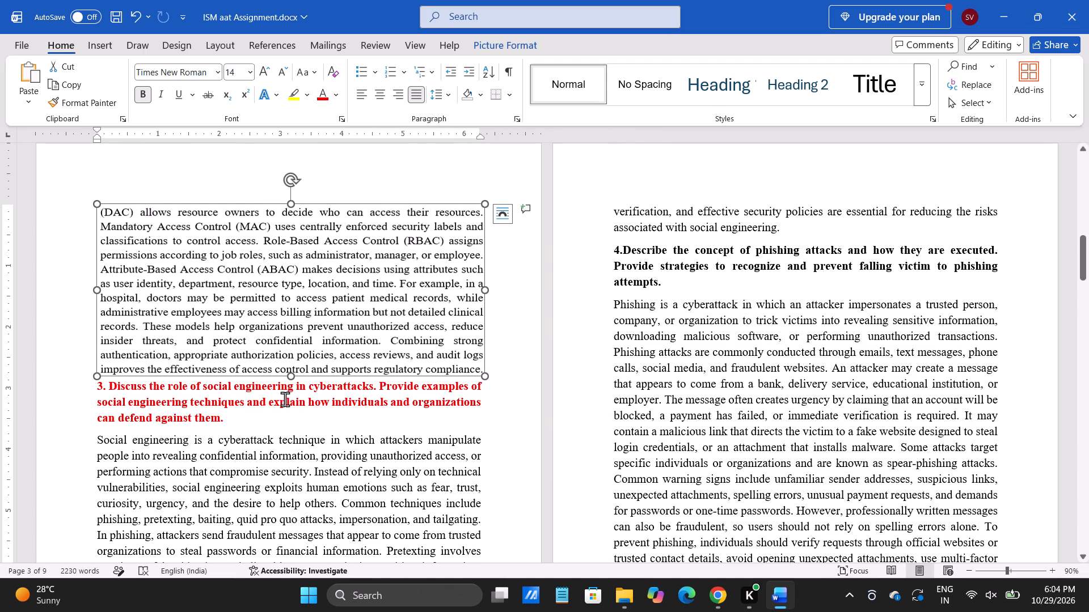
left_click_drag(290, 377, 290, 389)
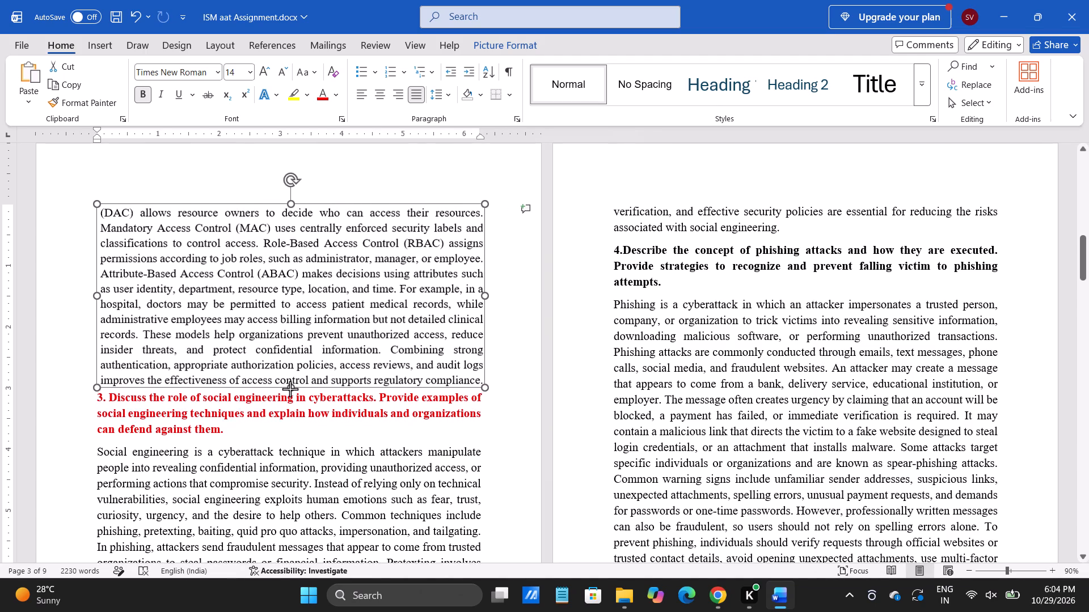
left_click_drag(290, 389, 292, 398)
Capture the question 3 heading and its answer text on page 3 as one picture and replace that text with it.
scroll(361, 364, "down", 2)
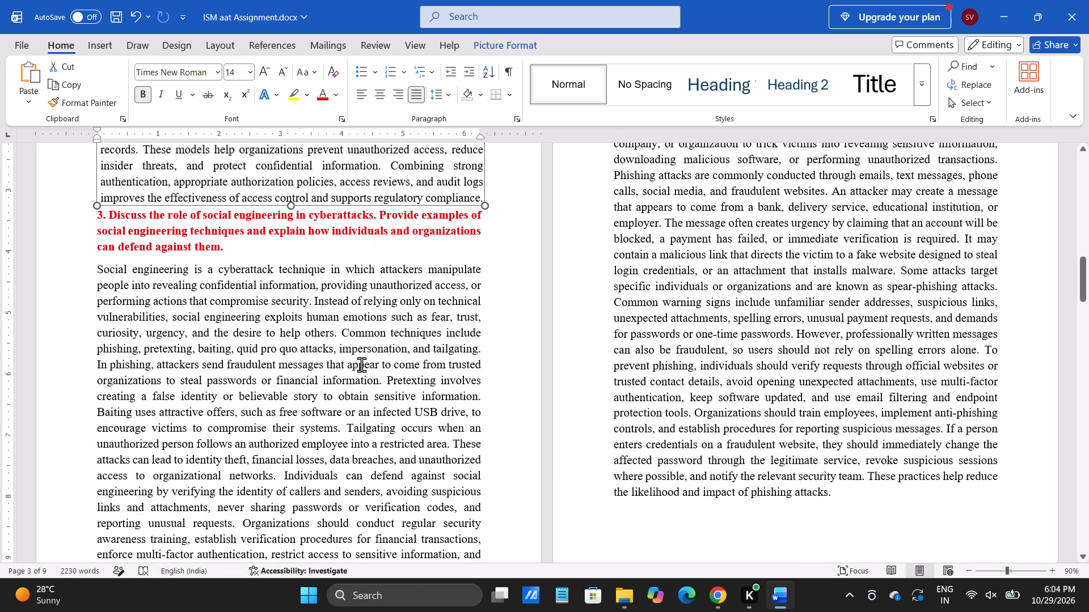
scroll(361, 364, "down", 1)
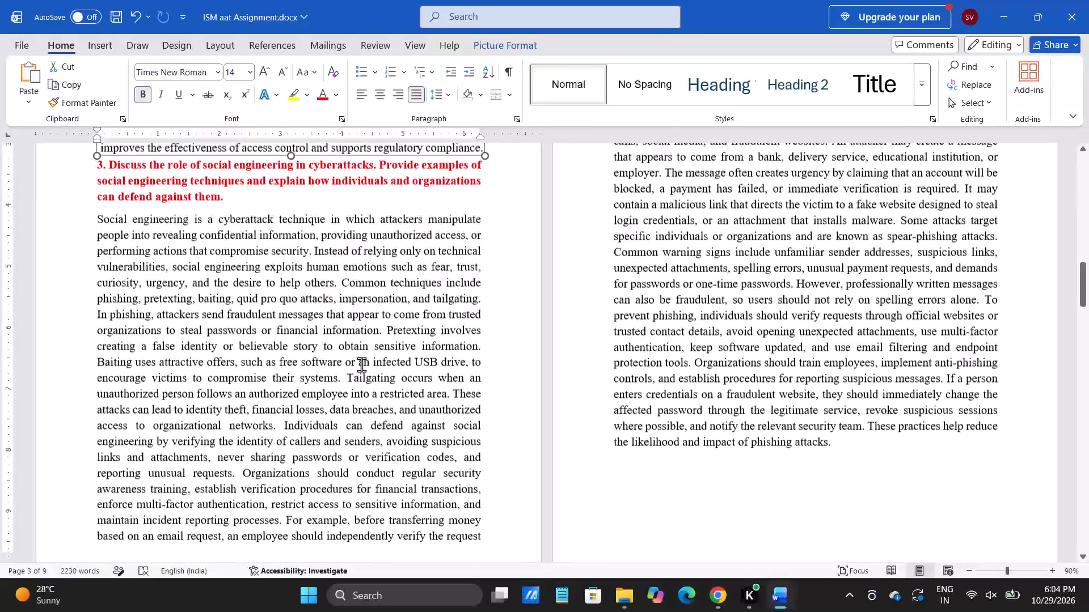
scroll(361, 364, "down", 1)
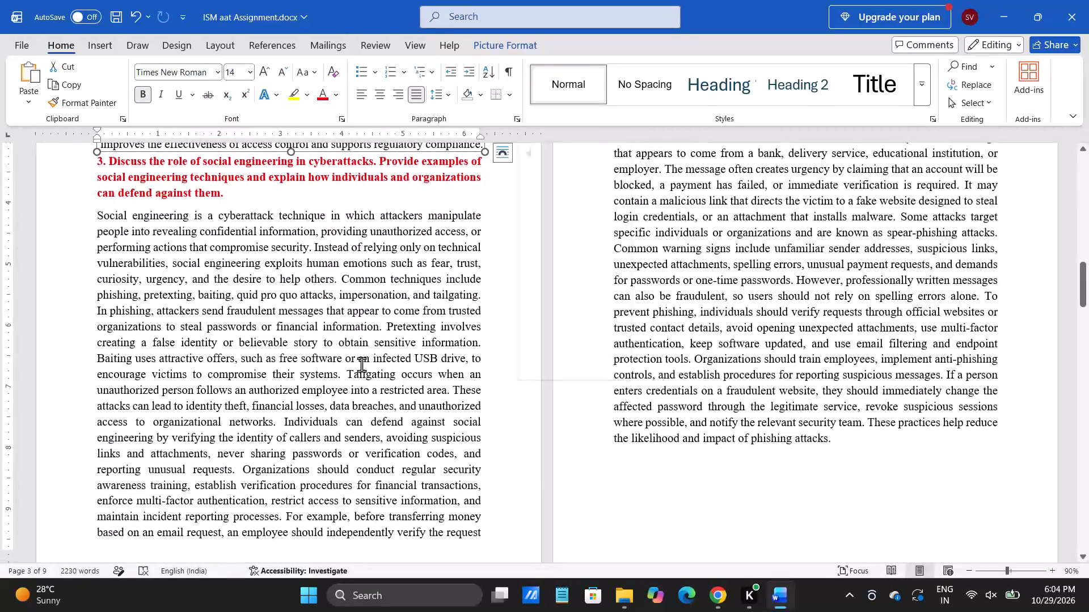
left_click(518, 439)
scroll(518, 439, "up", 1)
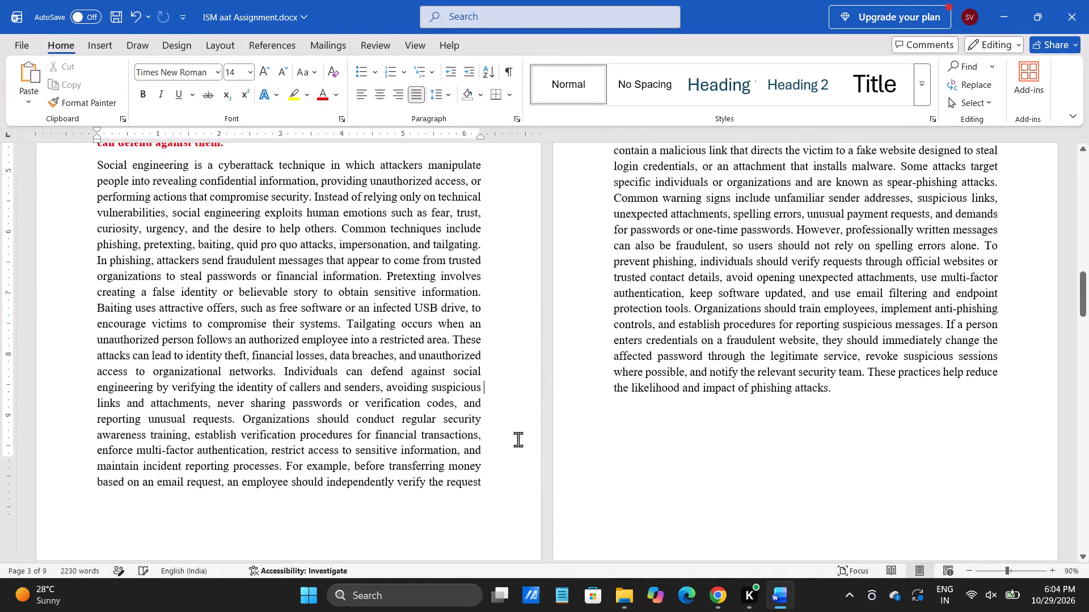
scroll(518, 439, "up", 1)
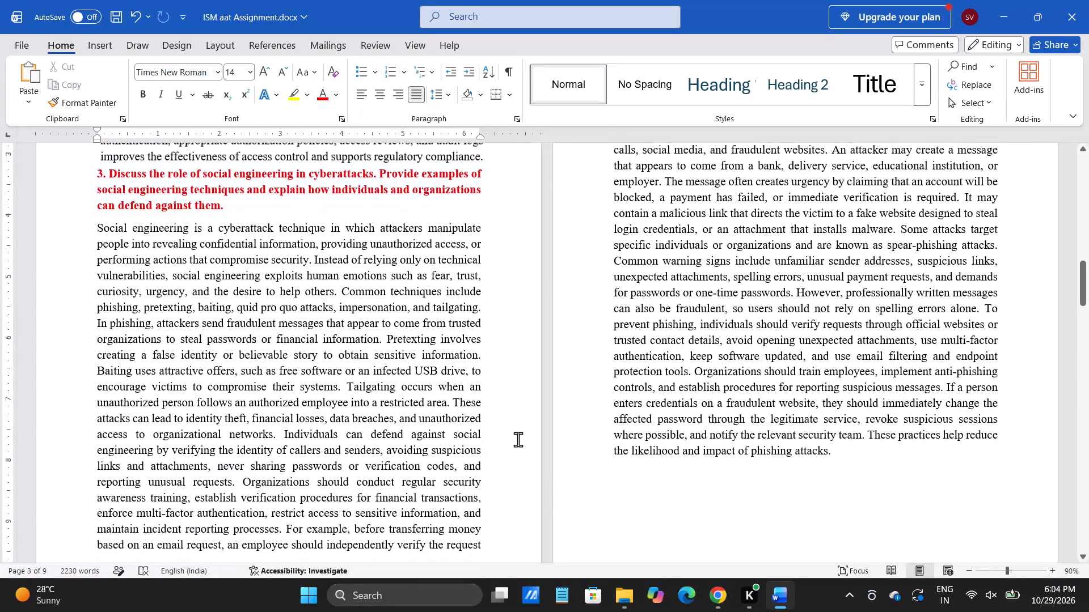
key("Print")
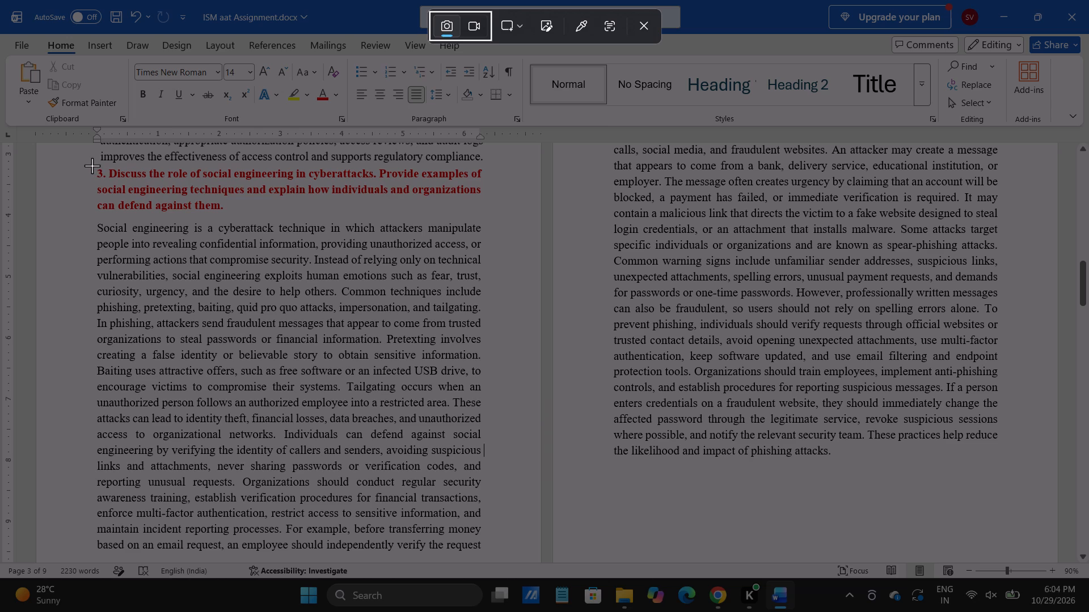
left_click_drag(92, 165, 483, 555)
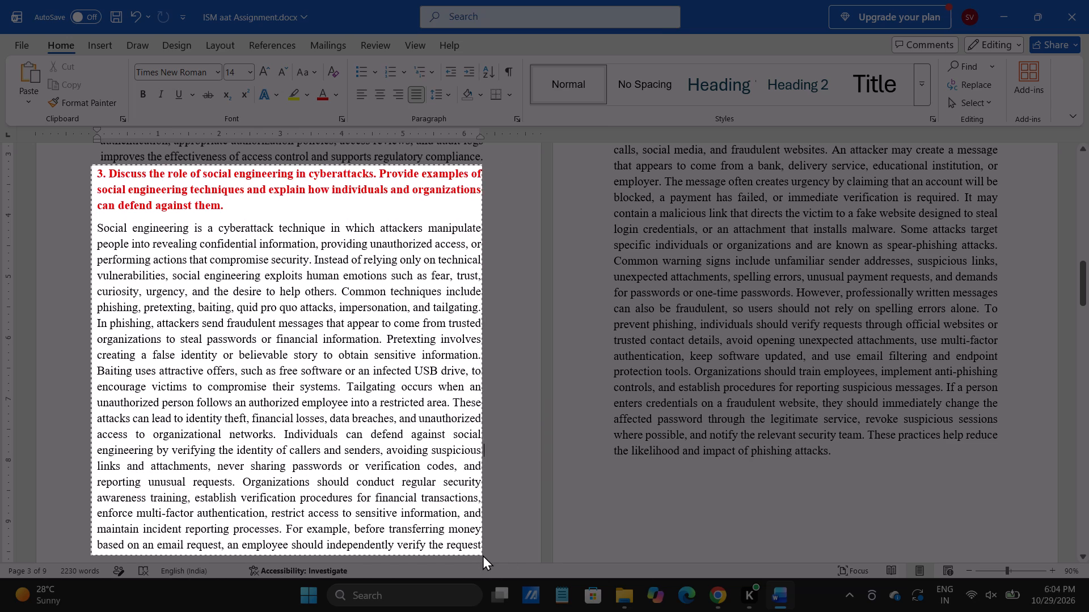
left_click_drag(483, 555, 485, 554)
left_click_drag(486, 545, 261, 311)
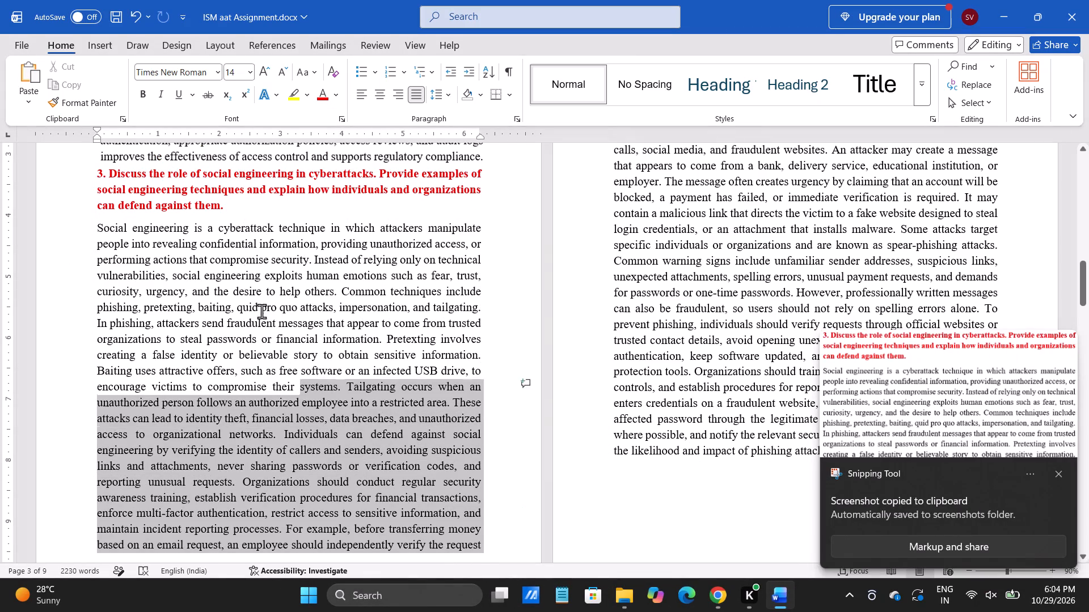
left_click_drag(261, 311, 120, 222)
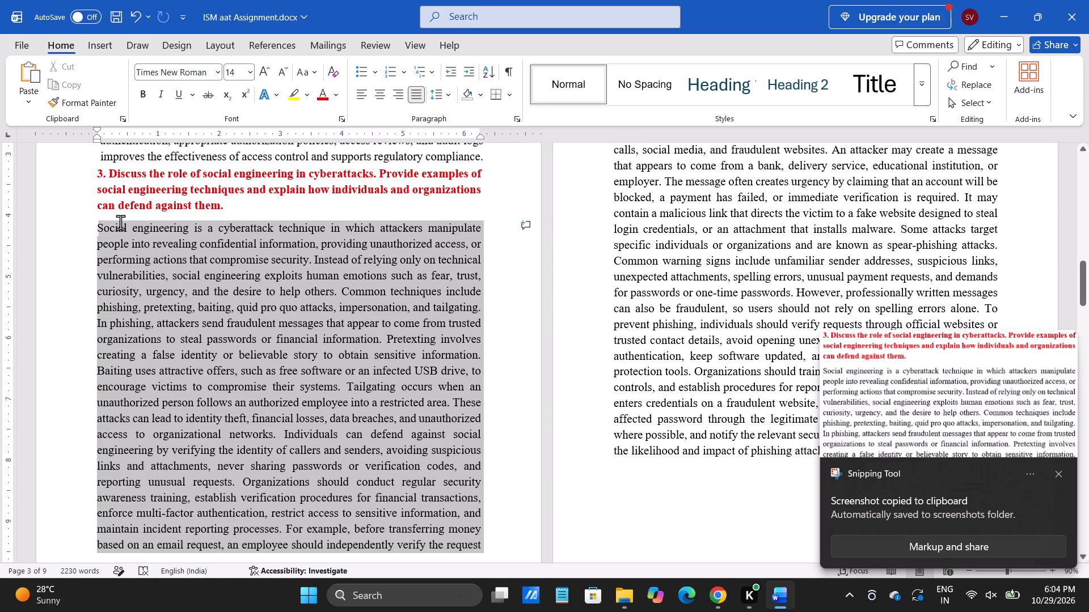
left_click_drag(120, 222, 99, 177)
key("BackSpace")
key("ctrl+v")
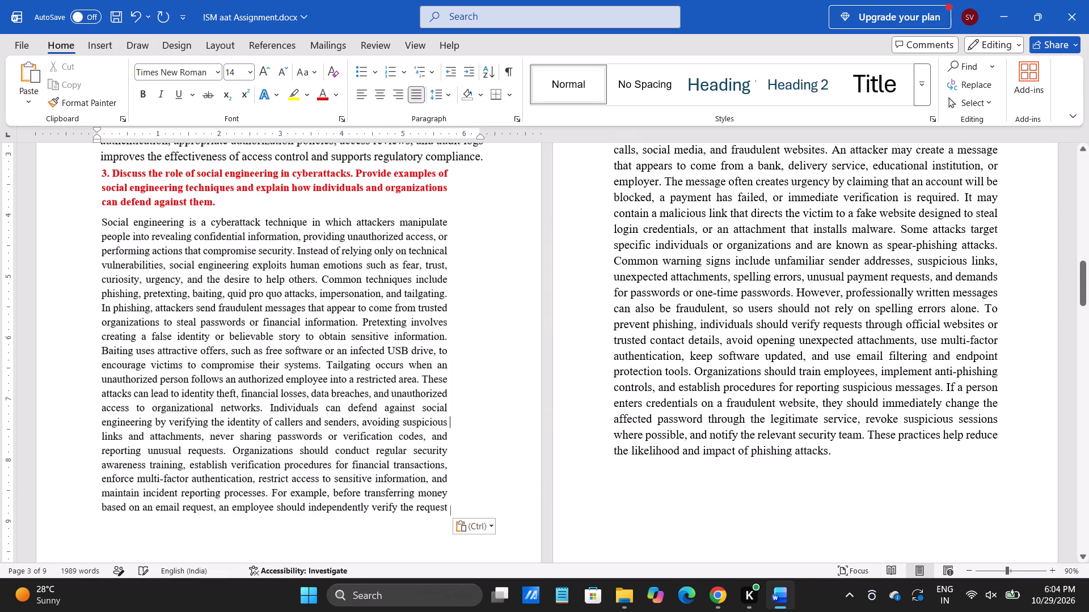
Stretch the question 3 picture on page 3 to the full text width and make it slightly taller.
left_click(197, 300)
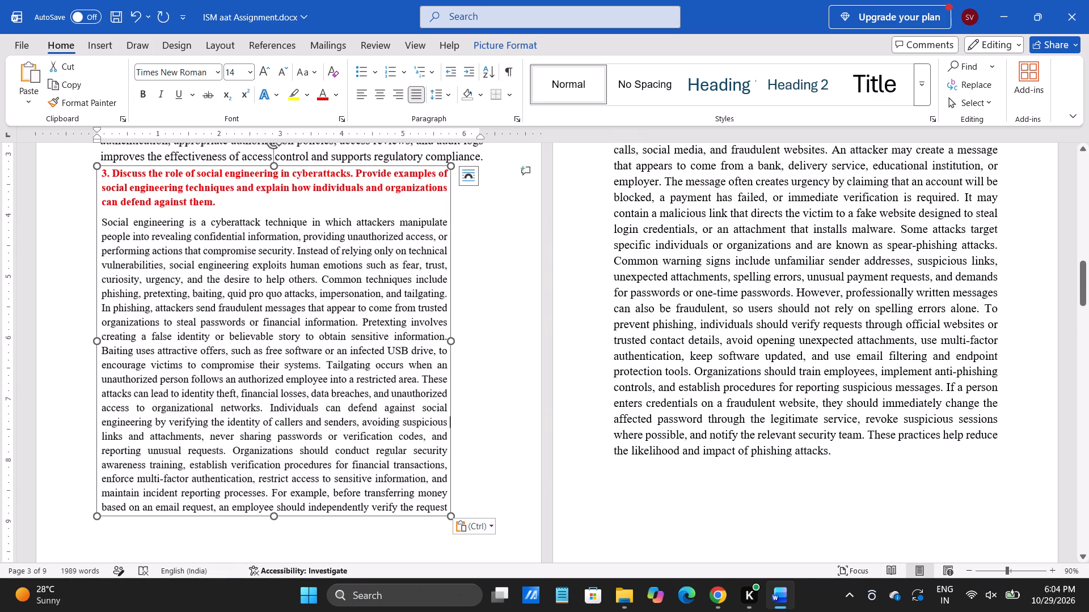
left_click_drag(453, 340, 487, 340)
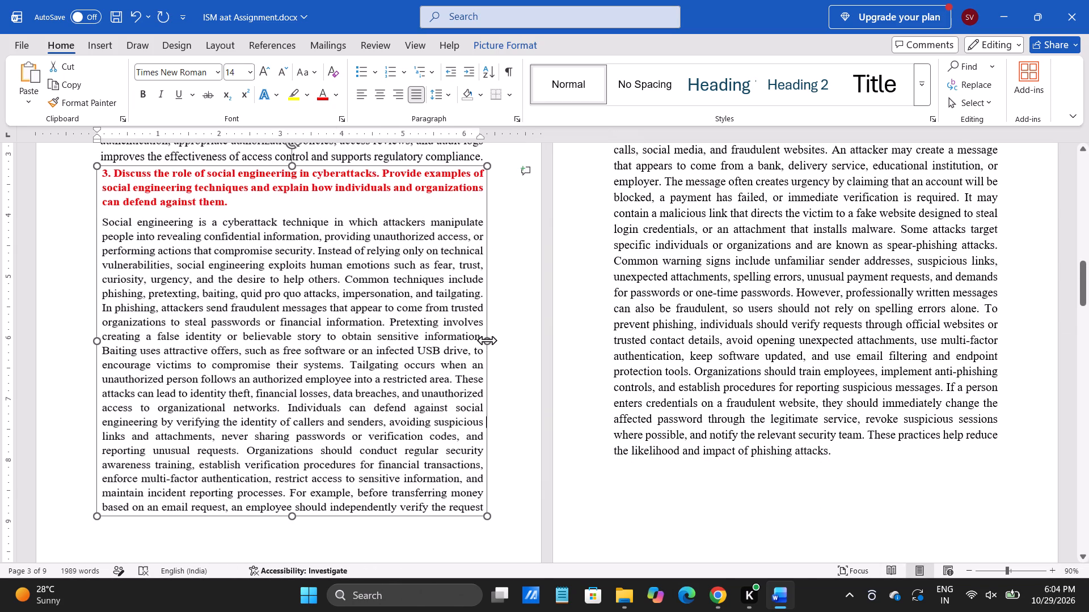
left_click_drag(291, 518, 289, 536)
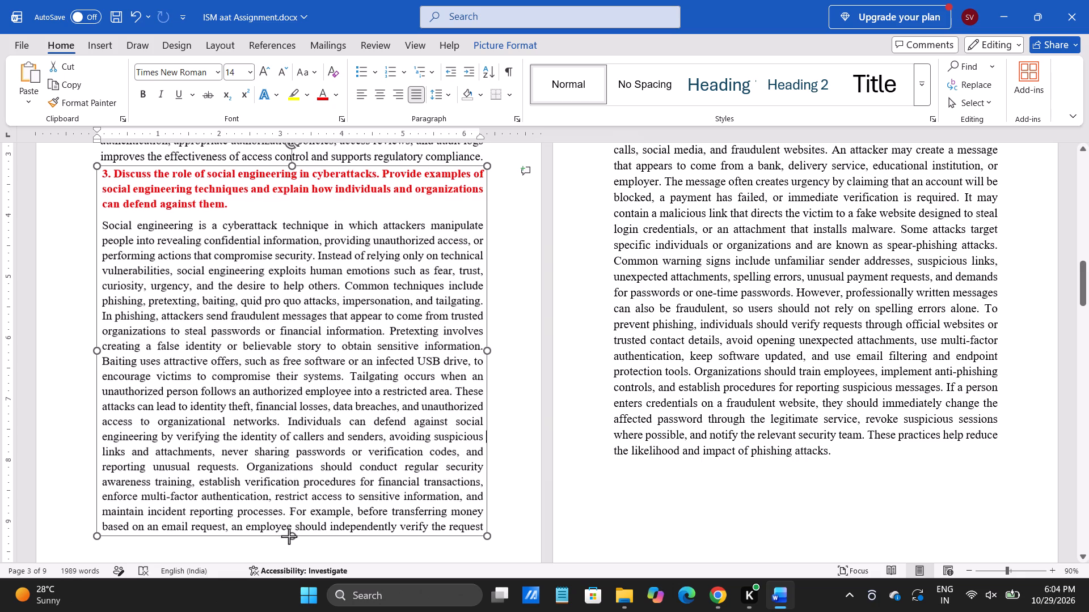
left_click_drag(289, 536, 289, 547)
scroll(361, 386, "down", 1)
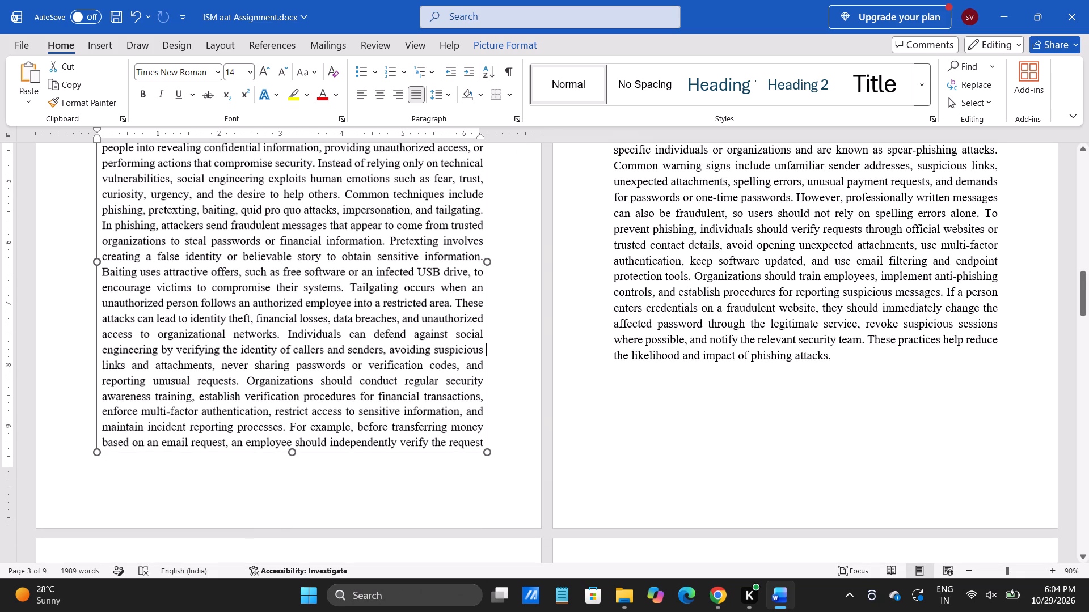
left_click_drag(291, 452, 292, 456)
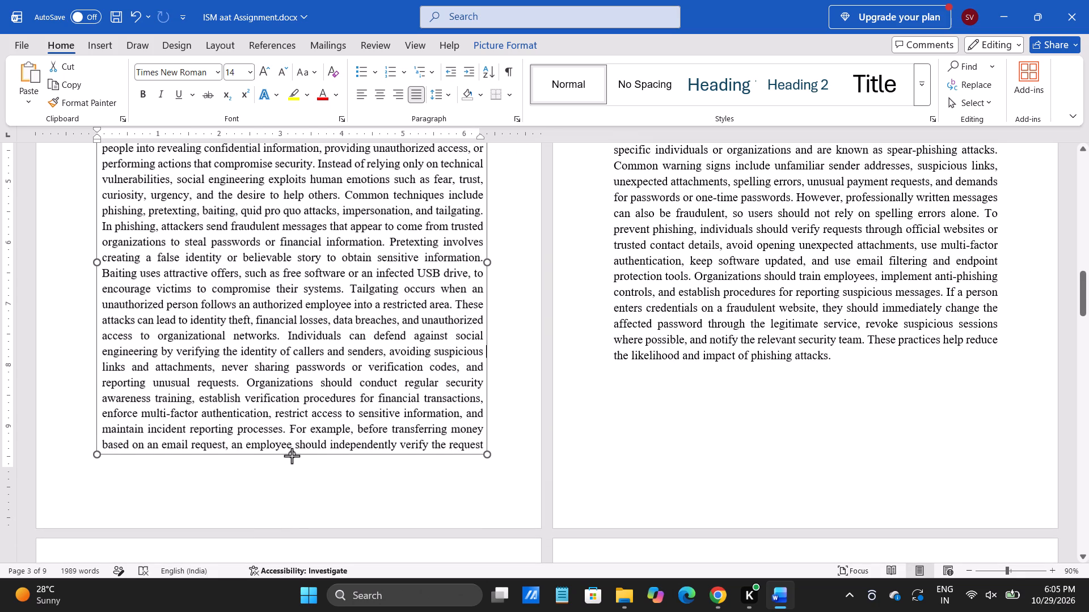
left_click_drag(292, 456, 292, 457)
left_click(607, 456)
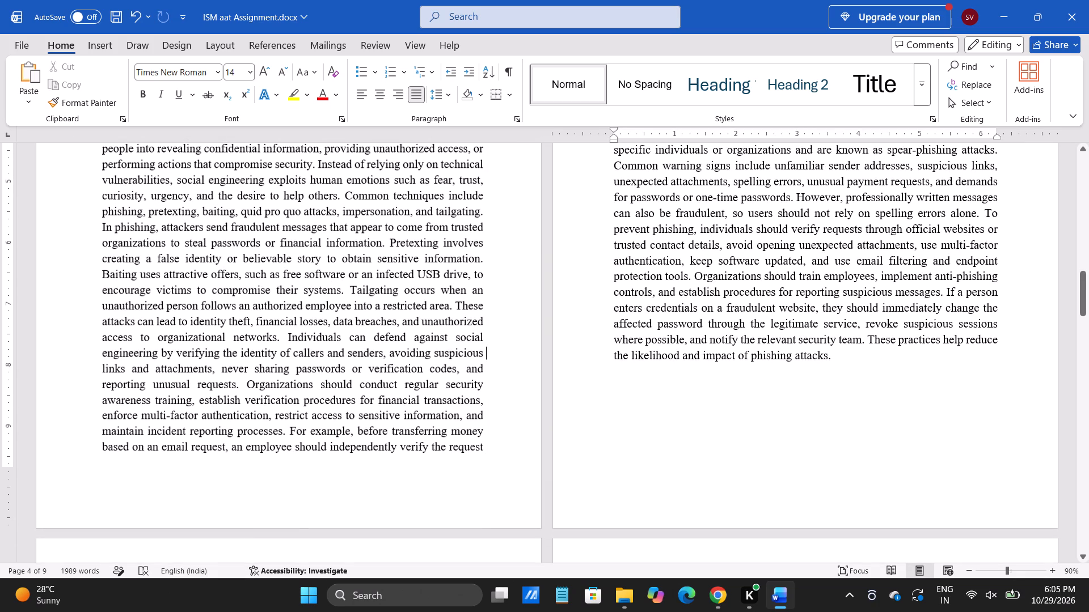
Color the question 4 heading about phishing attacks on page 4 red.
scroll(548, 236, "up", 2)
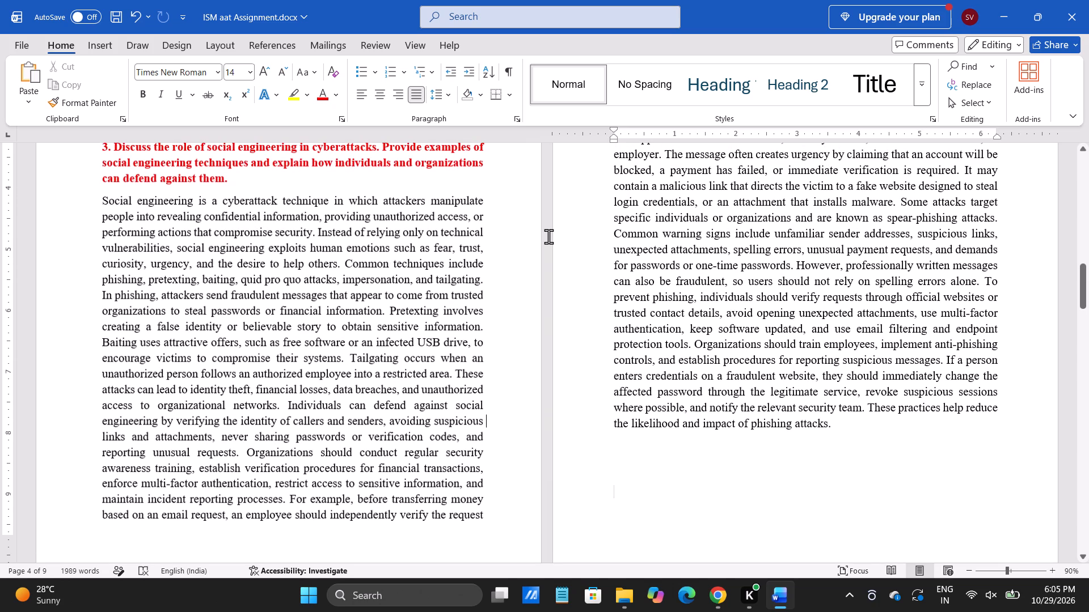
scroll(548, 236, "up", 1)
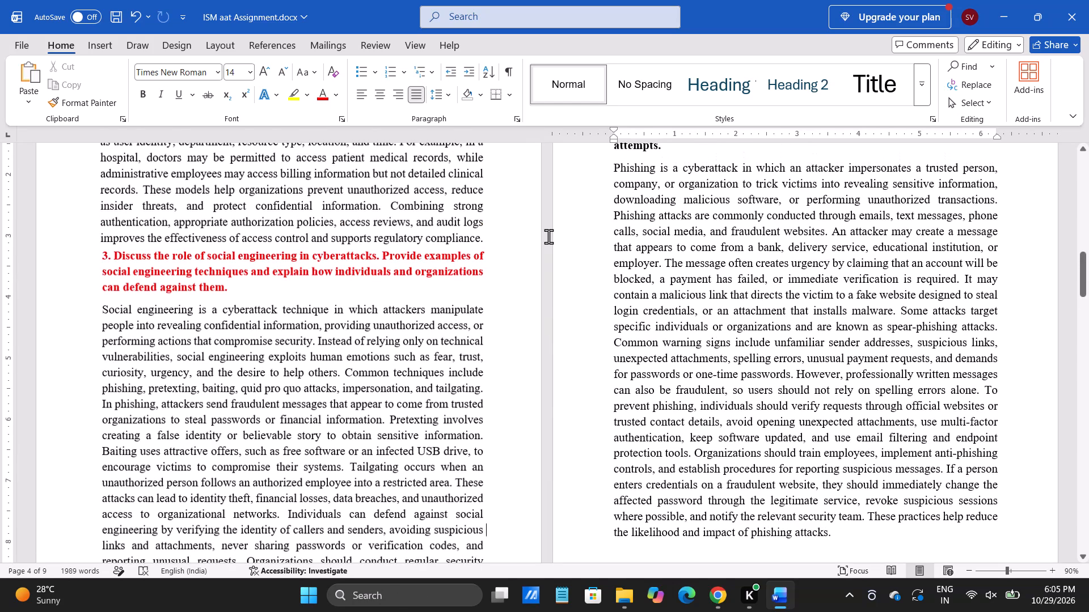
scroll(548, 236, "down", 1)
scroll(548, 236, "up", 2)
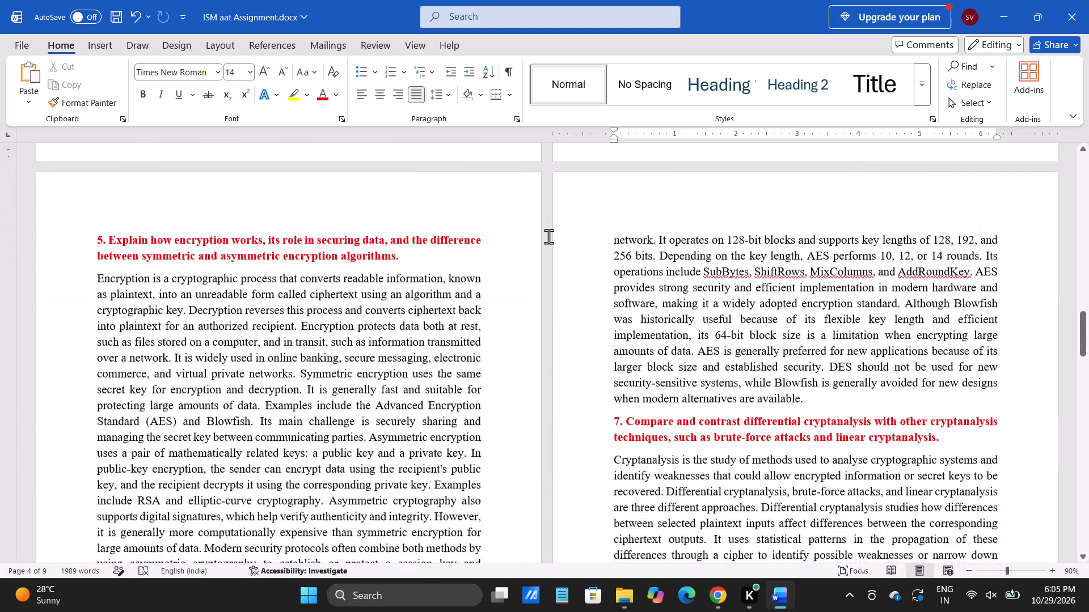
scroll(548, 236, "up", 5)
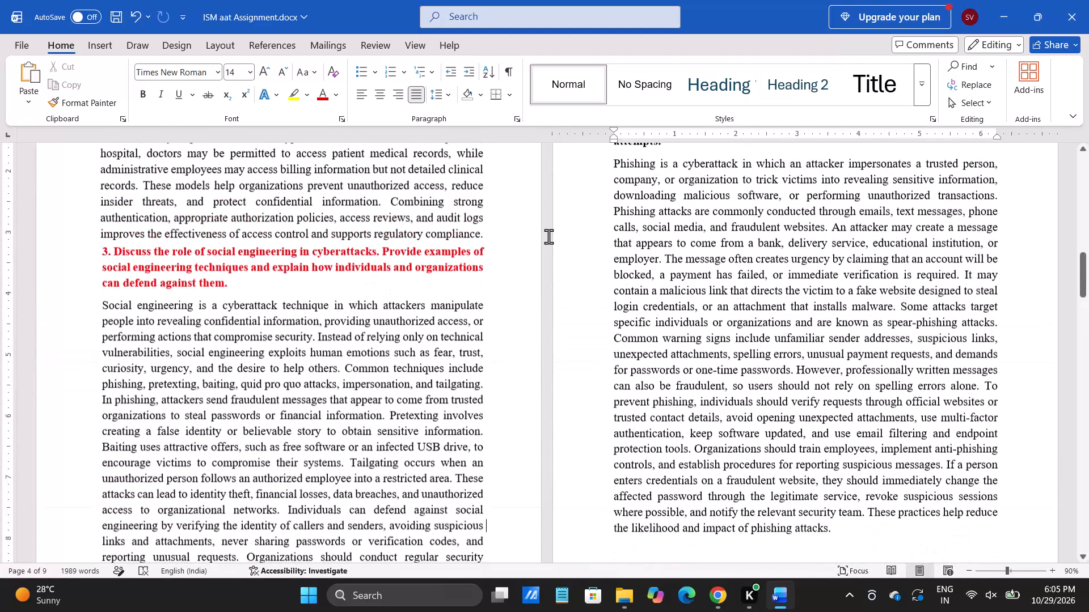
scroll(548, 236, "up", 1)
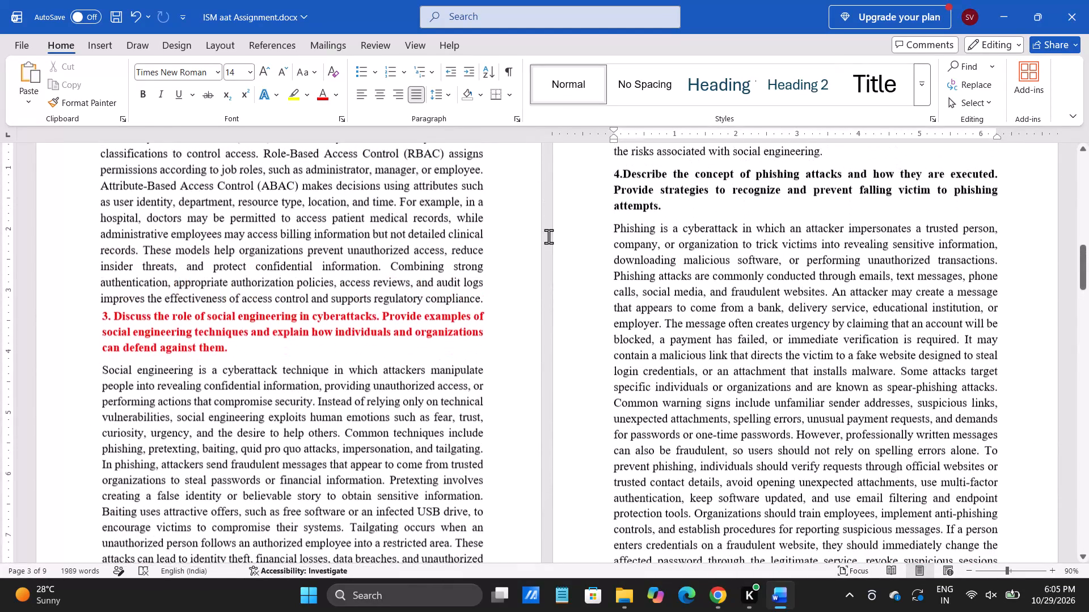
scroll(548, 236, "up", 1)
left_click_drag(615, 188, 662, 209)
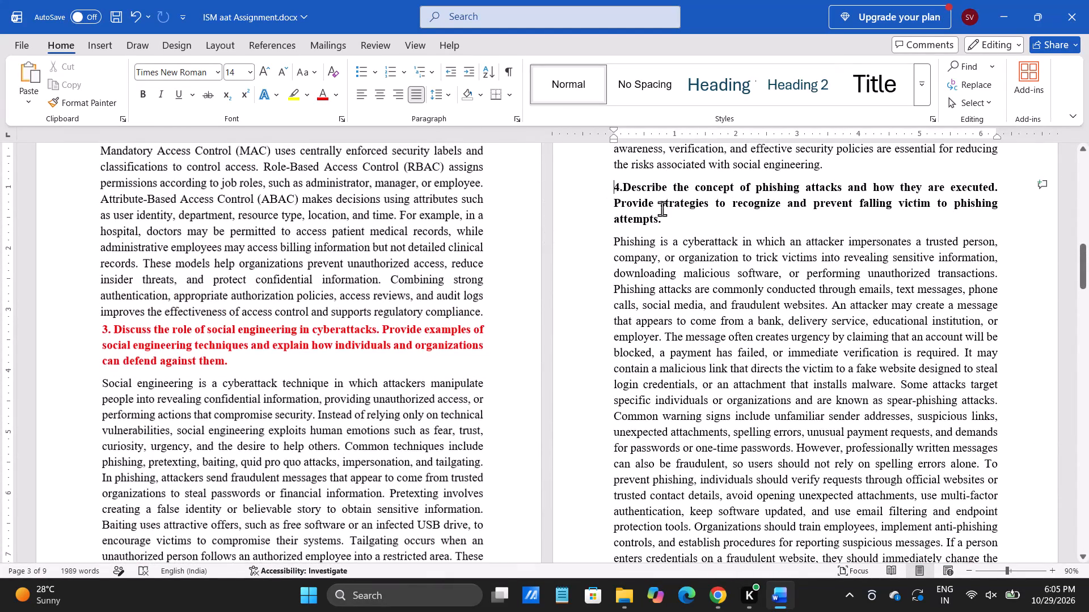
left_click_drag(662, 209, 679, 218)
left_click(775, 192)
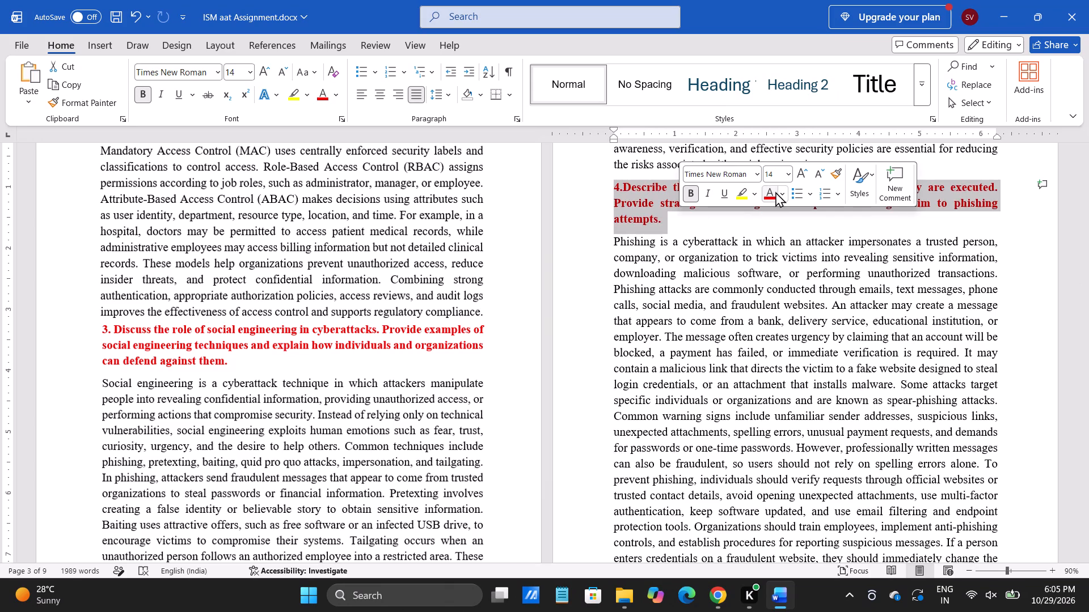
Review the layout of pages 3 and 4, checking the answer pictures against the remaining question 3 and 4 text.
scroll(579, 231, "up", 2)
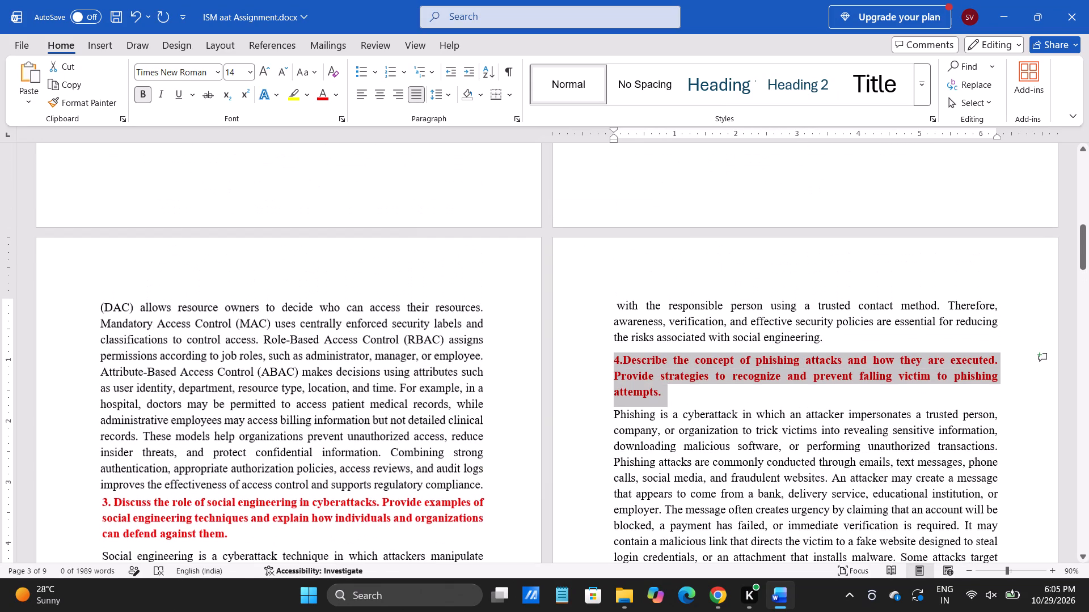
scroll(579, 231, "down", 2)
scroll(579, 231, "up", 1)
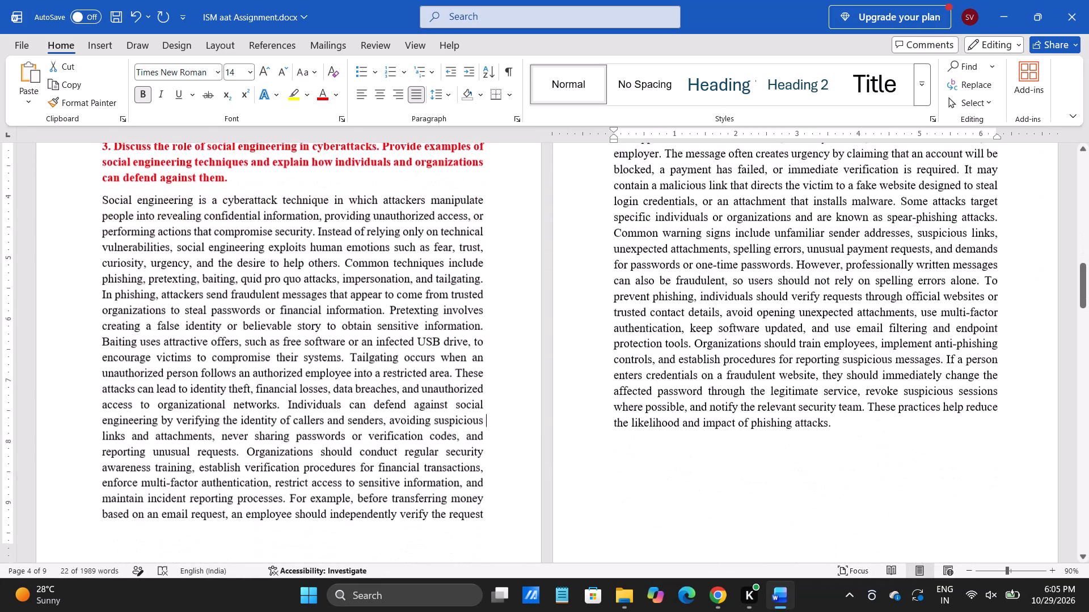
scroll(579, 231, "up", 1)
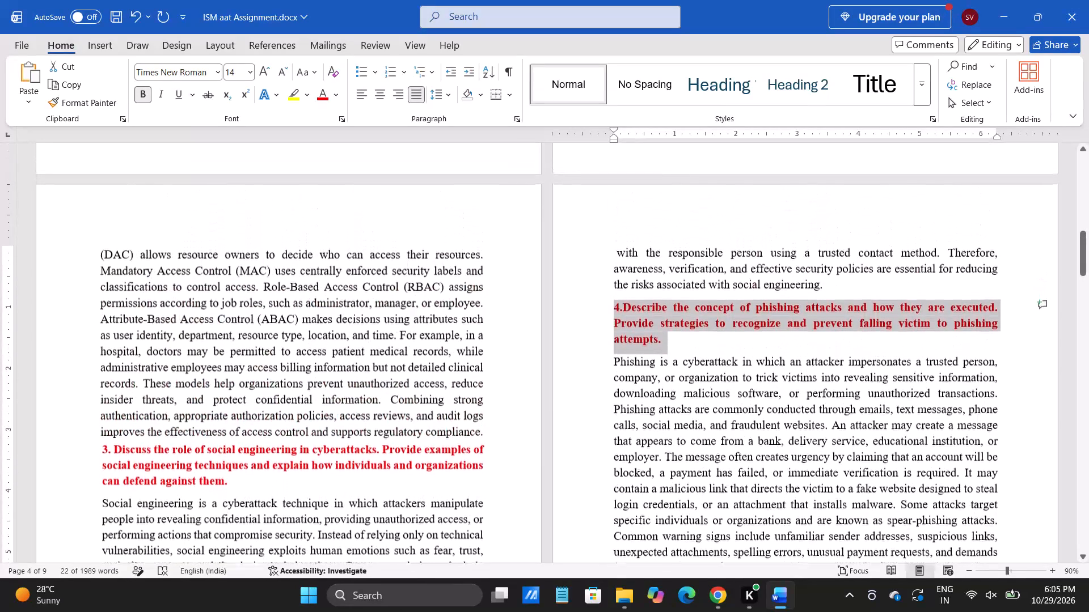
scroll(579, 231, "down", 2)
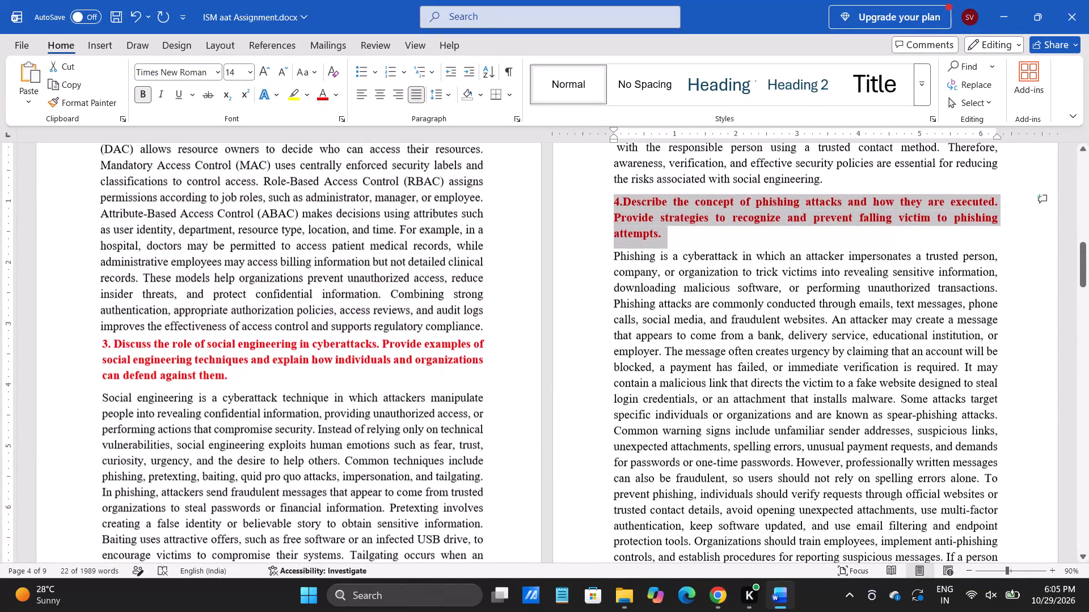
scroll(579, 231, "down", 1)
scroll(579, 231, "up", 2)
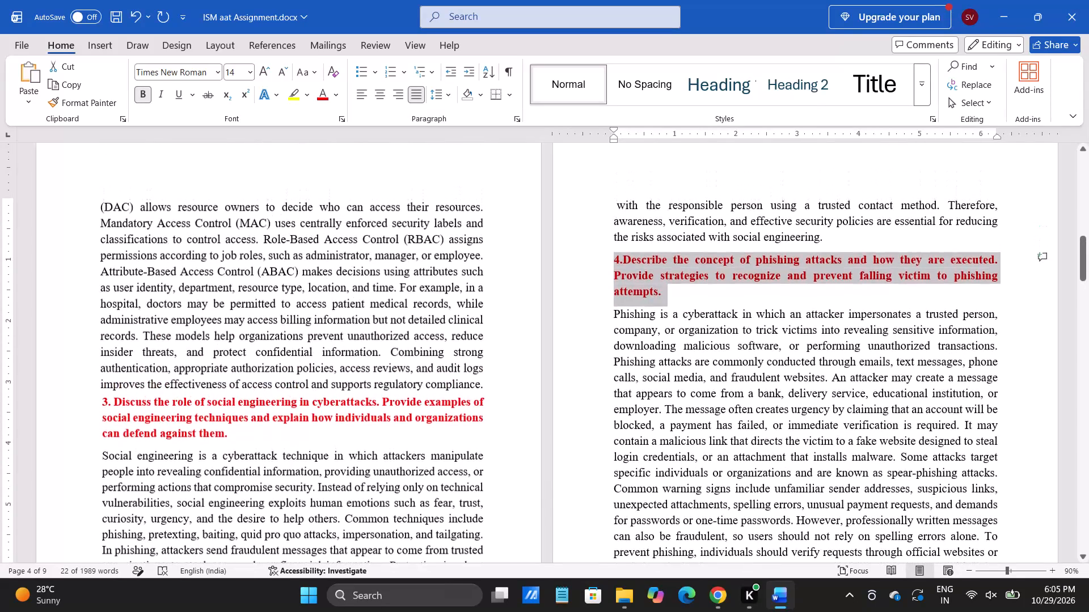
scroll(579, 231, "up", 2)
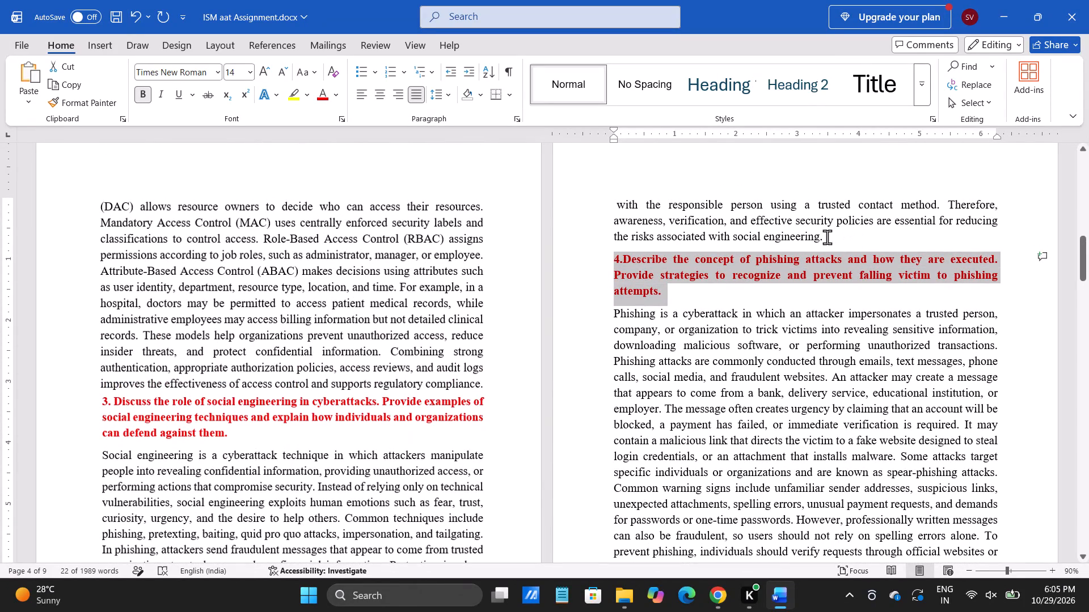
left_click_drag(826, 237, 890, 243)
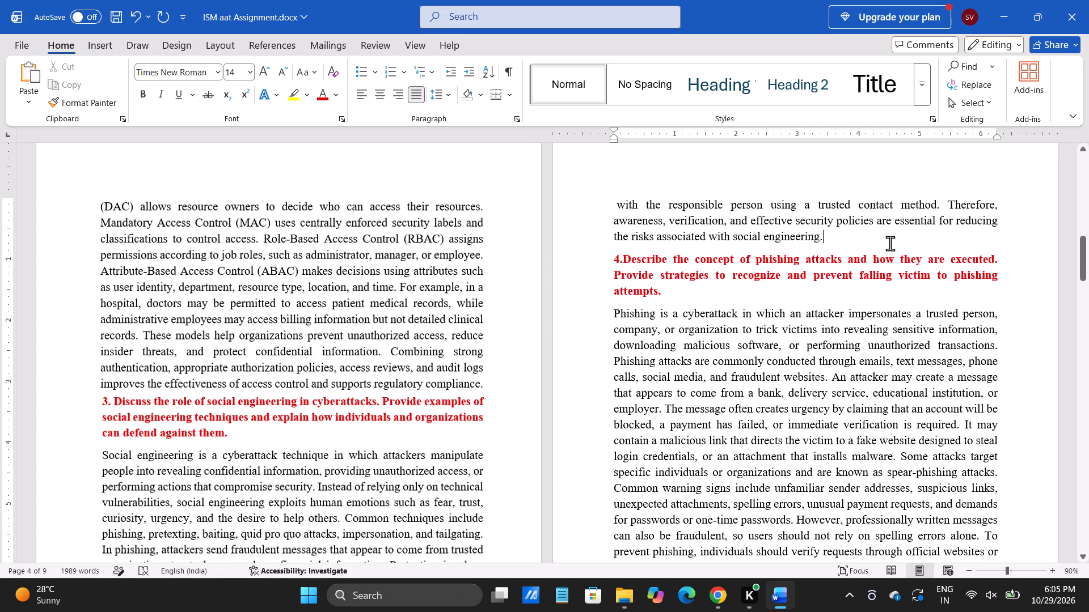
scroll(709, 334, "down", 2)
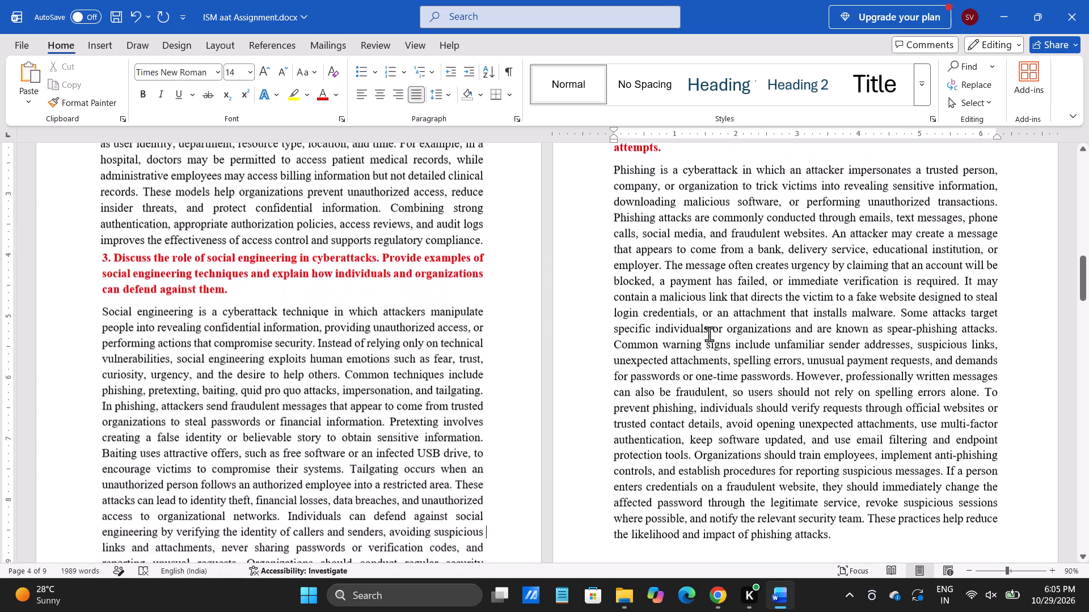
scroll(709, 334, "down", 2)
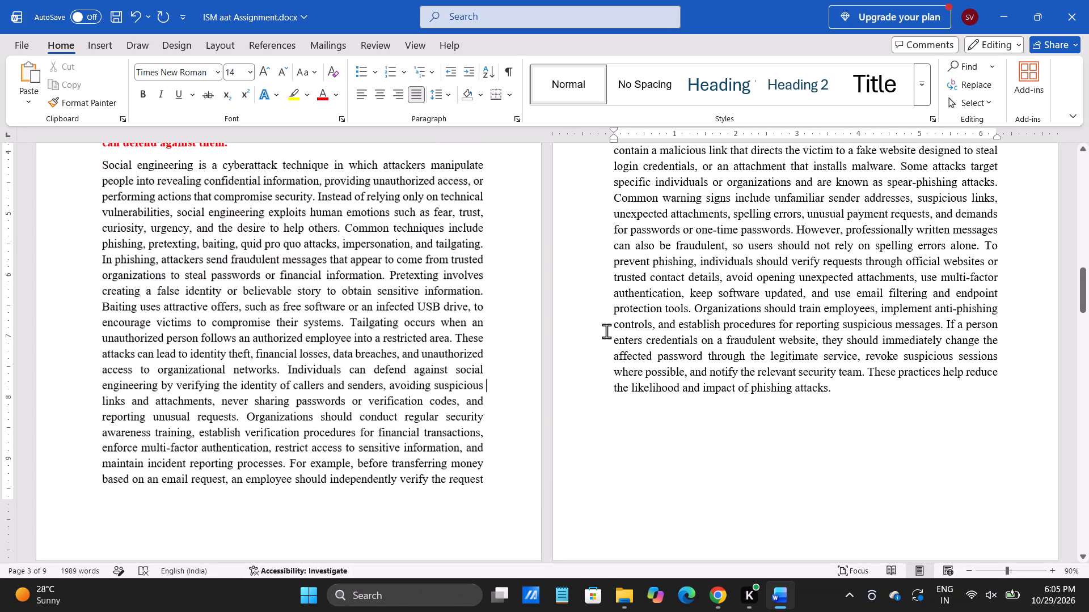
scroll(376, 367, "up", 3)
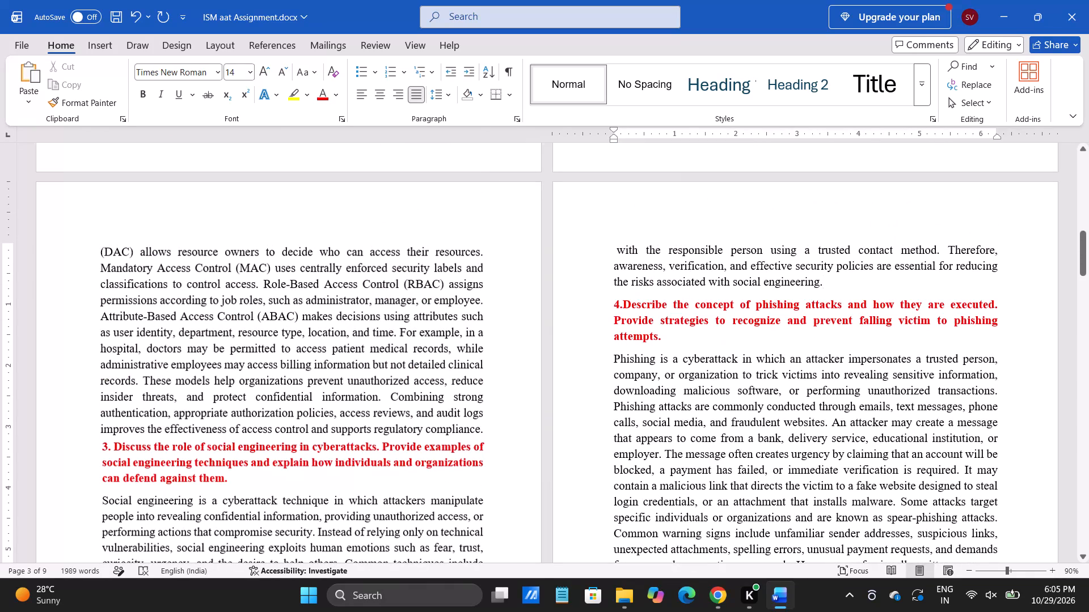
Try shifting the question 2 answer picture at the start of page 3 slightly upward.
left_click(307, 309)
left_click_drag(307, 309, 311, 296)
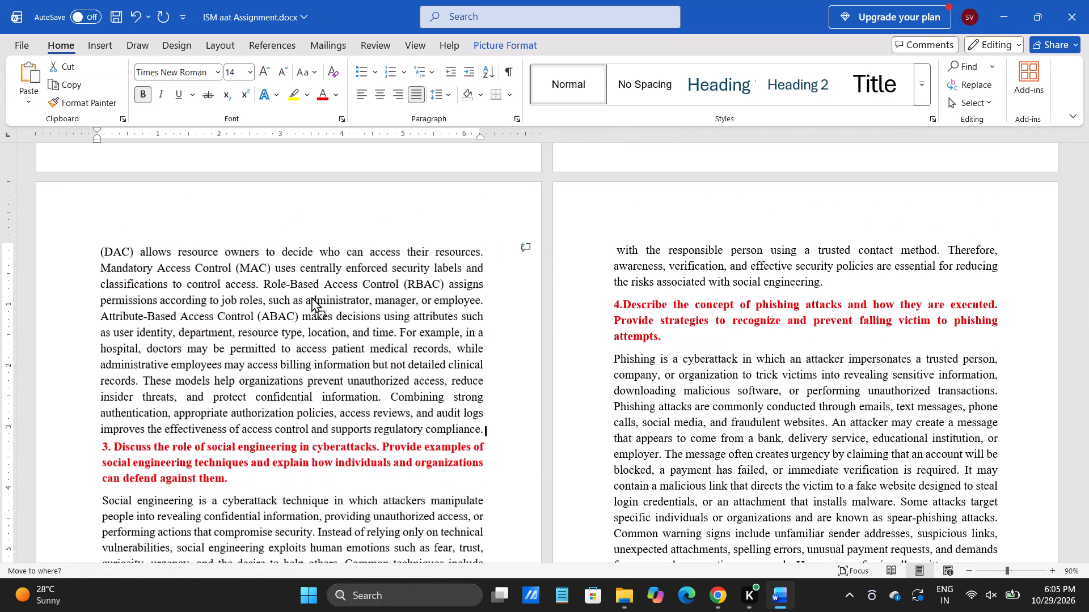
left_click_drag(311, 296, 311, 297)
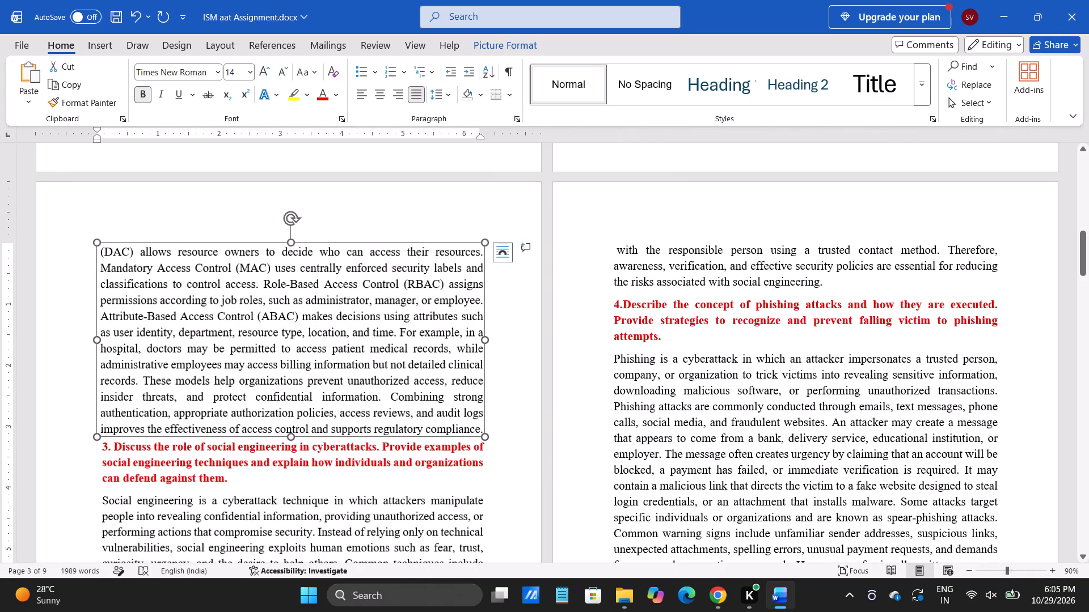
Make the question 2 answer picture at the start of page 3 slightly shorter.
scroll(477, 377, "down", 1)
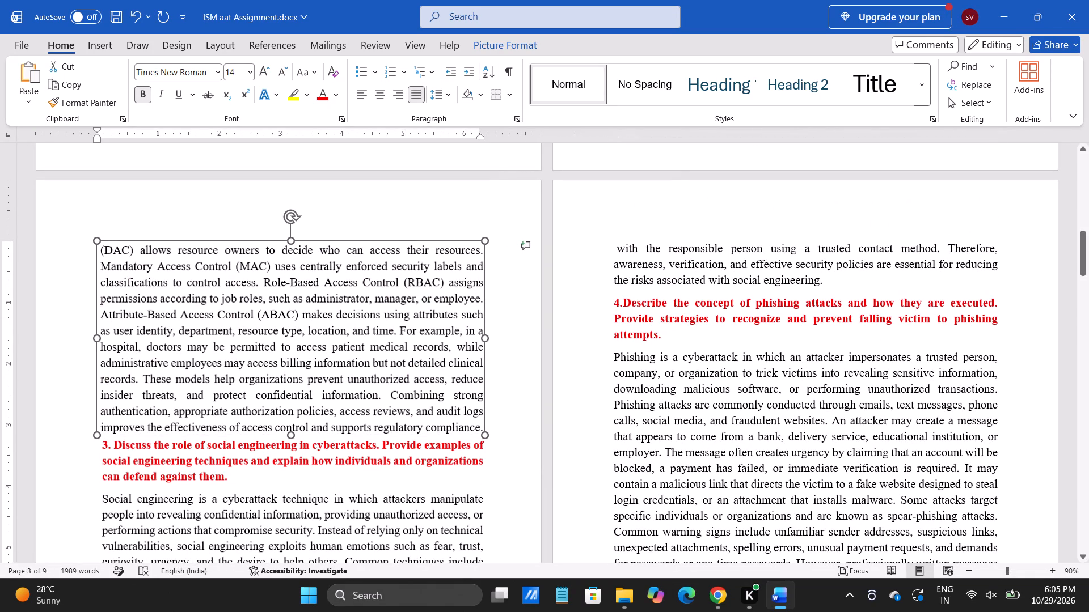
left_click(288, 434)
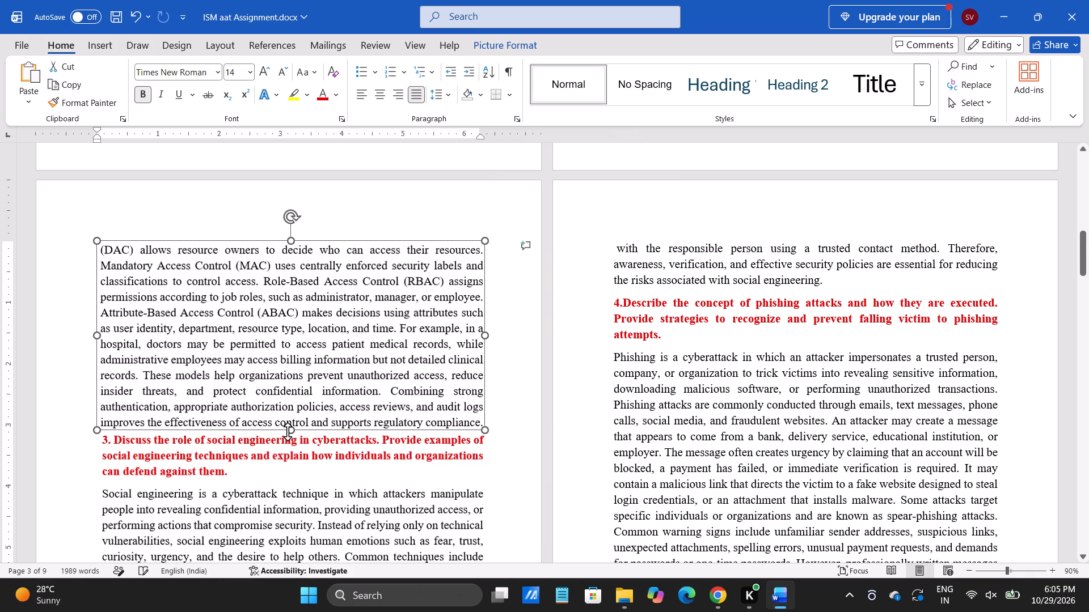
Reduce the question 3 picture's height until the remaining lines of its answer text fit beneath it on page 3.
scroll(308, 453, "down", 2)
left_click(282, 412)
scroll(282, 412, "down", 2)
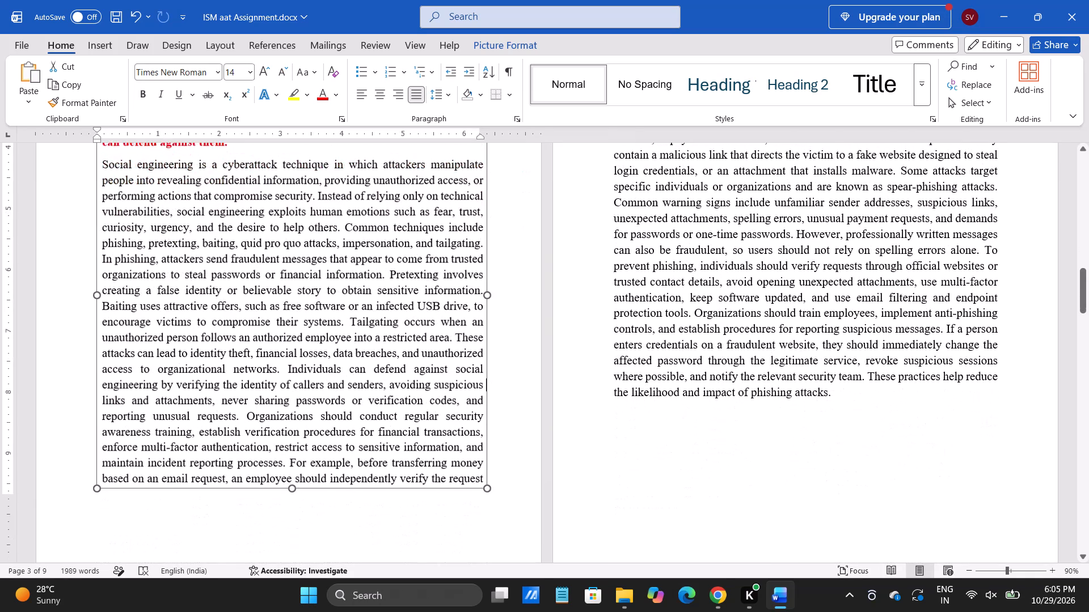
left_click_drag(292, 480, 292, 472)
left_click_drag(292, 472, 296, 444)
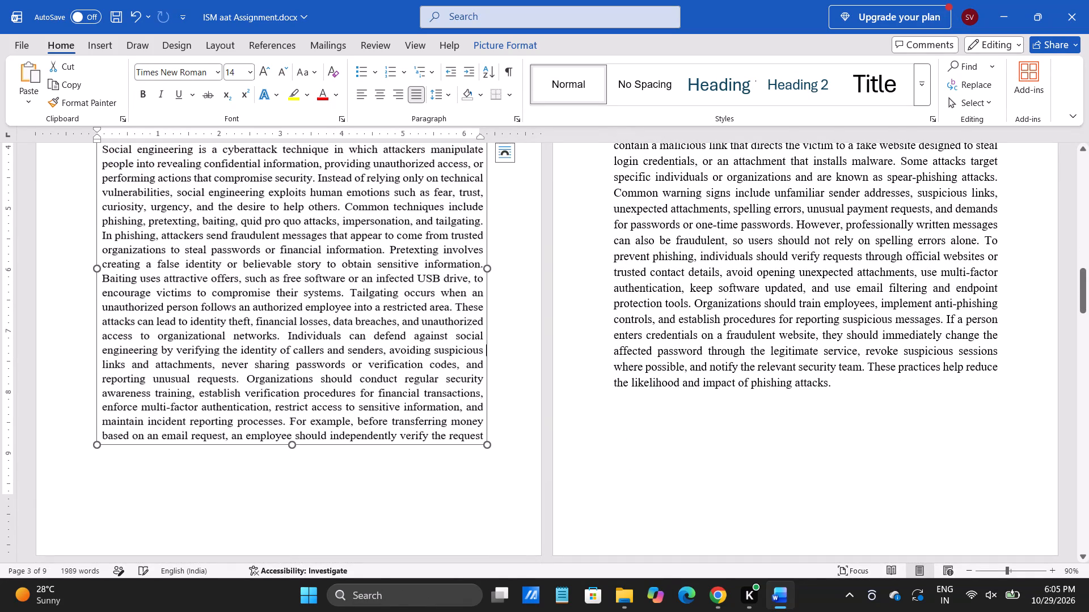
left_click(296, 444)
left_click_drag(292, 444, 294, 411)
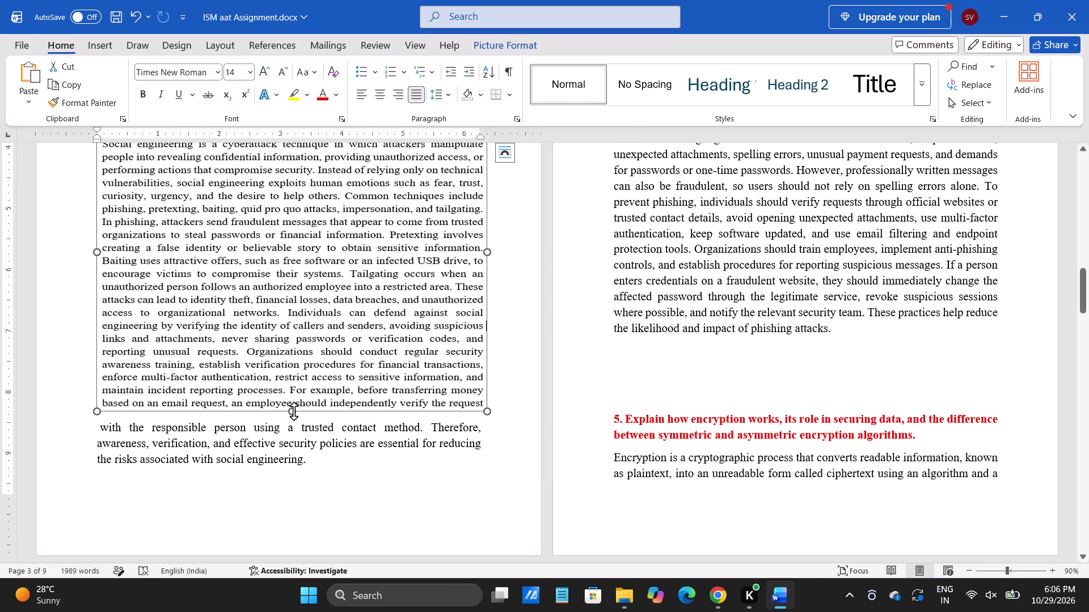
Delete the closing sentence of the question 3 answer, from "Therefore, awareness" to "social engineering".
left_click_drag(433, 426, 445, 461)
key("BackSpace")
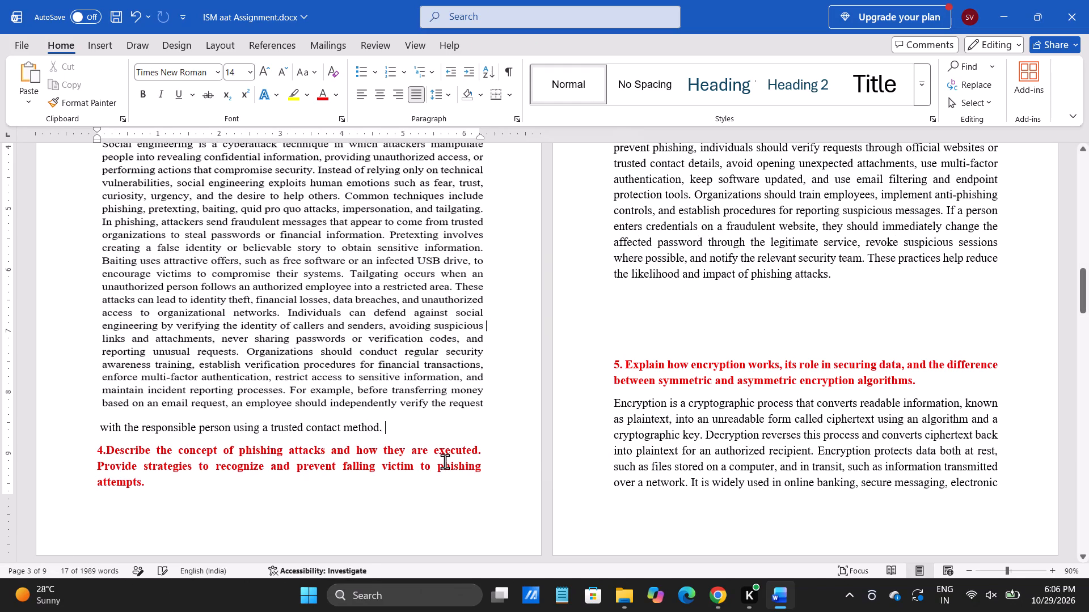
Increase the question 3 picture's height slightly so the question 4 heading moves over to page 4.
left_click(305, 357)
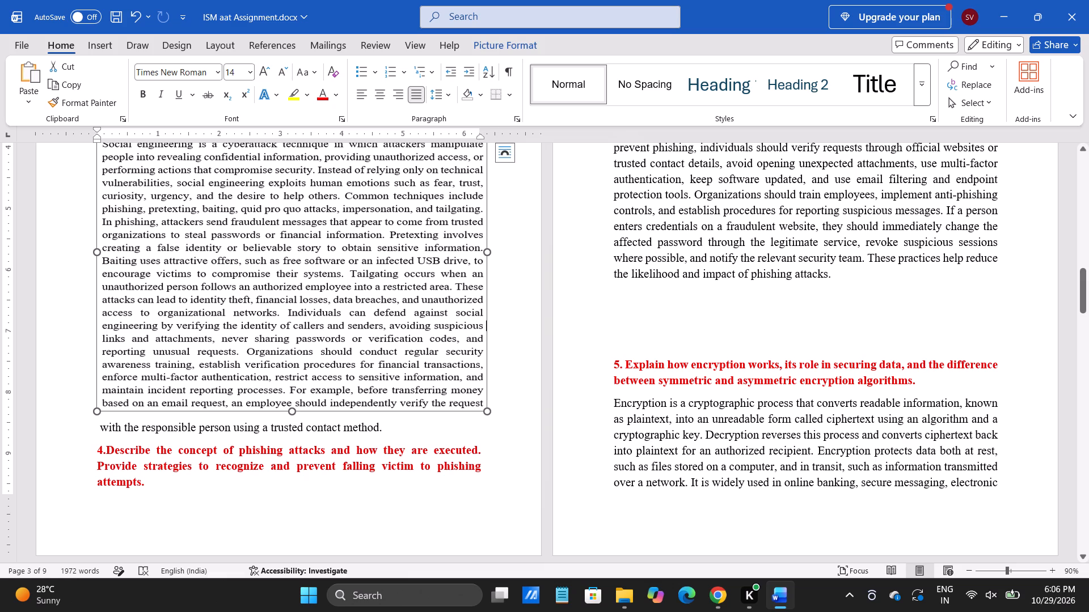
left_click_drag(290, 409, 293, 424)
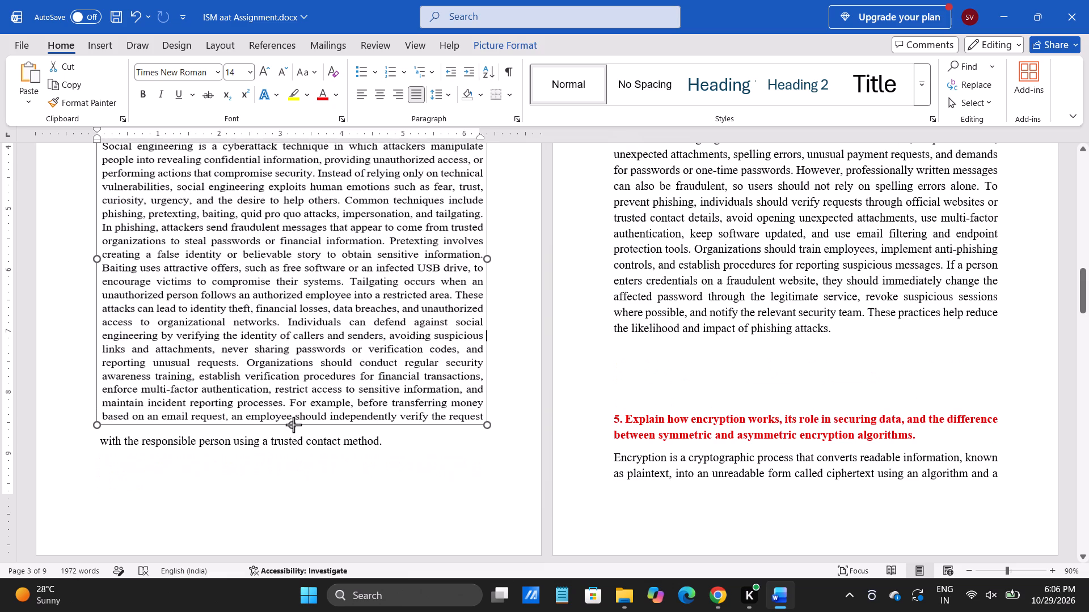
left_click_drag(293, 424, 293, 425)
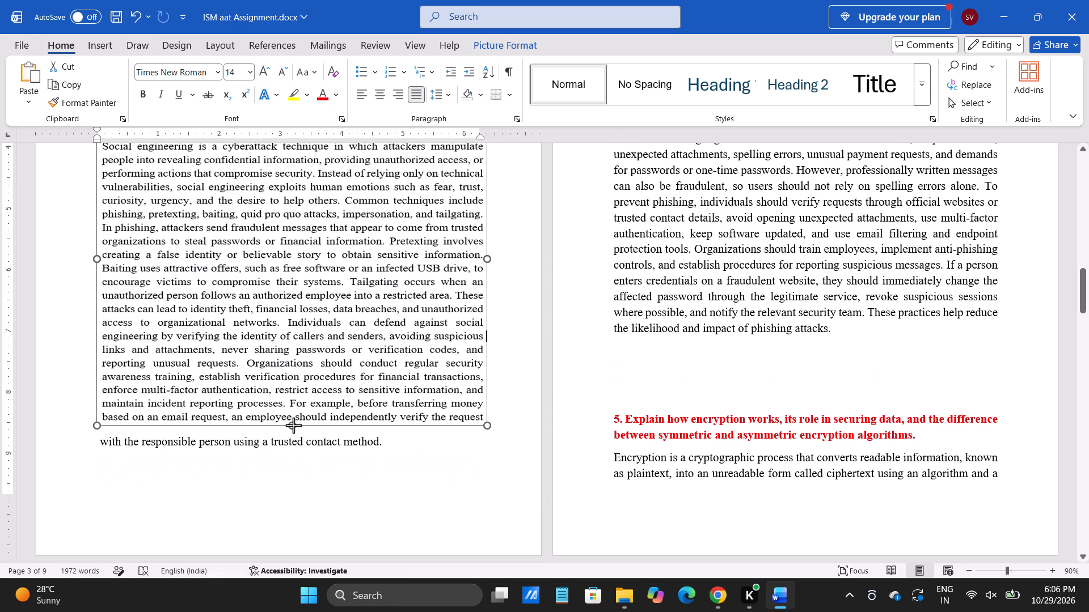
left_click_drag(293, 425, 293, 435)
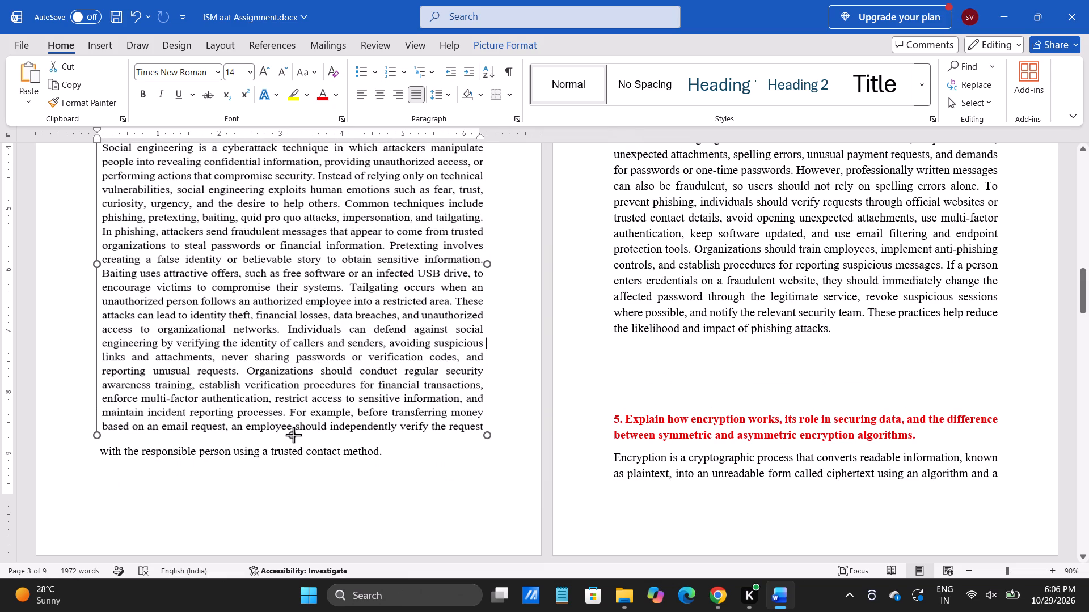
left_click_drag(293, 435, 294, 436)
scroll(464, 337, "up", 3)
scroll(464, 337, "down", 3)
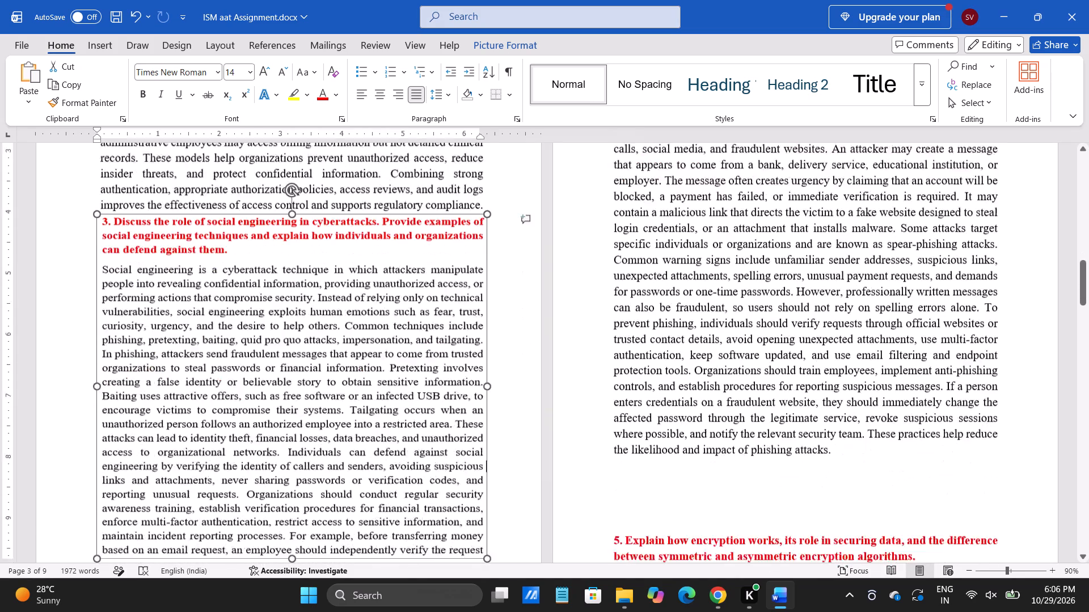
left_click_drag(290, 494, 295, 507)
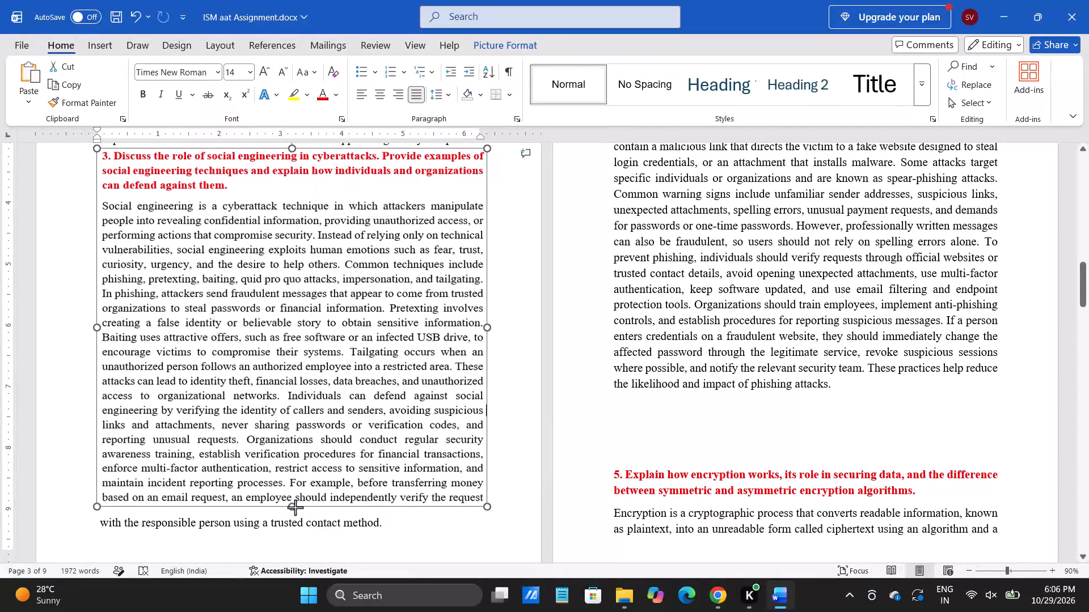
left_click_drag(295, 507, 299, 516)
left_click(499, 516)
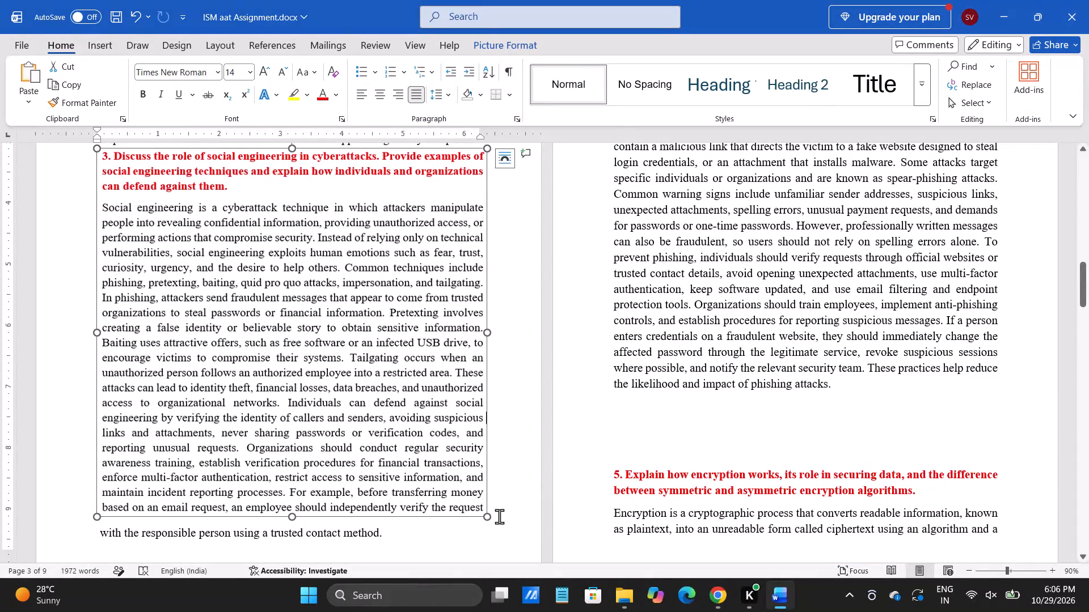
Review the layout of page 3 and the pages after it, checking headings, spacing and page breaks.
scroll(377, 360, "down", 6)
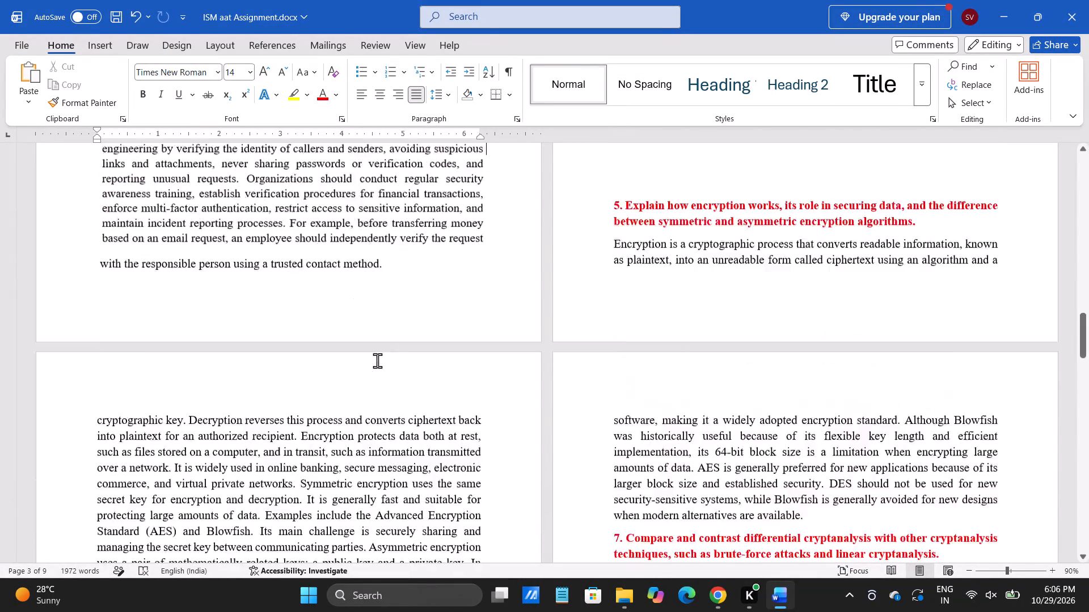
scroll(377, 360, "down", 3)
scroll(377, 360, "up", 5)
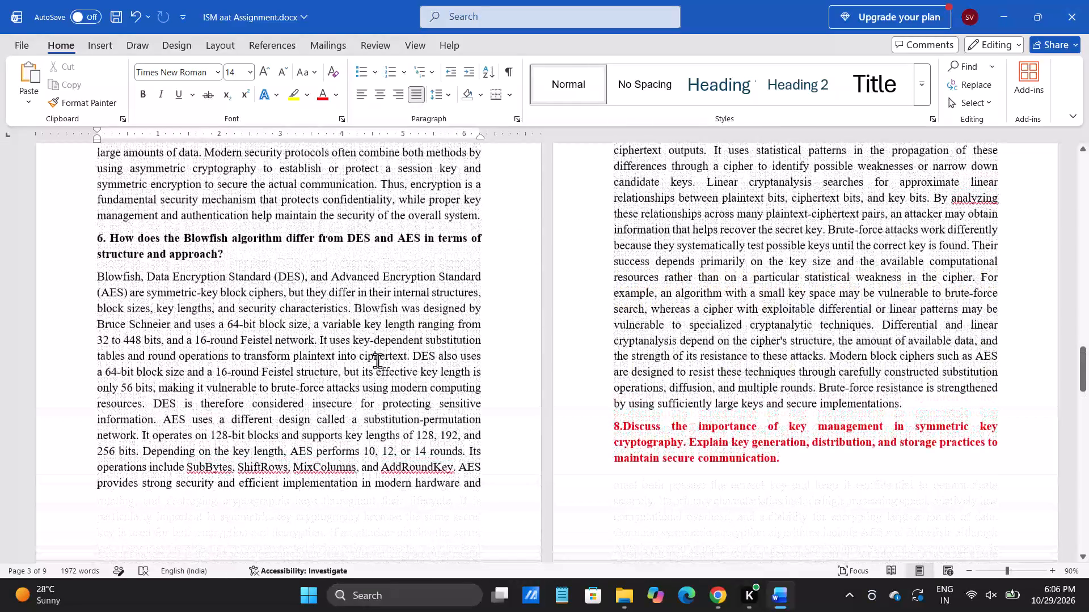
scroll(377, 360, "up", 2)
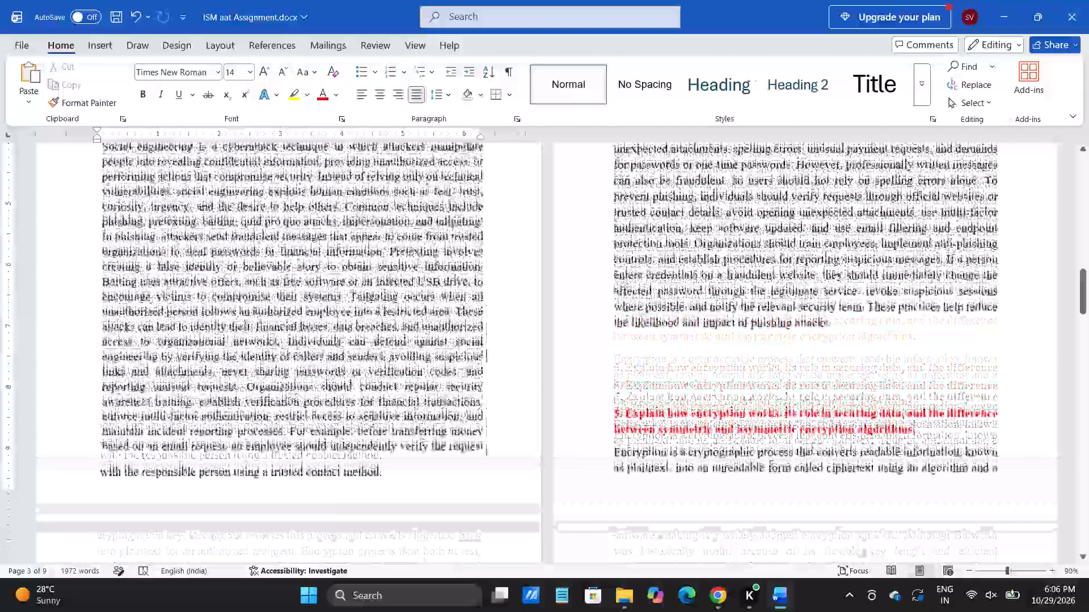
scroll(377, 360, "up", 2)
scroll(377, 360, "down", 1)
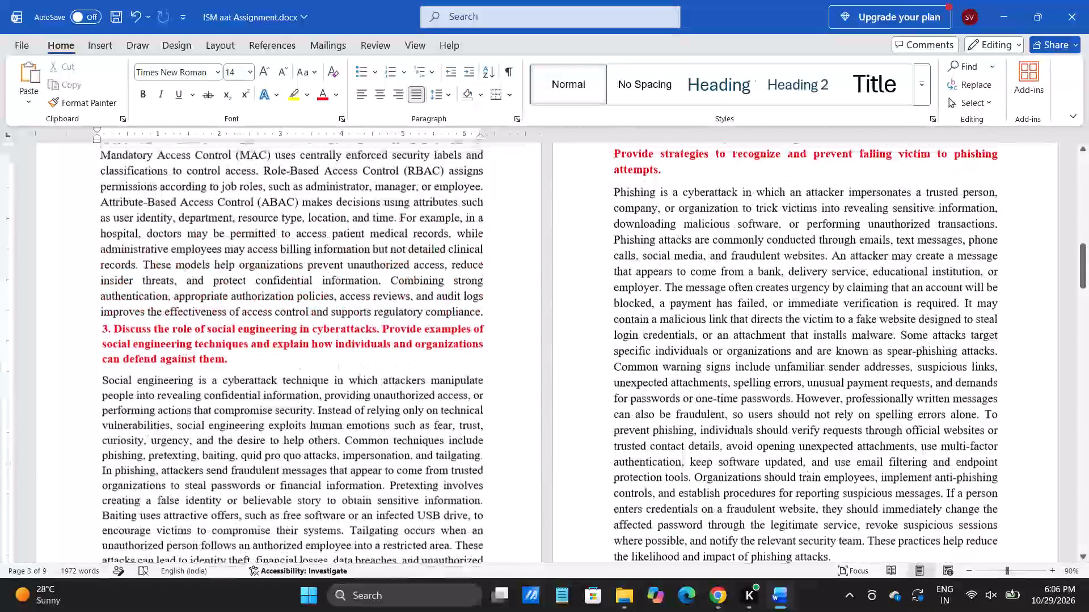
scroll(377, 360, "down", 1)
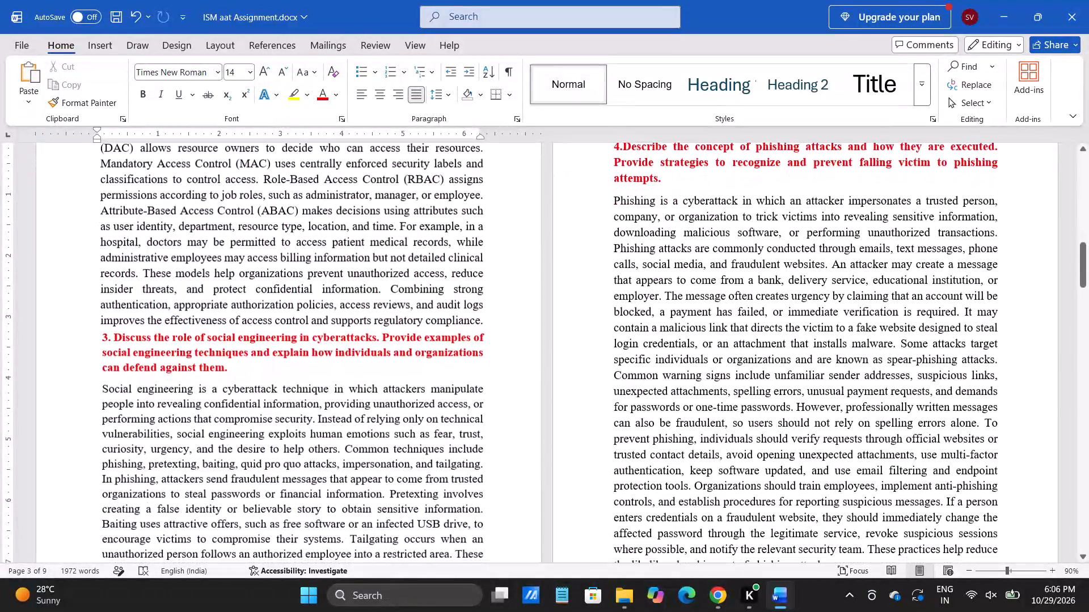
scroll(377, 360, "down", 1)
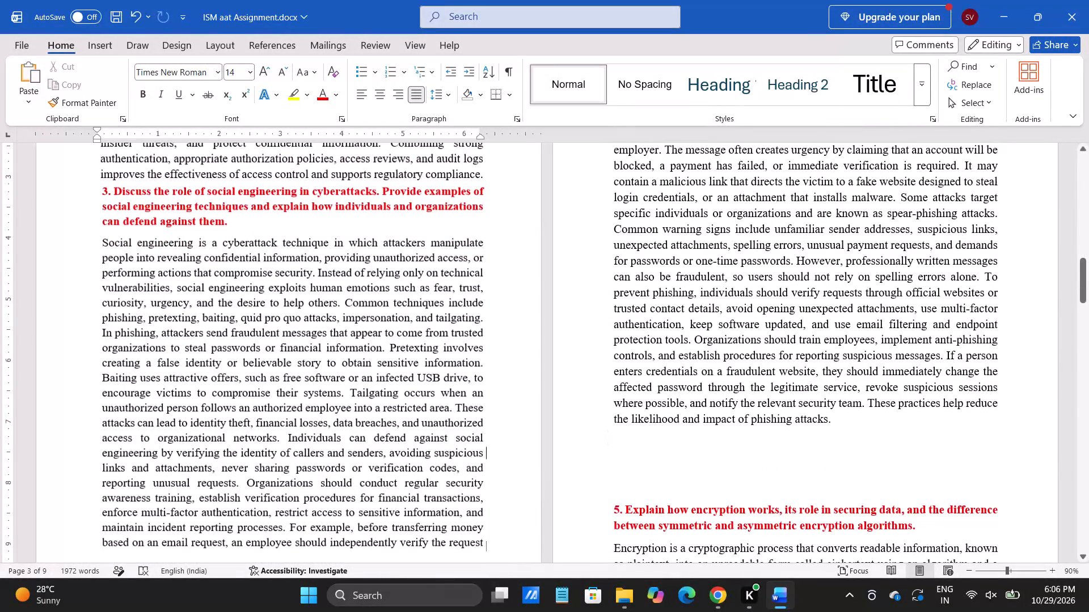
Remove the empty lines between the question 4 answer and the question 5 heading on page 4.
scroll(594, 409, "down", 1)
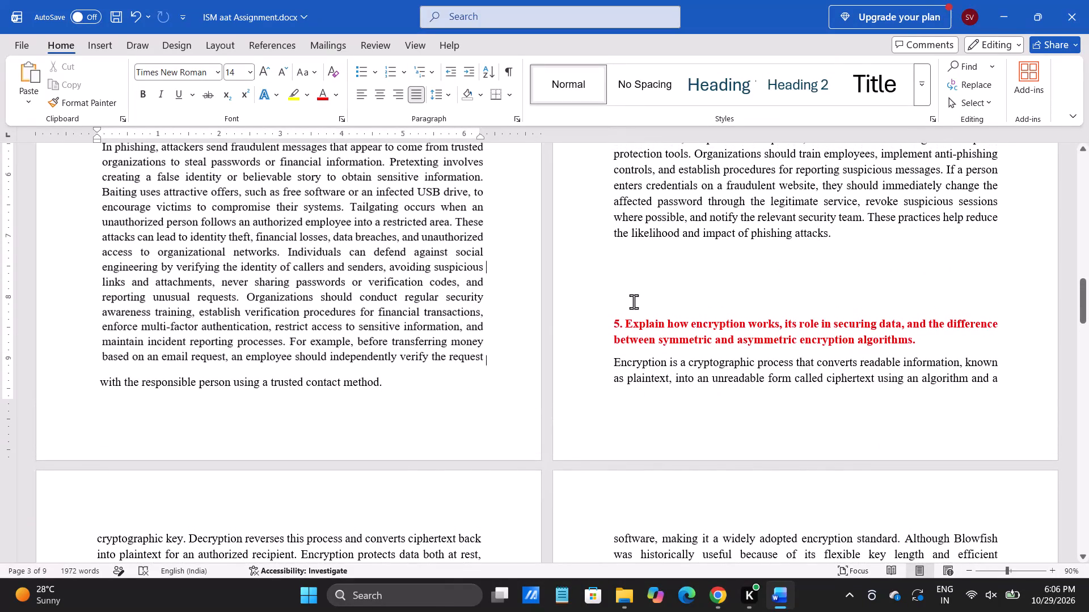
left_click(631, 298)
key("BackSpace")
key("BackSpace")
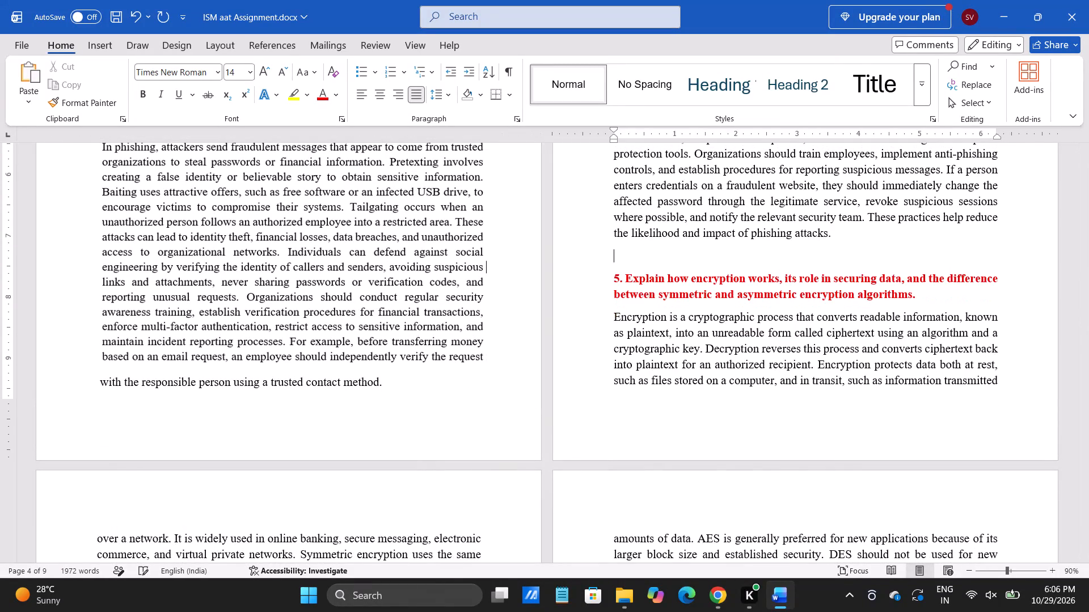
key("BackSpace")
Check the layout of pages 3 and 4, including at 80% zoom.
scroll(578, 283, "up", 2)
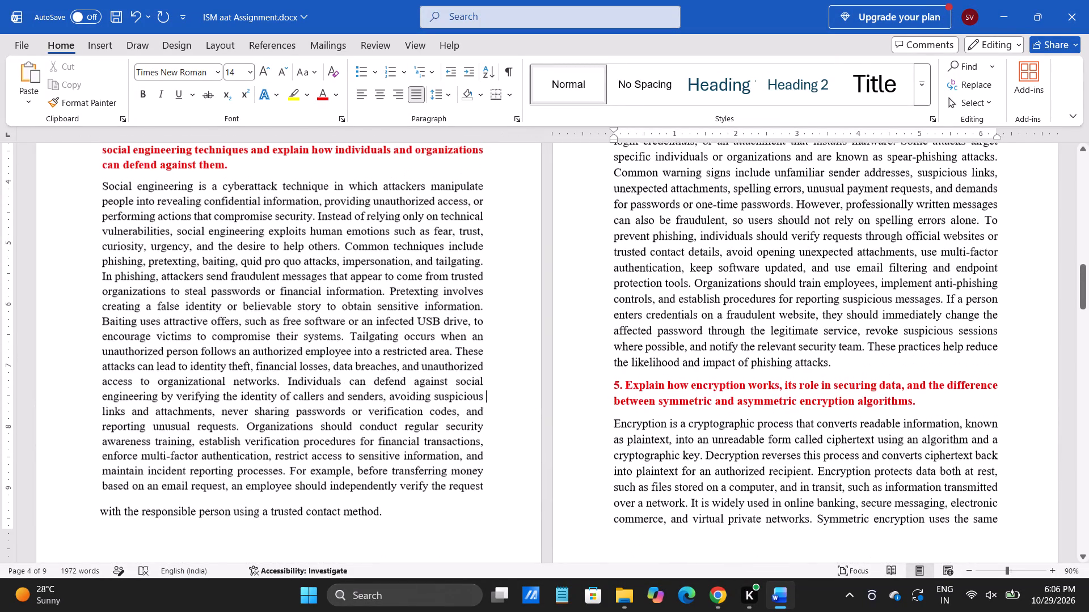
scroll(578, 283, "up", 1)
key("ctrl+minus")
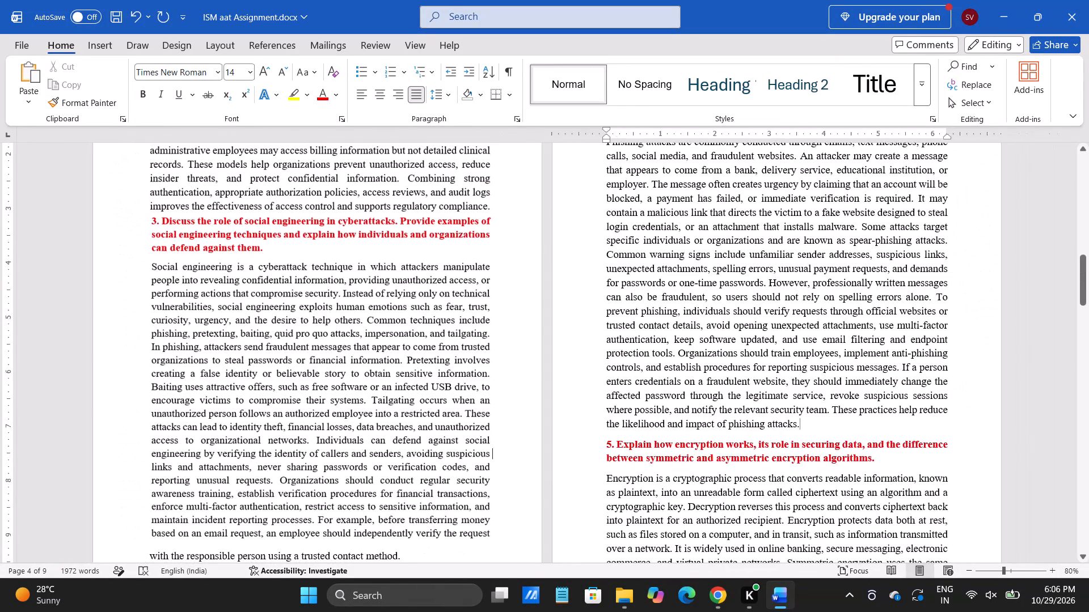
scroll(582, 227, "down", 1)
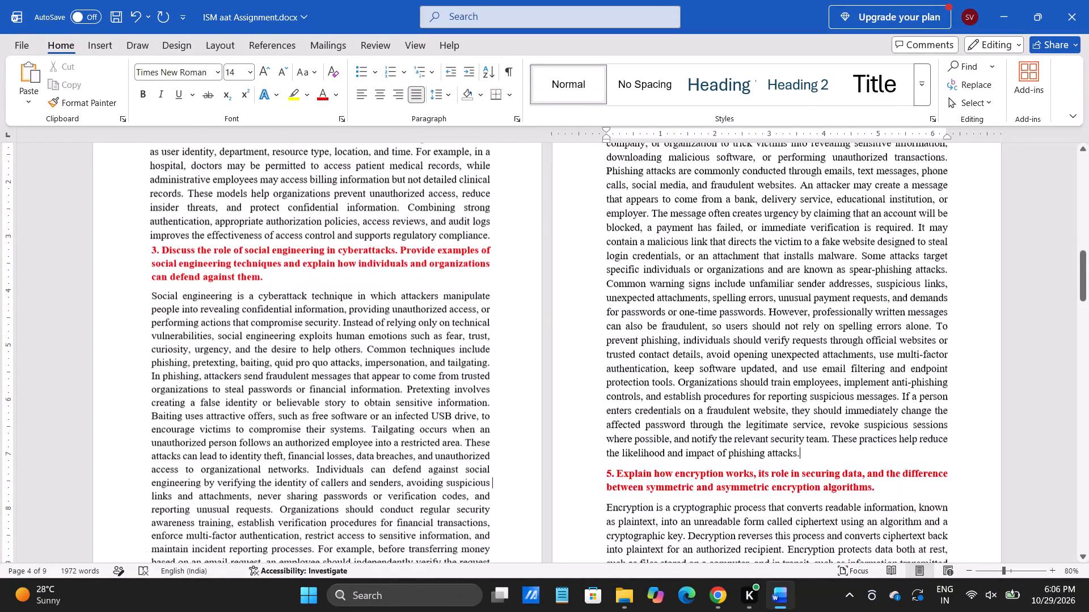
scroll(582, 227, "down", 1)
scroll(582, 227, "up", 1)
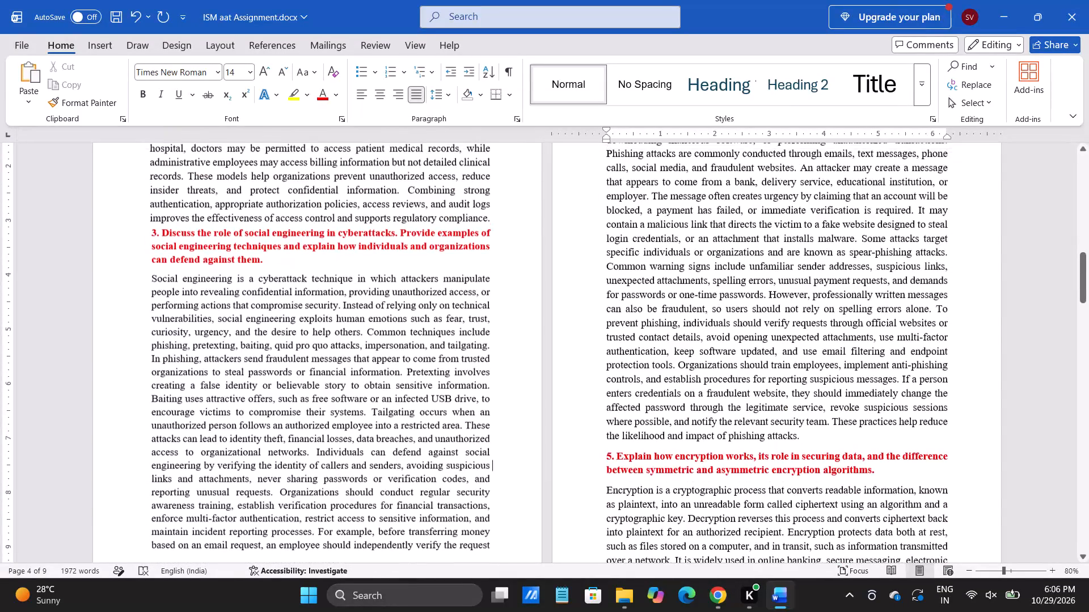
key("ctrl+equal")
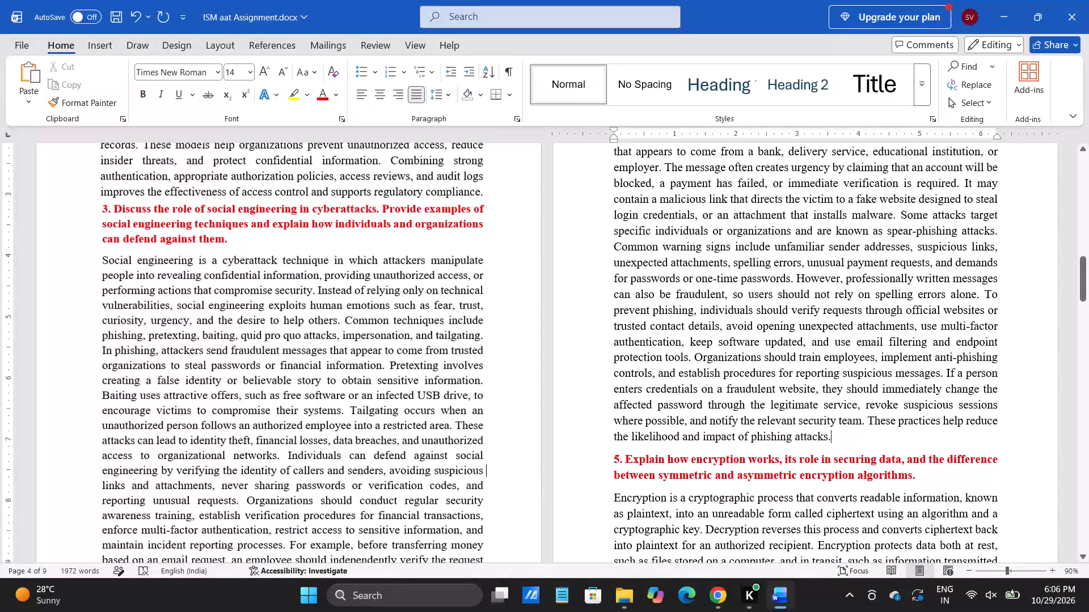
Adjust the leading spaces before "with the responsible person" on page 3 so the line aligns with the picture's text.
scroll(335, 478, "down", 2)
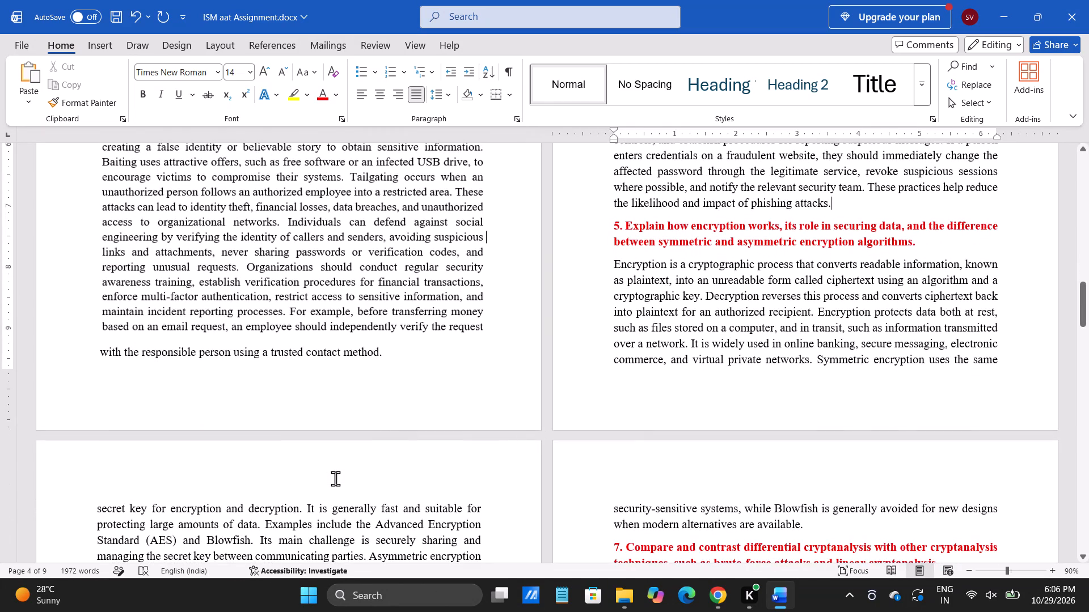
left_click(98, 350)
key("BackSpace")
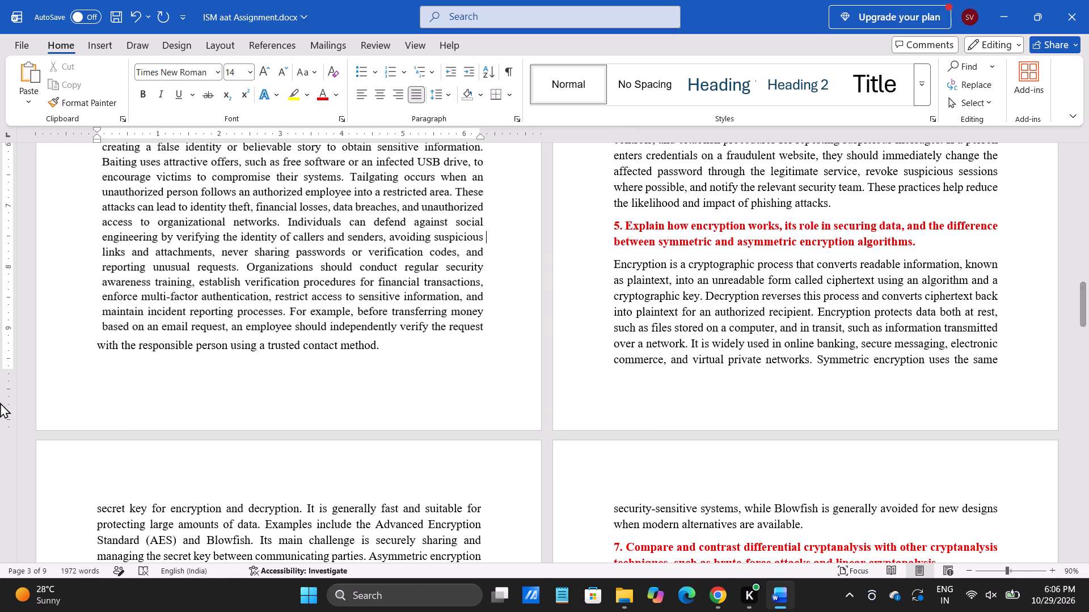
left_click(100, 344)
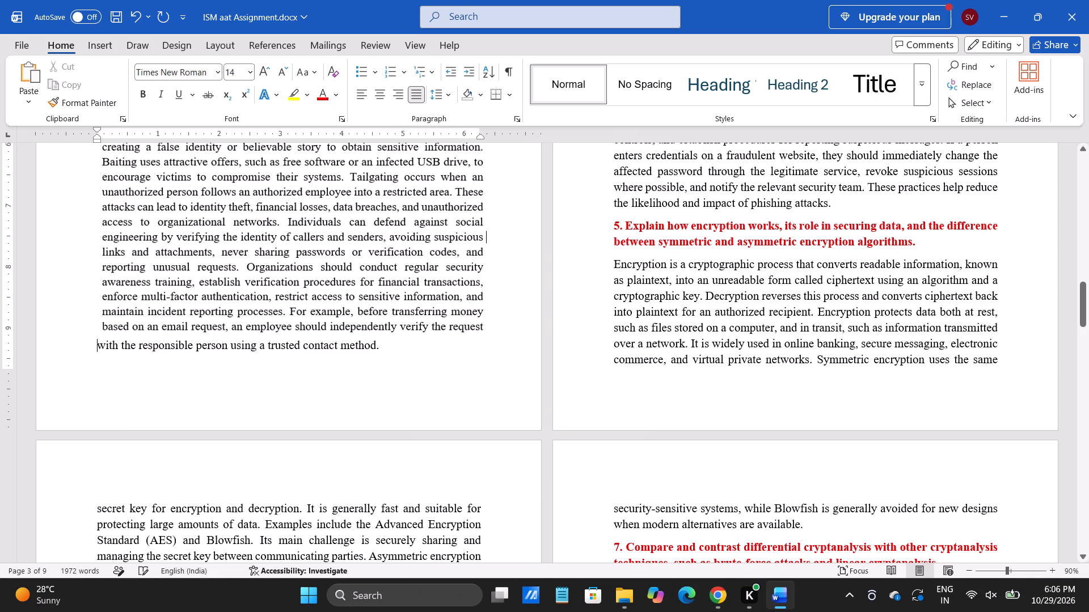
key("space")
key("space")
key("space")
key("space")
key("space")
key("space")
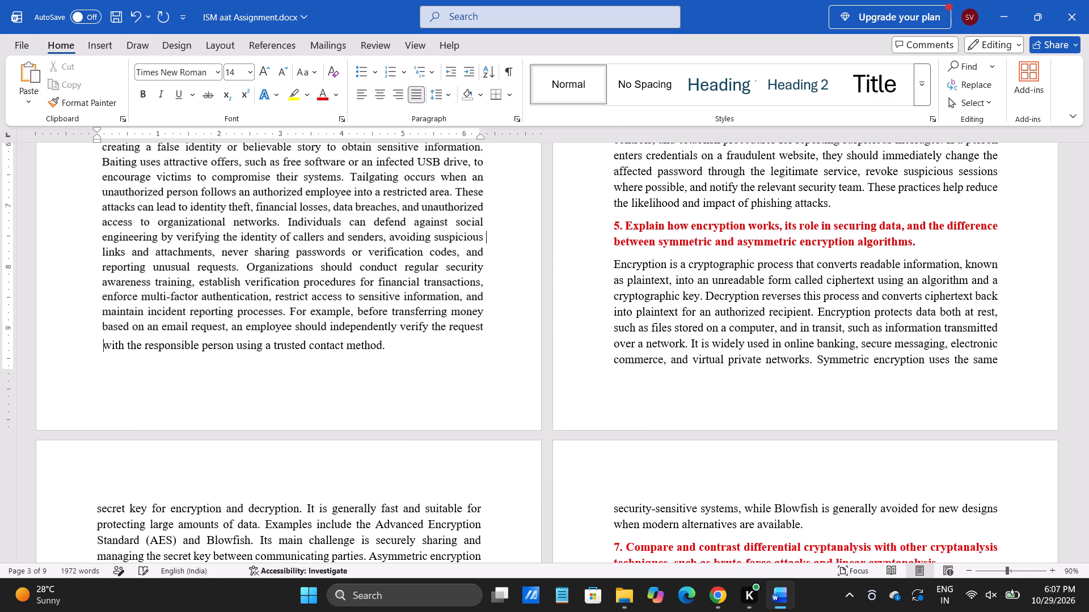
Review pages 3 and 4 again, checking the alignment of the answer pictures and the question 4 text.
scroll(635, 327, "up", 2)
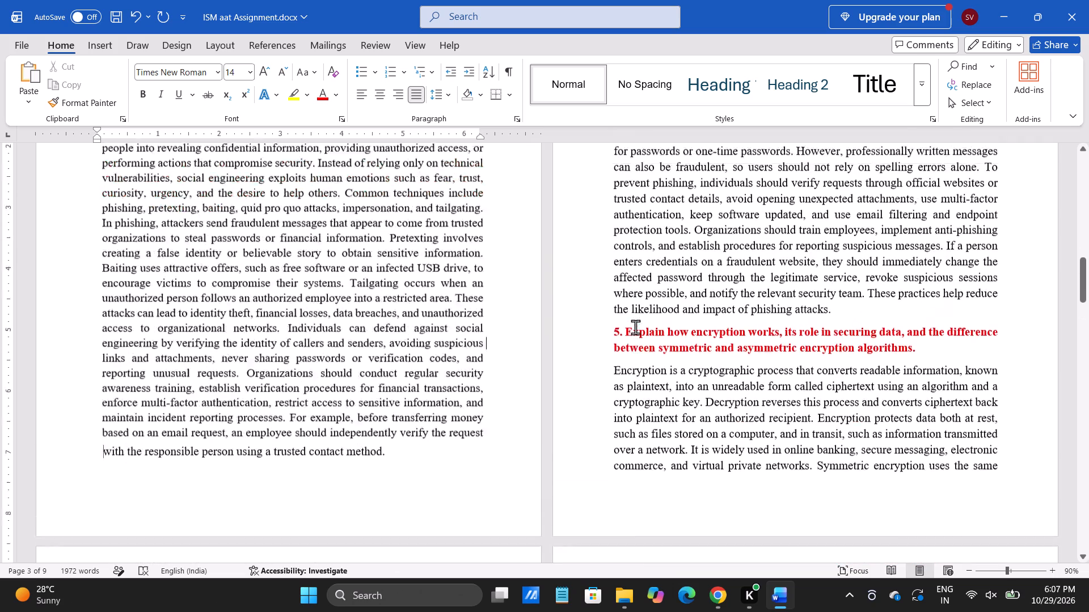
scroll(635, 327, "up", 2)
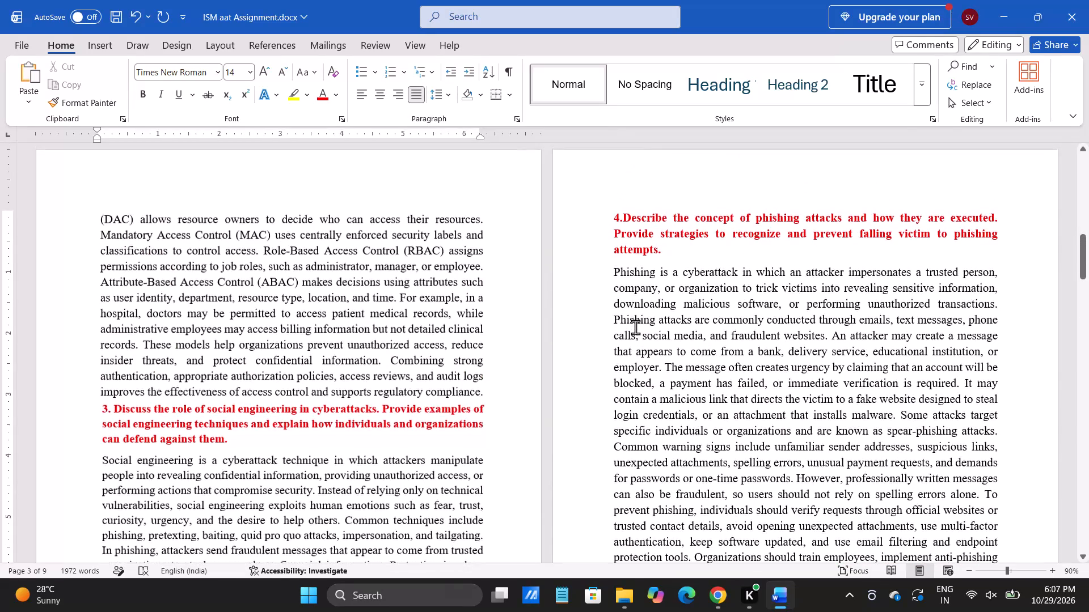
scroll(635, 327, "down", 3)
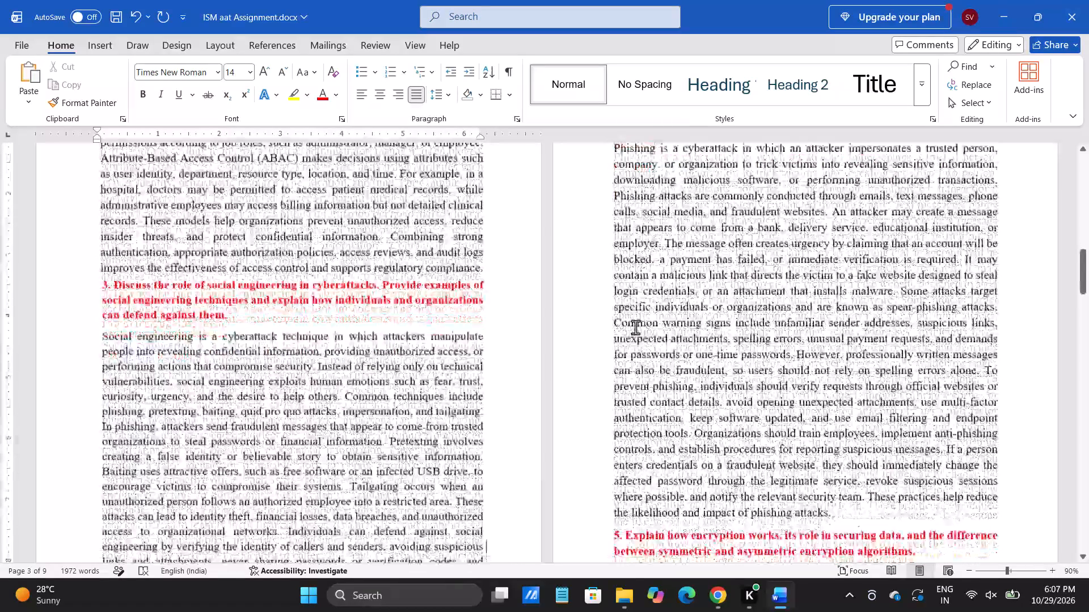
scroll(635, 327, "up", 2)
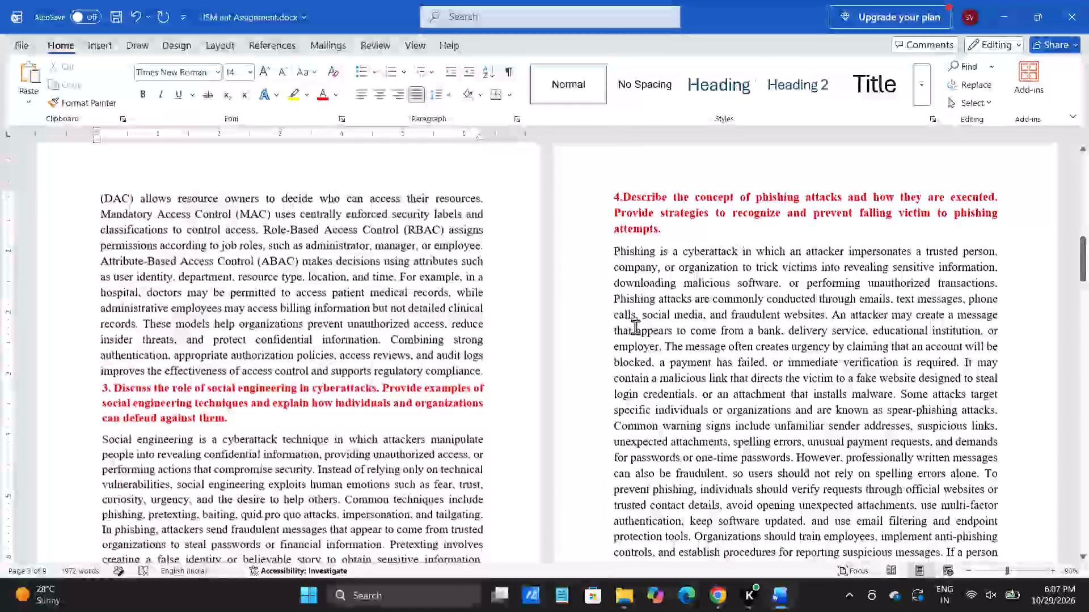
Capture a screen snip of the complete question 4 heading and phishing answer on page 4.
left_click(1003, 569)
left_click(1005, 569)
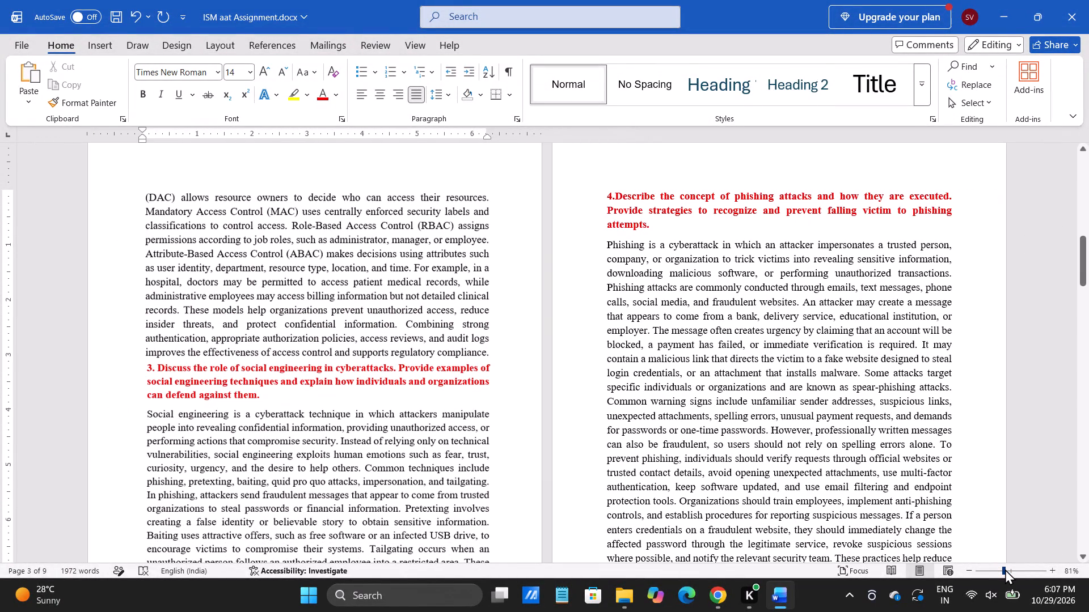
left_click(1005, 569)
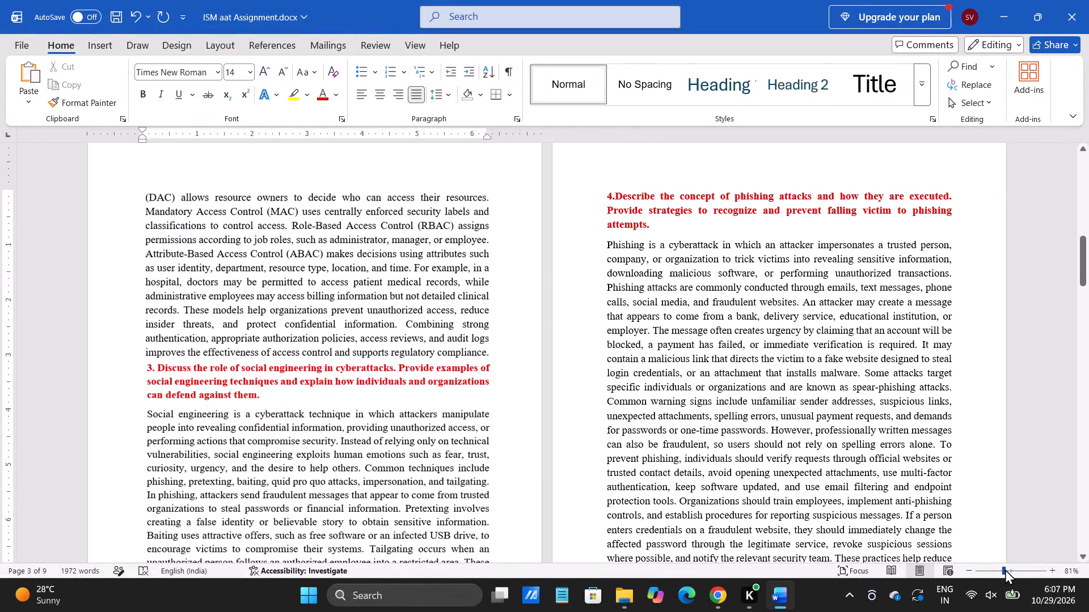
left_click(1007, 569)
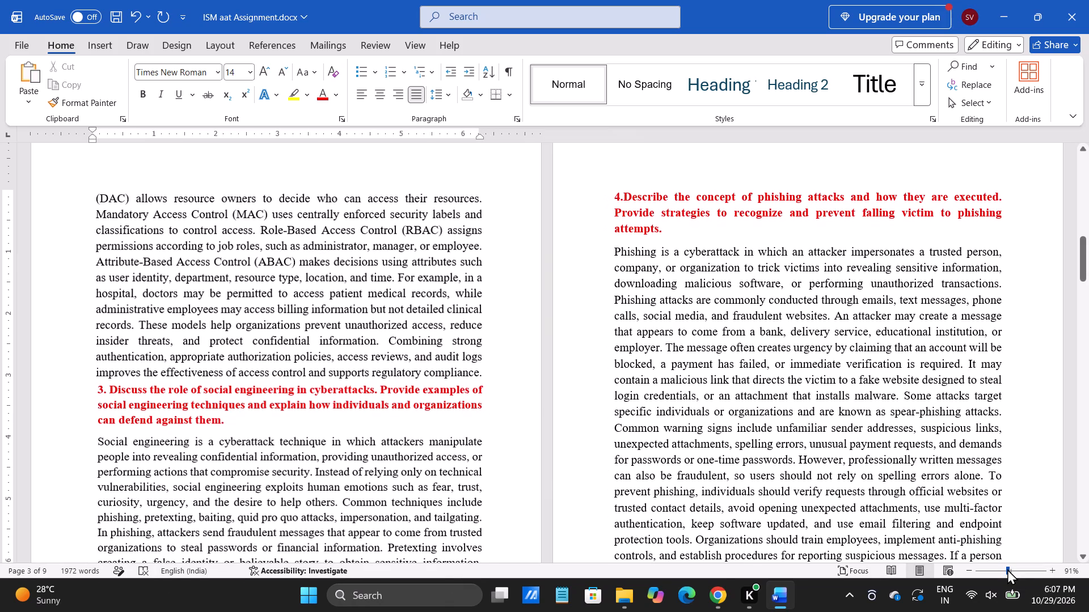
left_click(1007, 569)
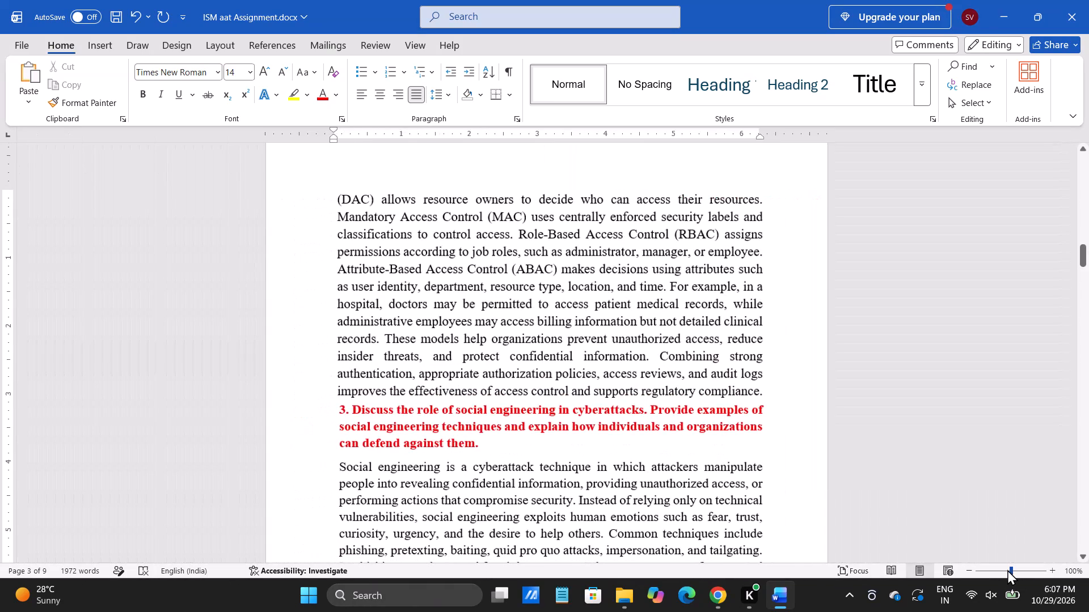
left_click(1007, 569)
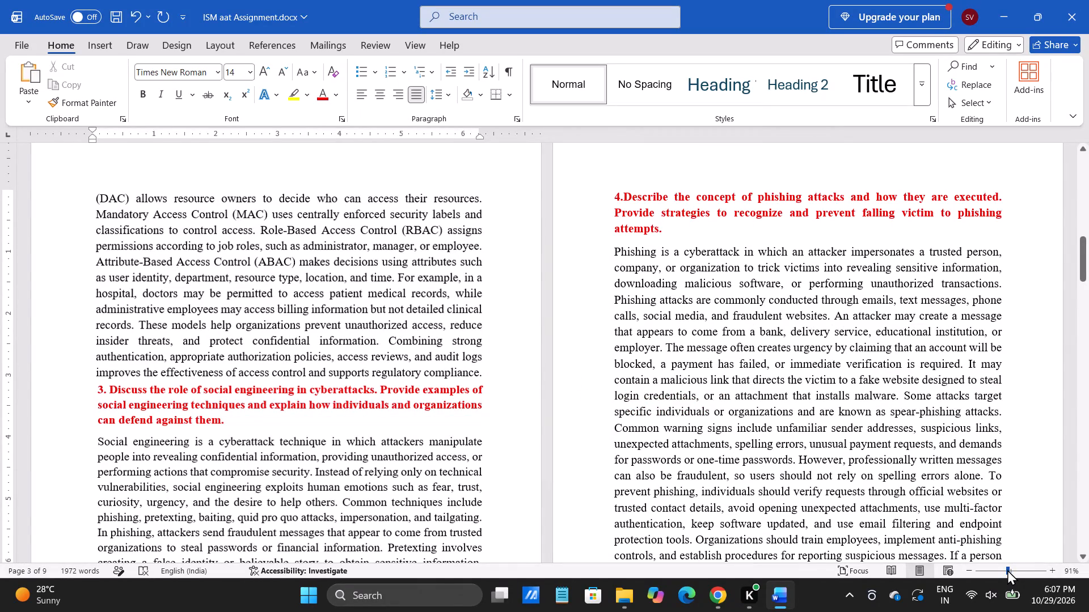
scroll(822, 477, "down", 1)
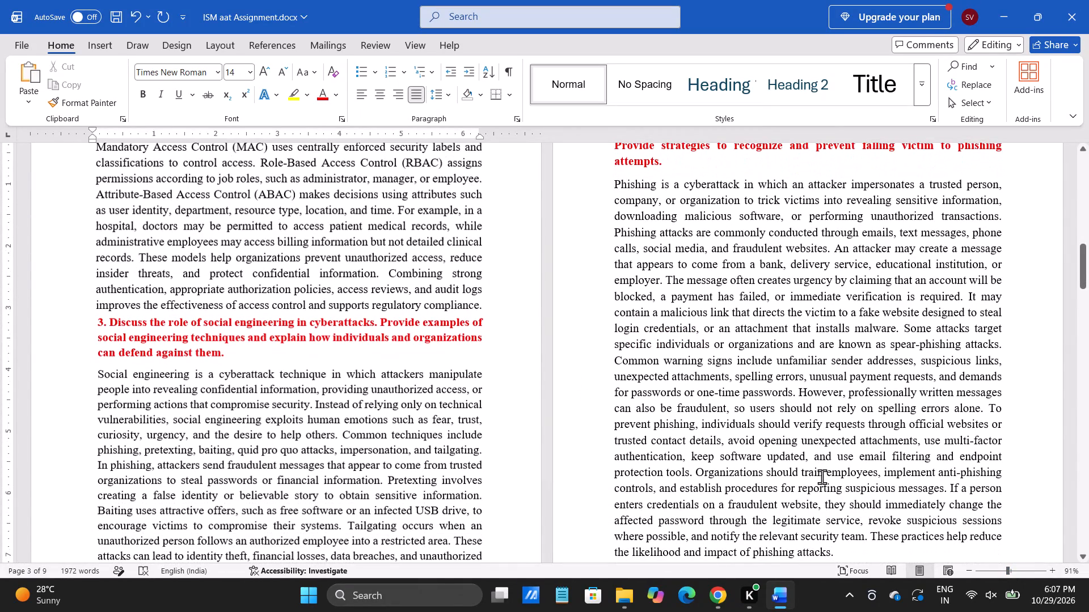
left_click(1006, 567)
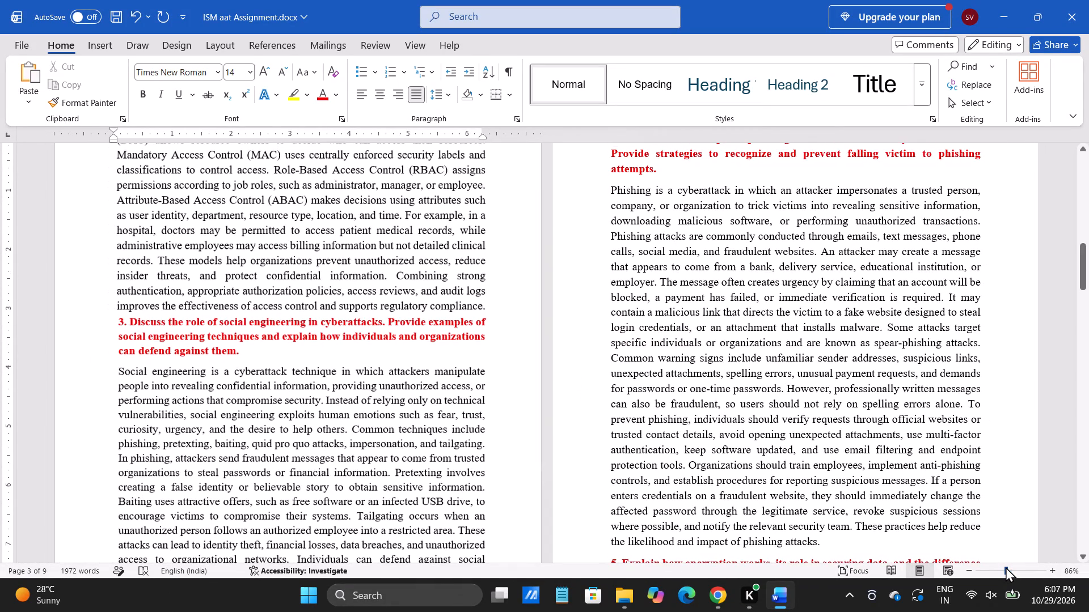
scroll(860, 482, "up", 1)
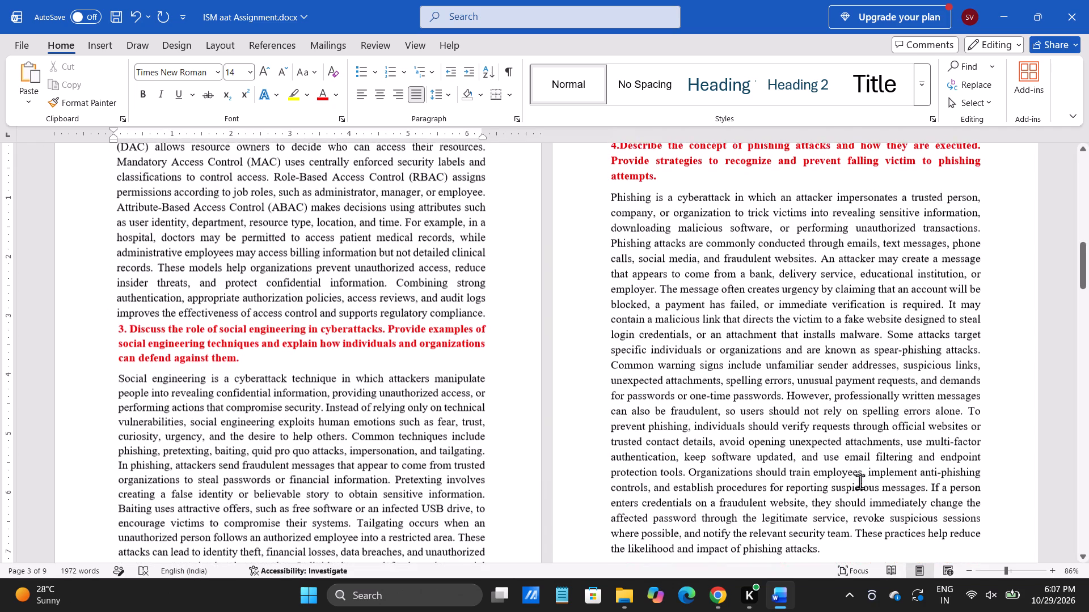
scroll(860, 482, "up", 1)
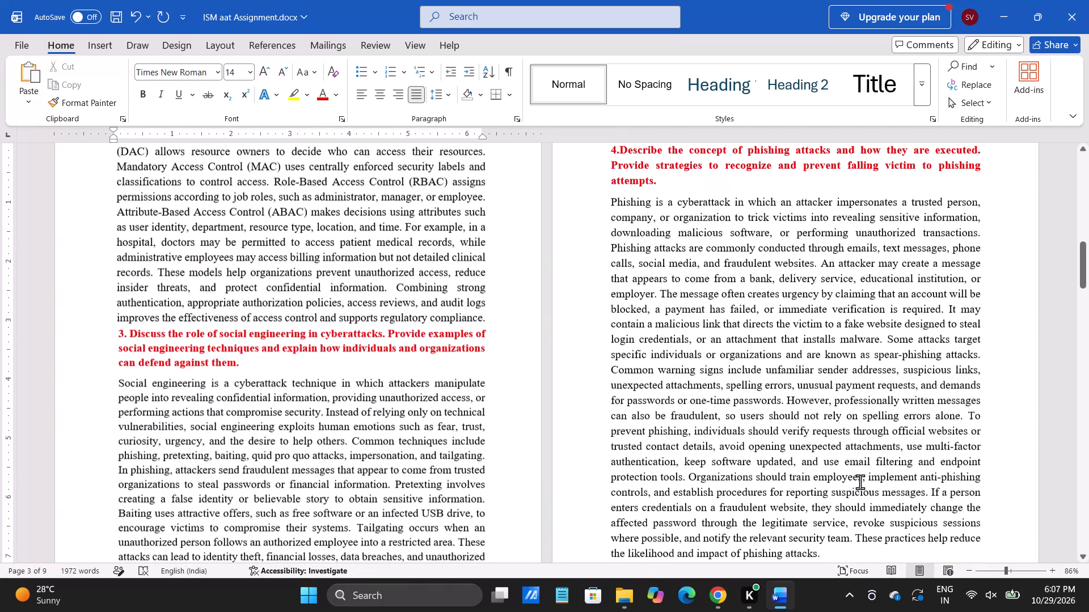
scroll(860, 482, "up", 2)
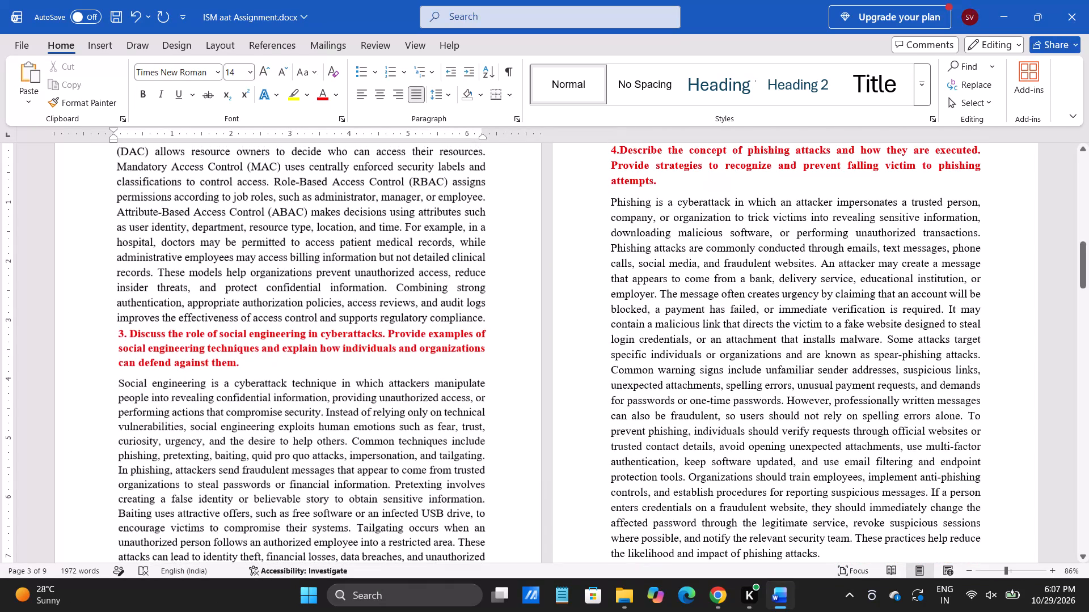
key("Print")
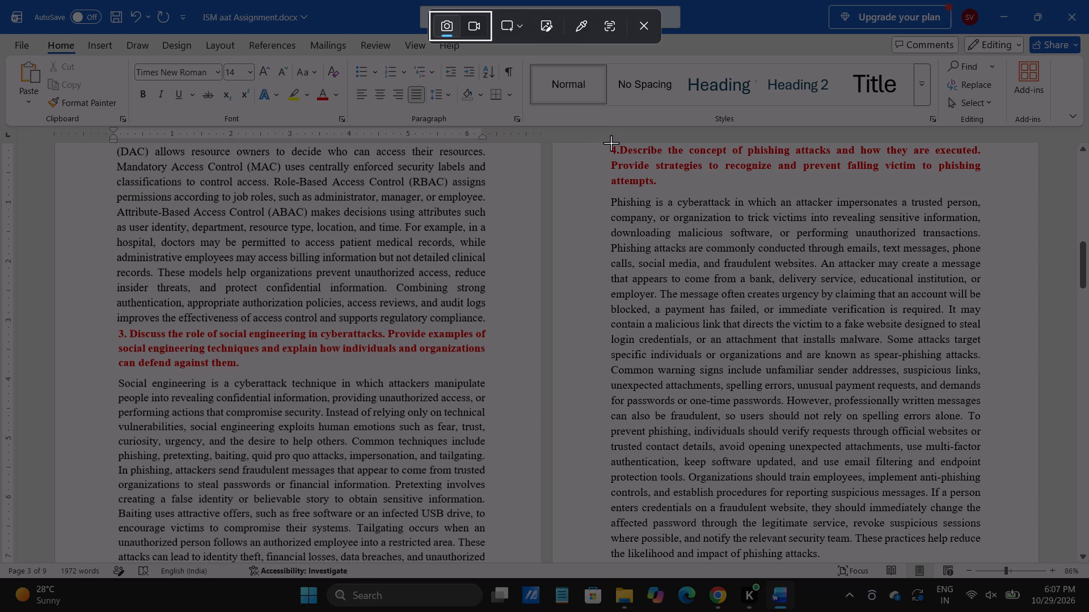
left_click_drag(611, 143, 944, 548)
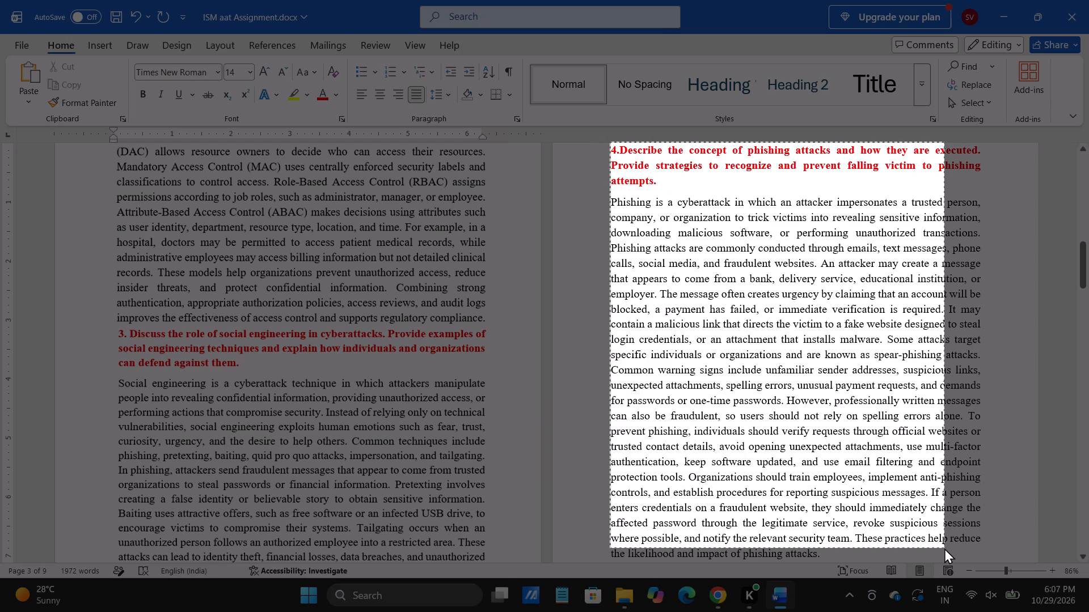
left_click_drag(944, 548, 986, 558)
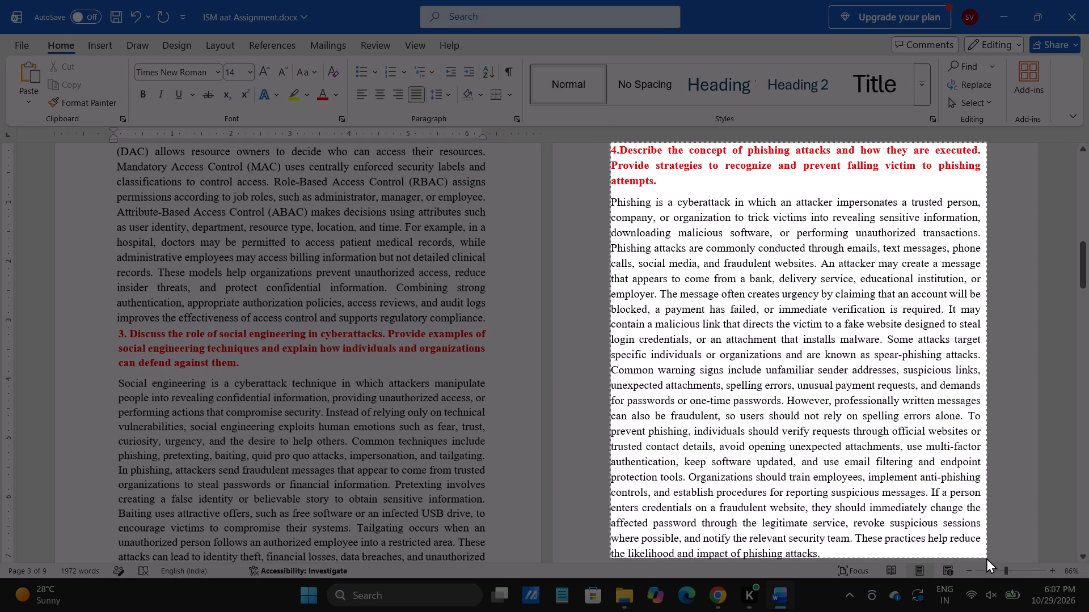
left_click_drag(986, 558, 982, 560)
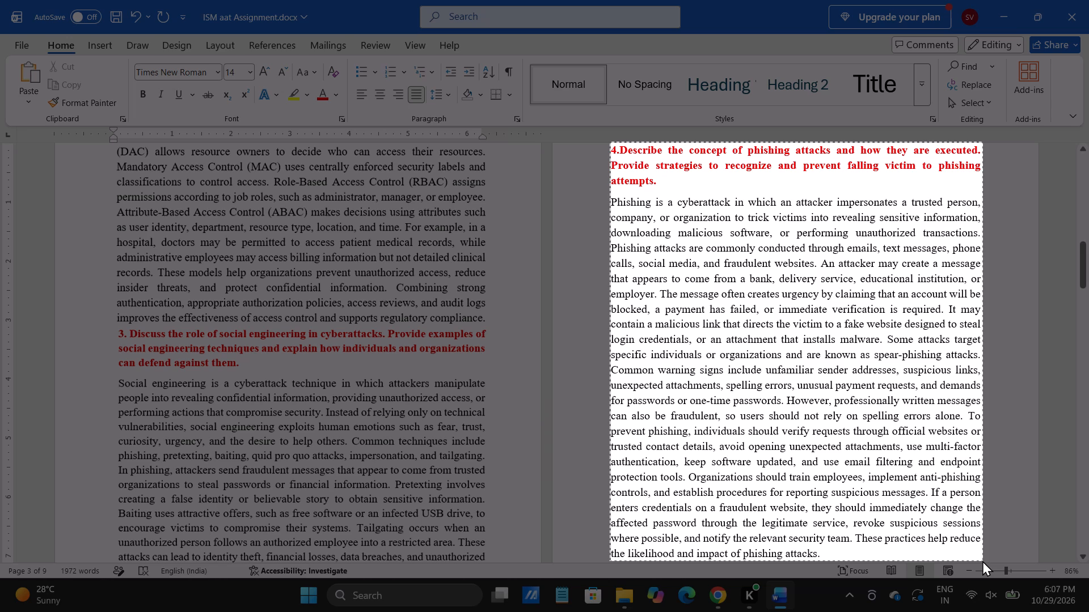
left_click_drag(982, 560, 985, 564)
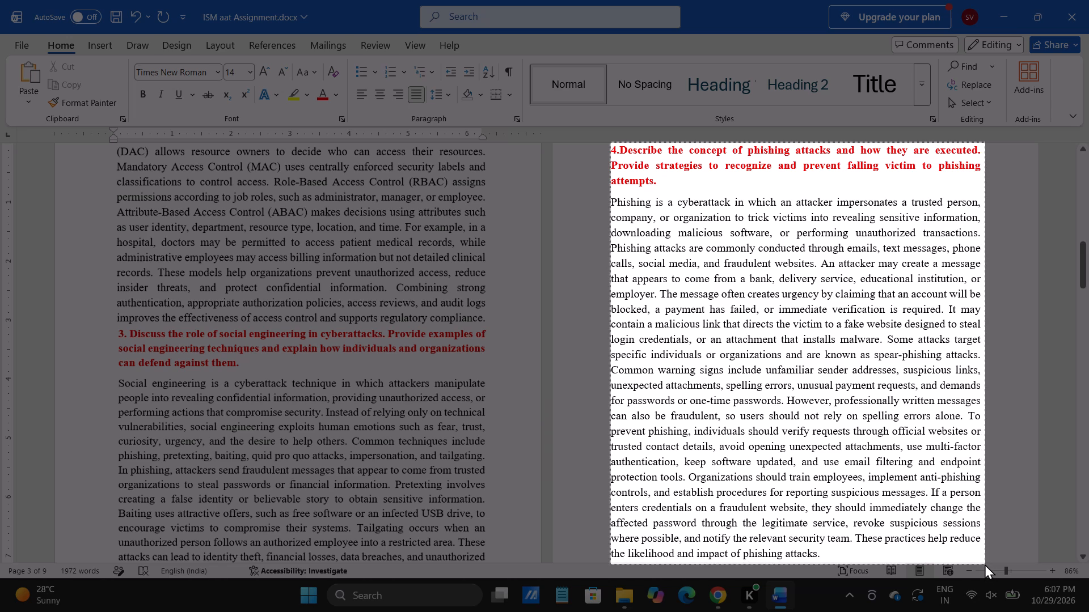
left_click_drag(985, 564, 984, 562)
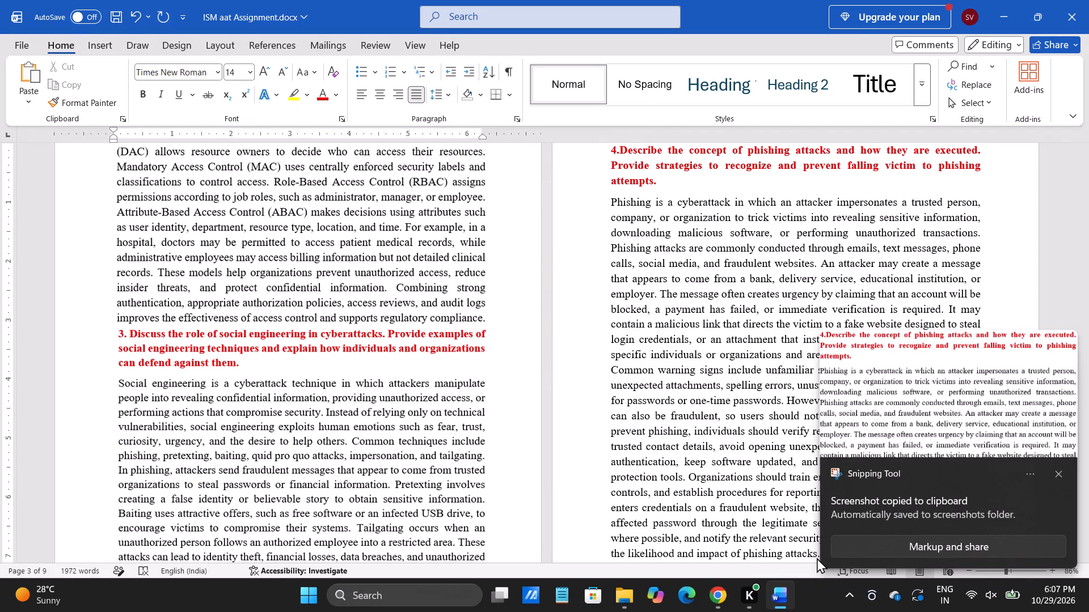
left_click(1059, 475)
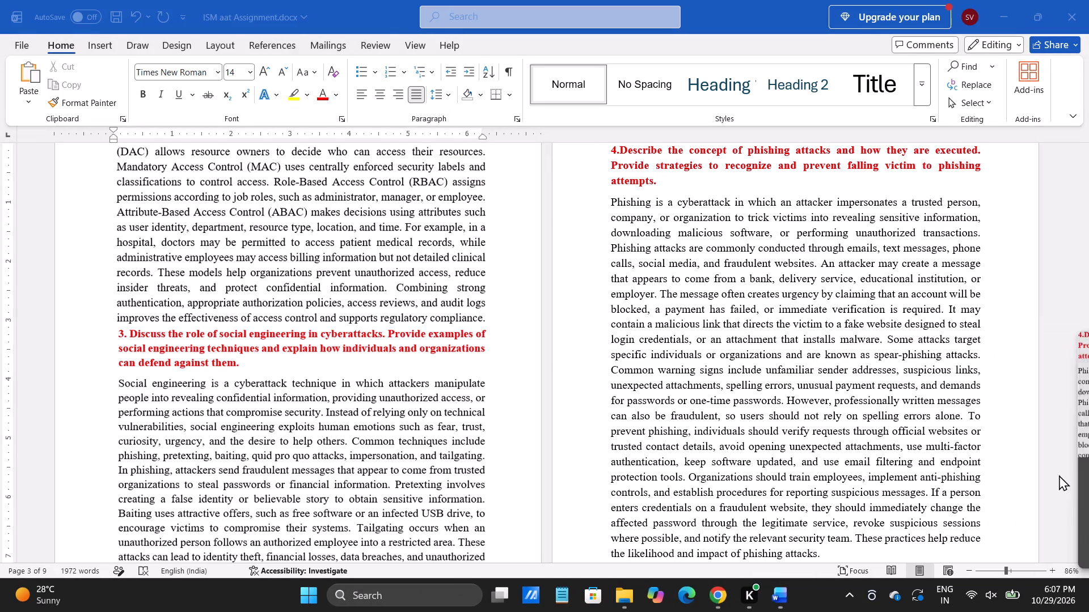
Replace the question 4 heading and answer text on page 4 with the captured picture.
left_click_drag(826, 556, 623, 212)
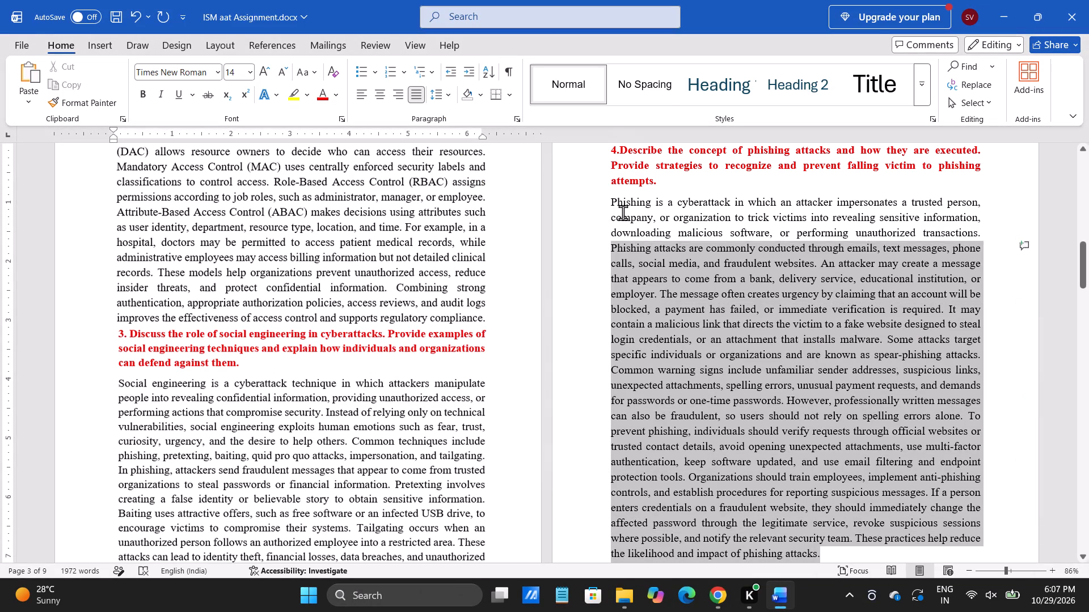
left_click_drag(623, 212, 611, 154)
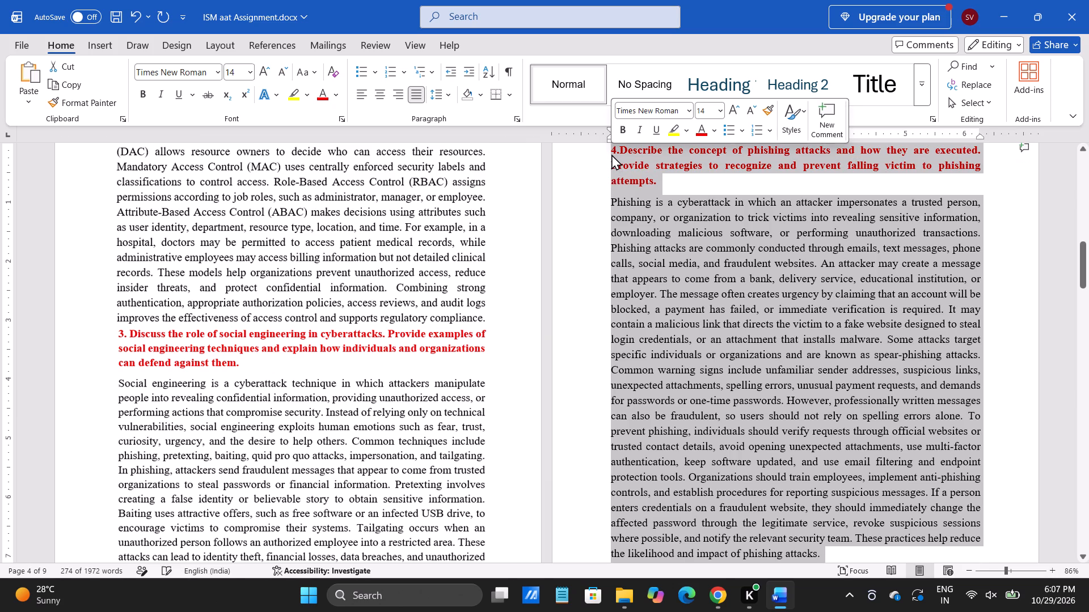
key("BackSpace")
key("ctrl+v")
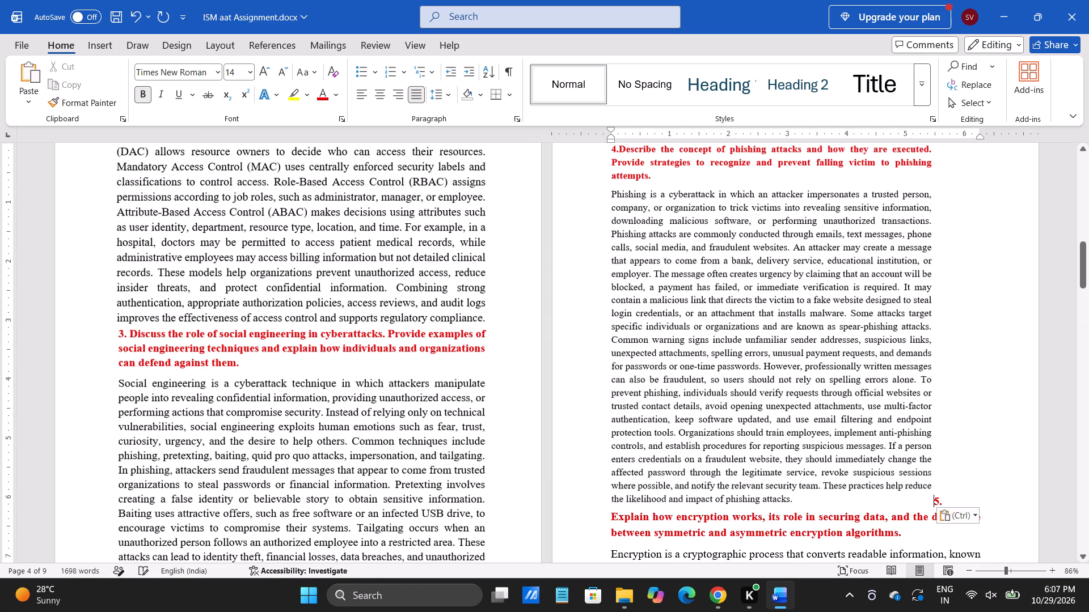
Stretch the question 4 picture to slightly beyond the right text margin and increase its height so its text is about body-text size.
left_click(758, 312)
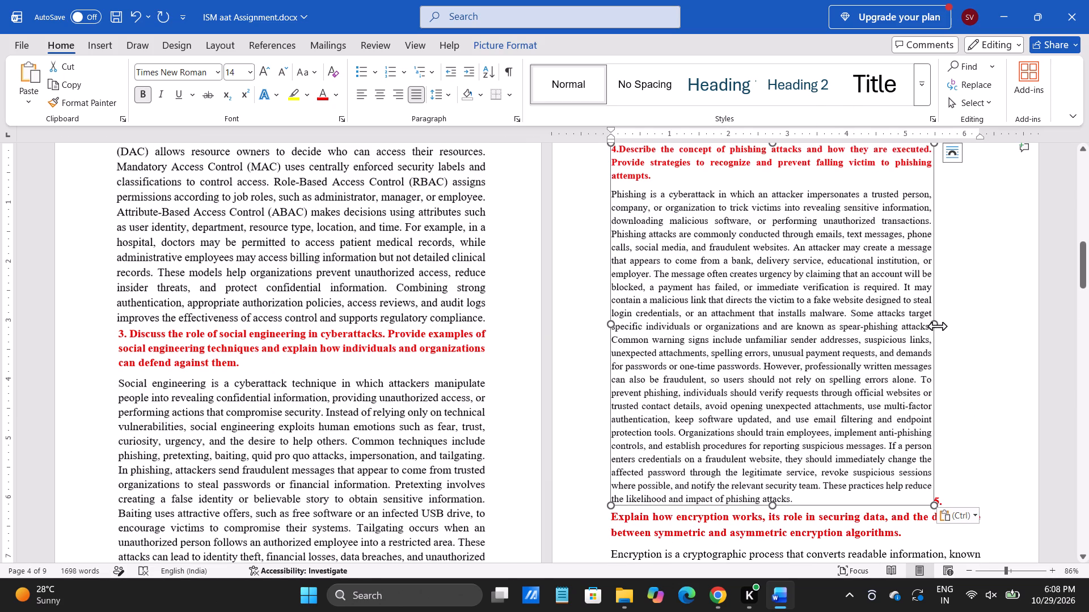
left_click_drag(936, 326, 976, 326)
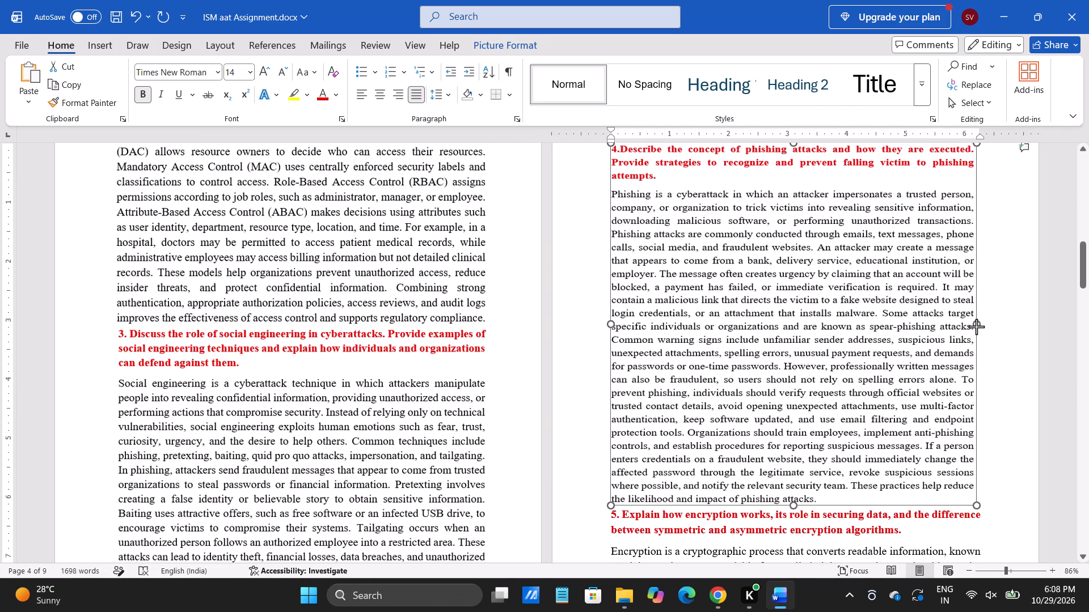
left_click_drag(976, 326, 986, 321)
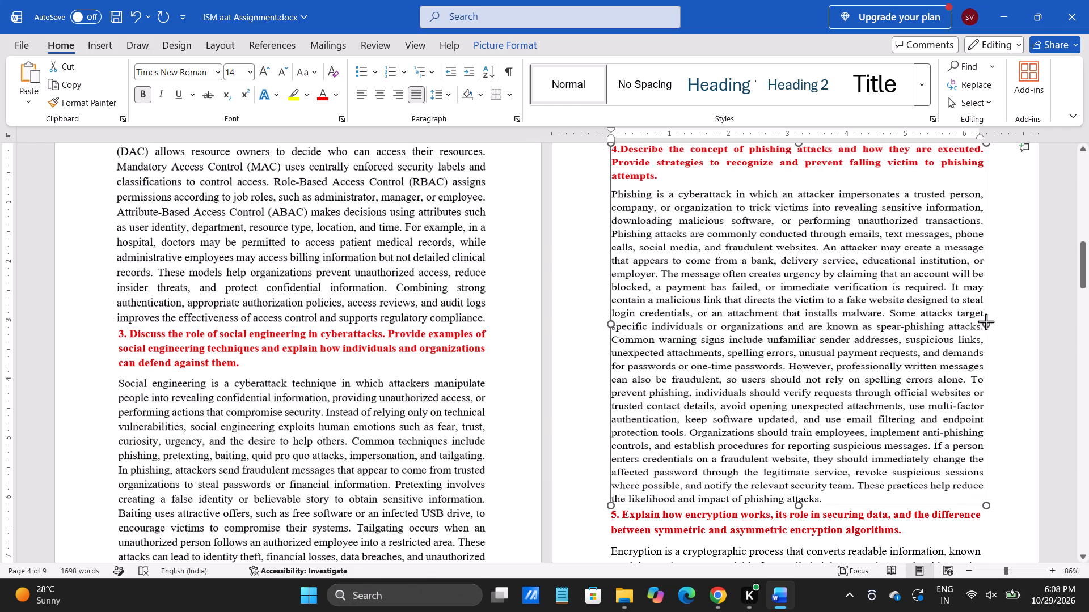
left_click_drag(986, 321, 989, 321)
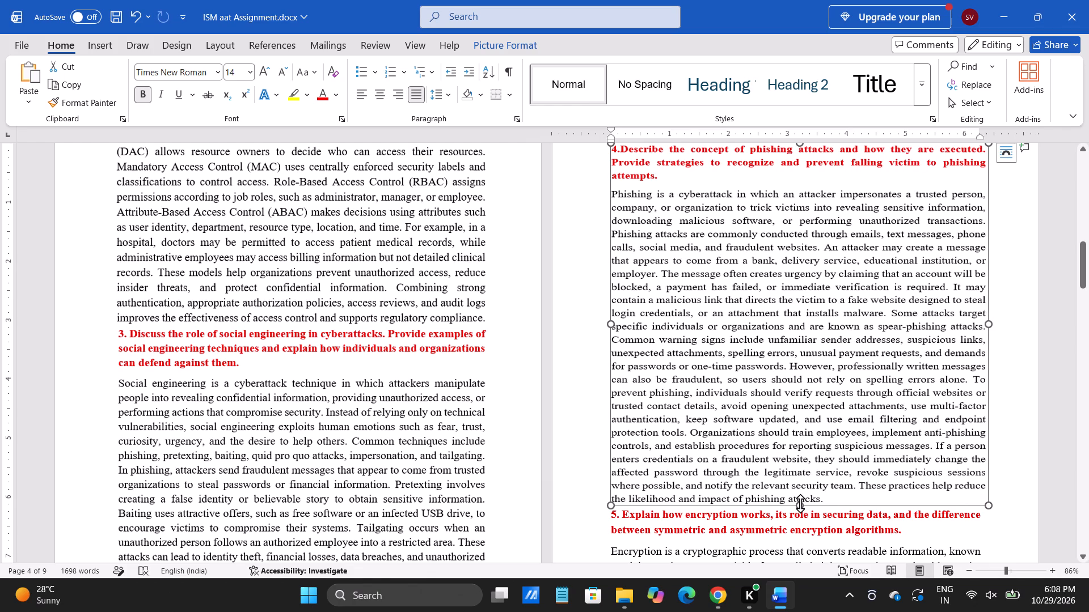
left_click_drag(800, 503, 804, 559)
scroll(741, 439, "up", 1)
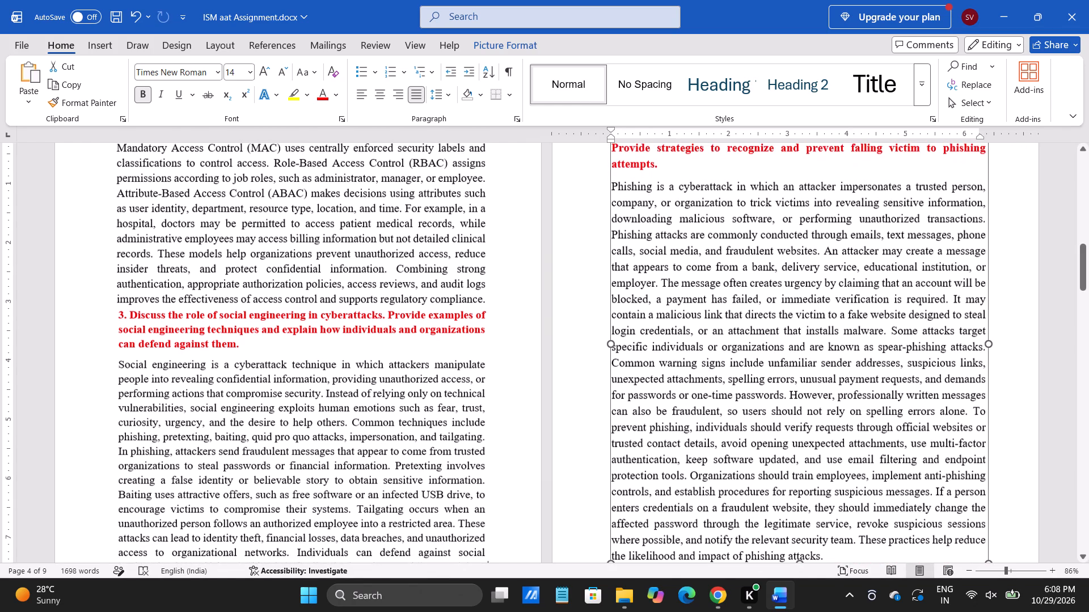
scroll(741, 439, "up", 1)
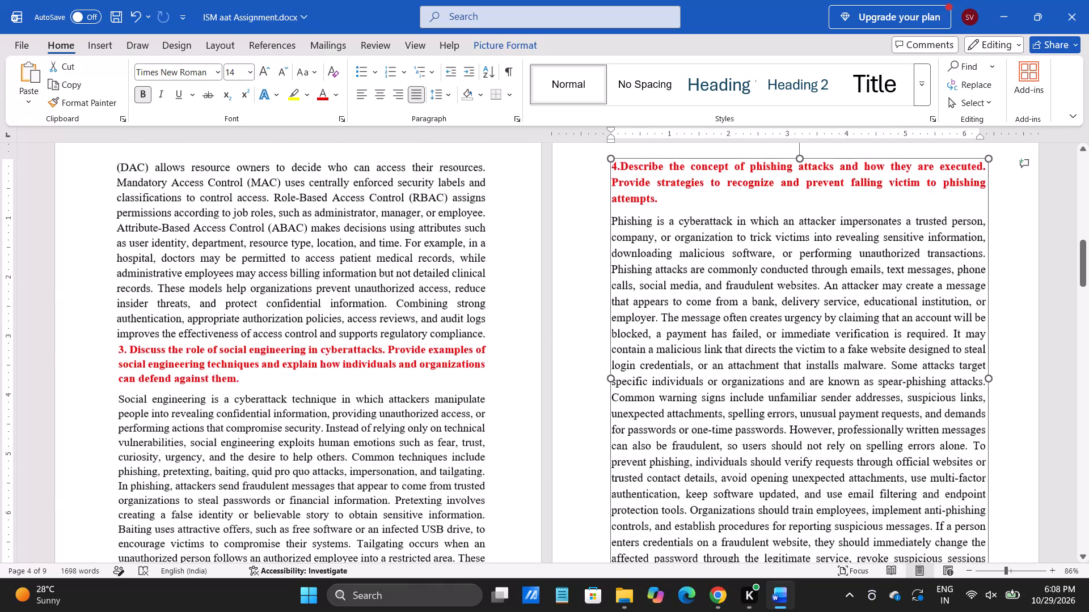
Capture a screen snip of the question 5 heading and the part of its encryption answer on page 4.
scroll(741, 439, "down", 3)
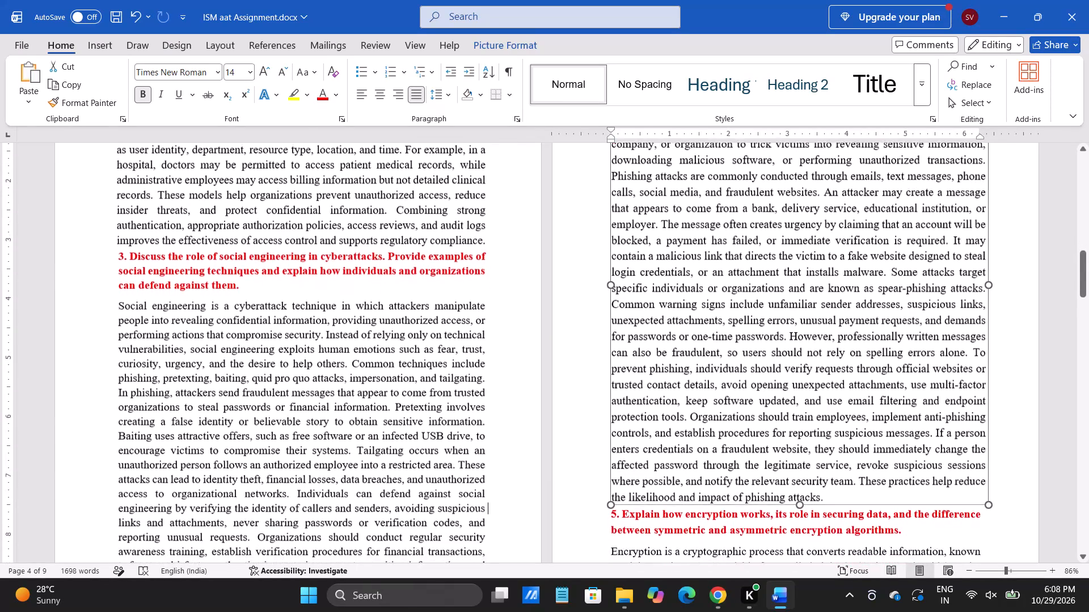
scroll(741, 439, "down", 2)
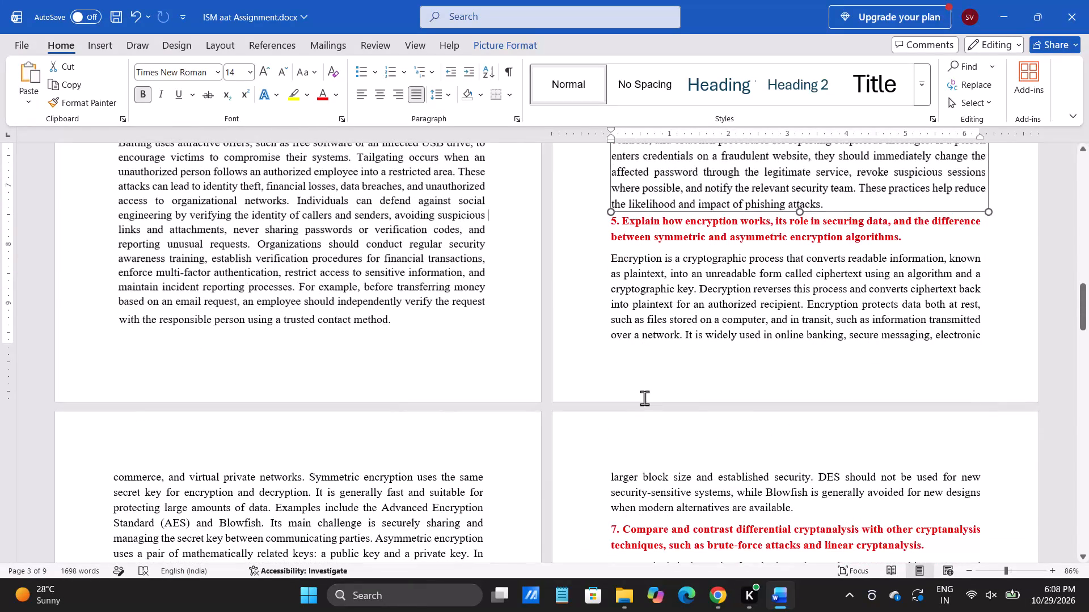
left_click(644, 398)
left_click(356, 254)
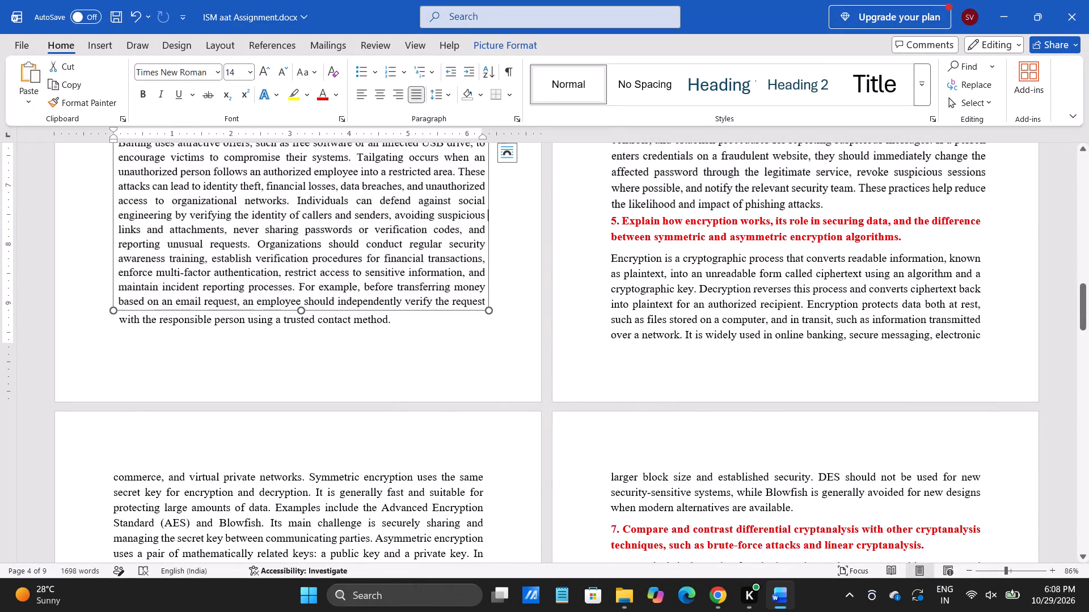
key("Print")
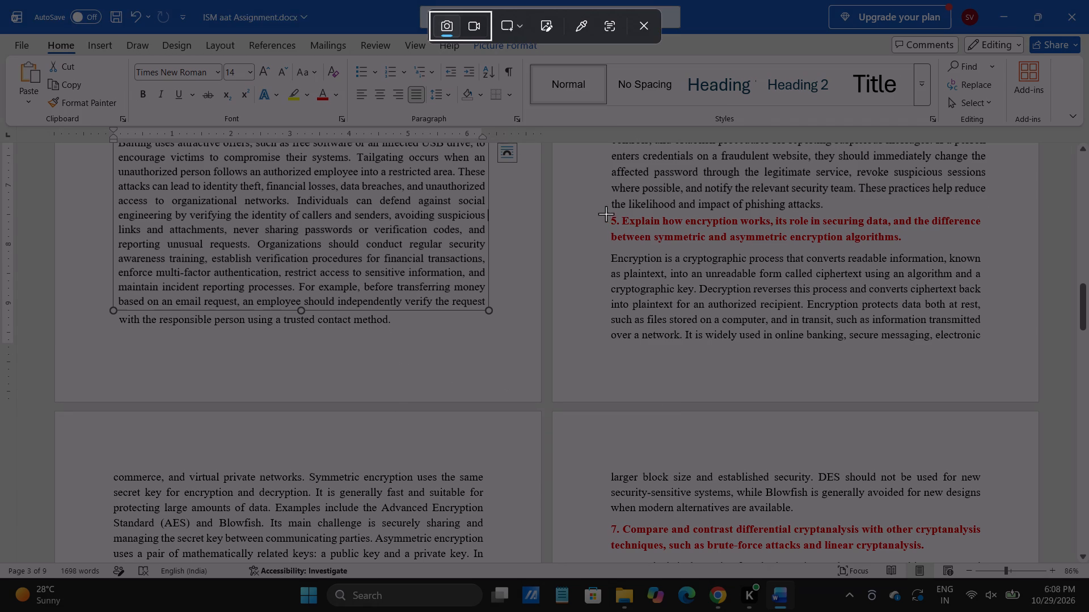
left_click_drag(608, 212, 958, 343)
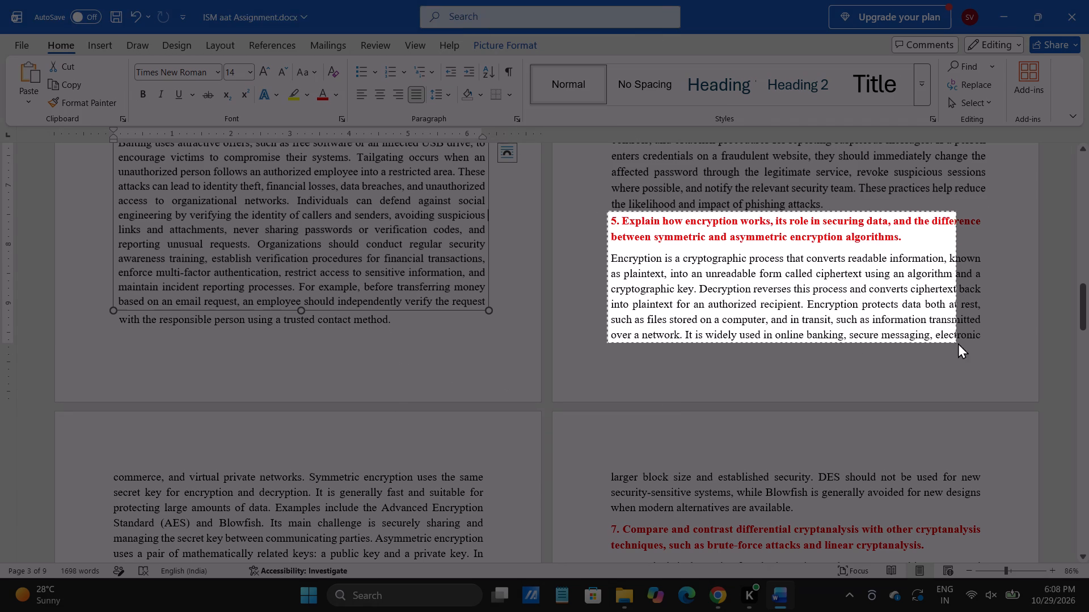
left_click_drag(958, 343, 984, 350)
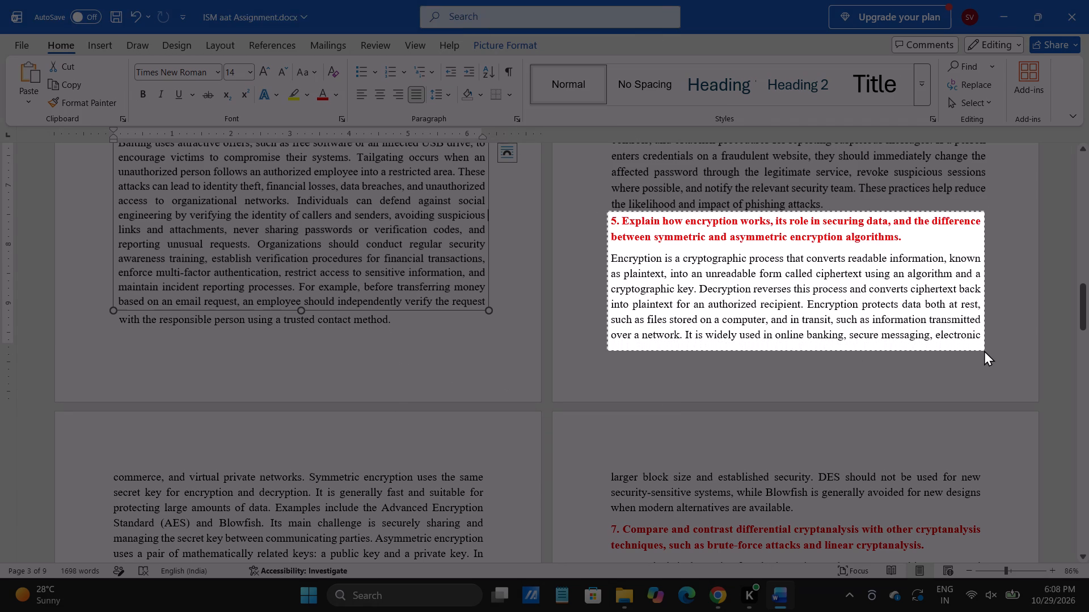
left_click_drag(984, 350, 982, 349)
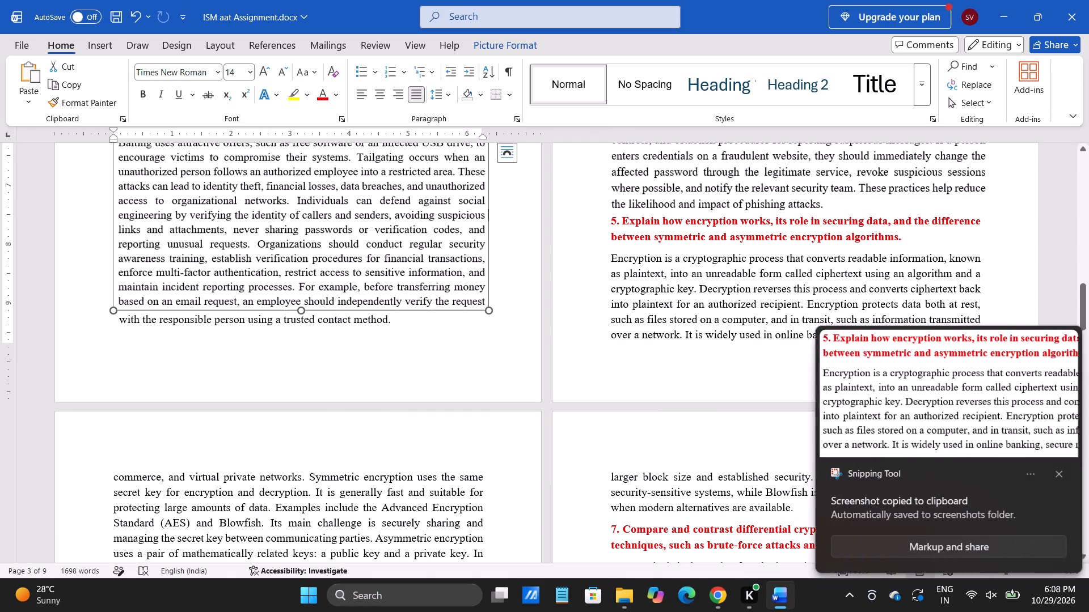
Replace the question 5 heading and the part of its encryption answer on page 4 with the captured picture.
left_click_drag(613, 224, 820, 338)
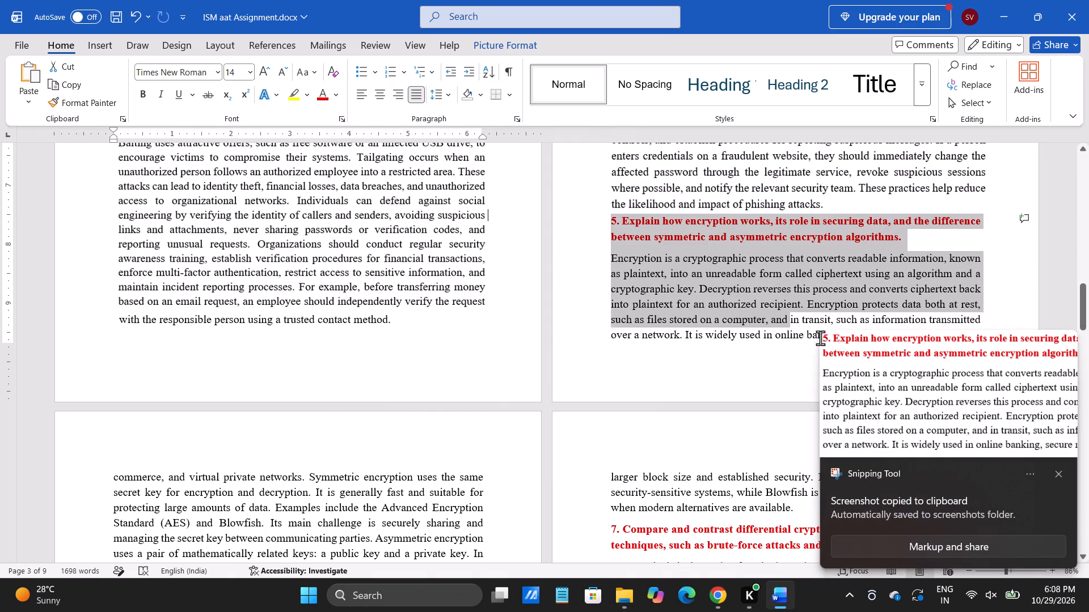
left_click_drag(820, 338, 990, 335)
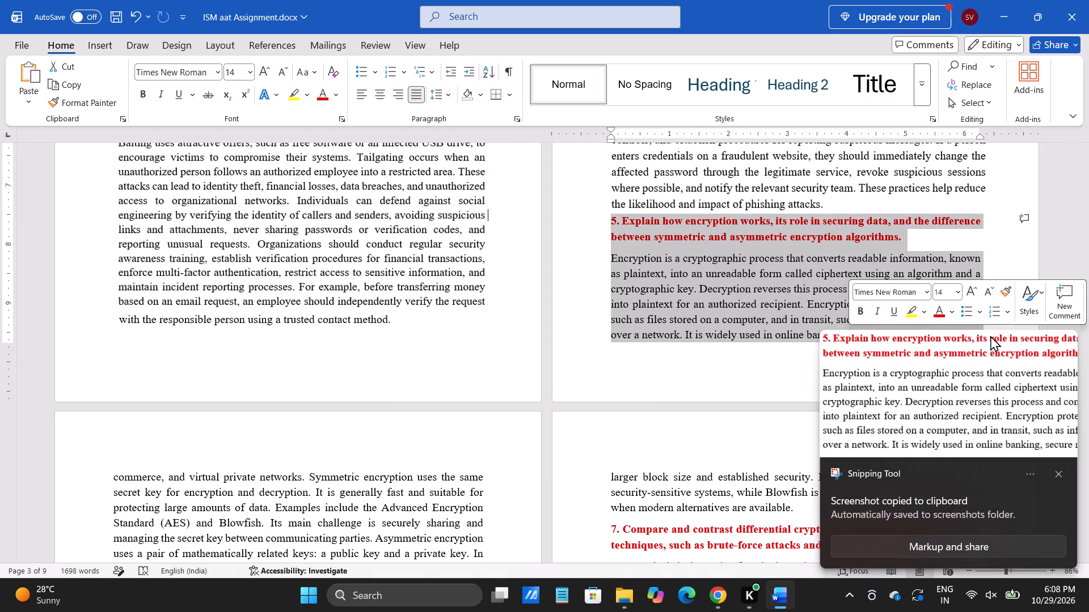
key("BackSpace")
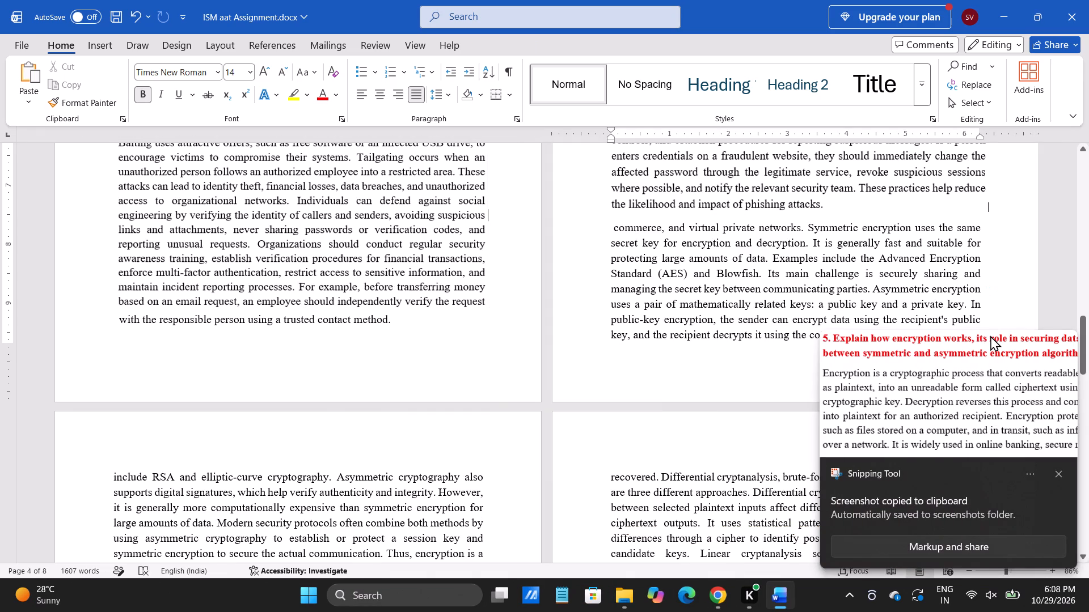
key("ctrl+z")
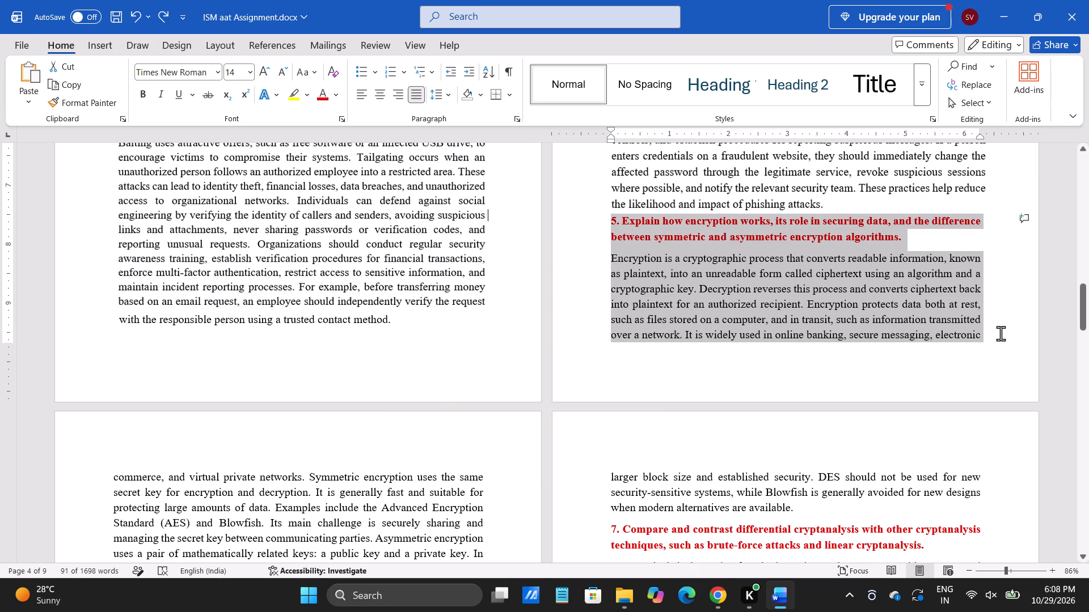
key("BackSpace")
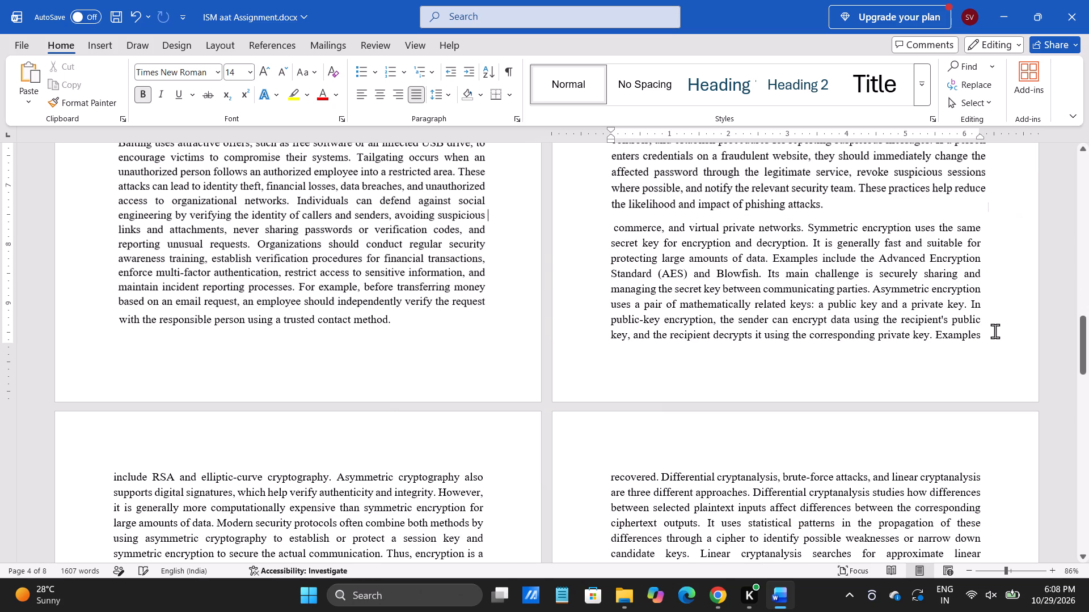
key("ctrl+v")
Stretch the question 5 picture slightly beyond the right text margin and increase its height to about body-text size, keeping it on page 4.
left_click(865, 271)
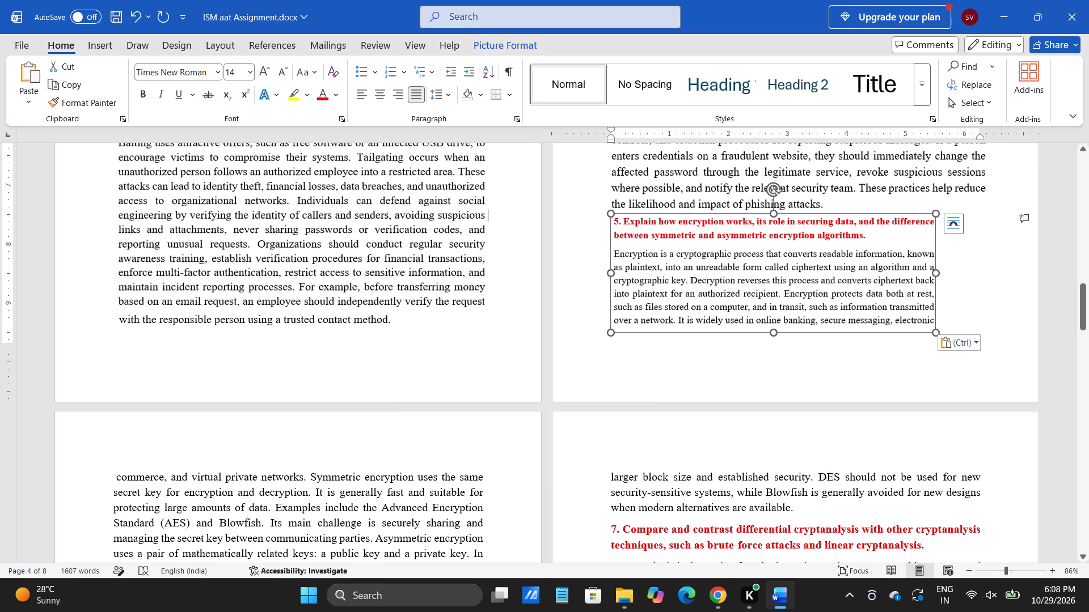
left_click_drag(938, 273, 988, 273)
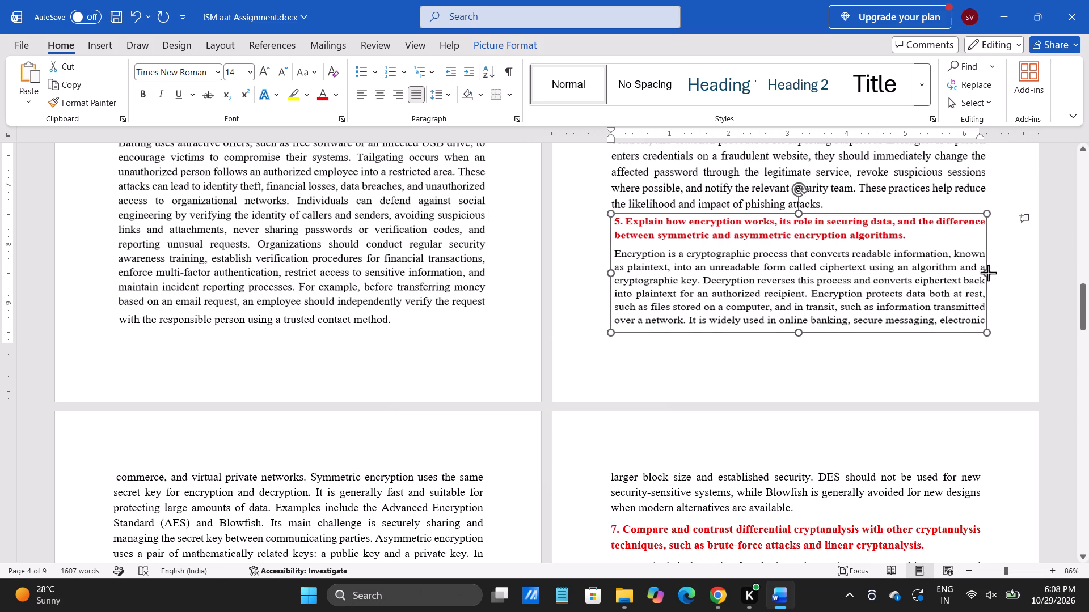
left_click_drag(988, 273, 990, 273)
left_click_drag(800, 332, 803, 342)
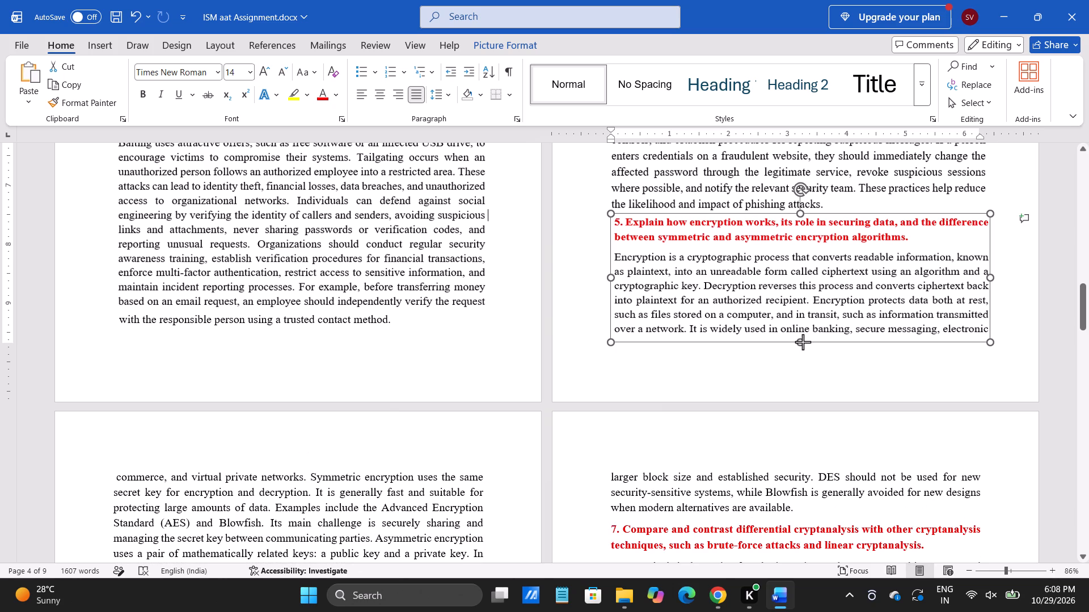
left_click_drag(803, 342, 803, 342)
scroll(744, 297, "up", 1)
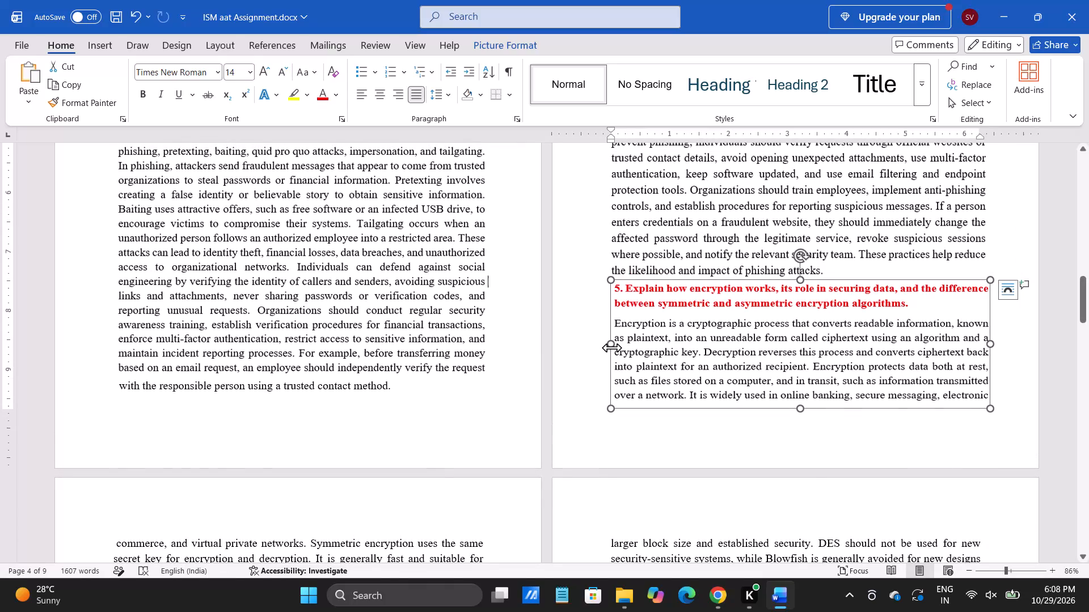
left_click(611, 347)
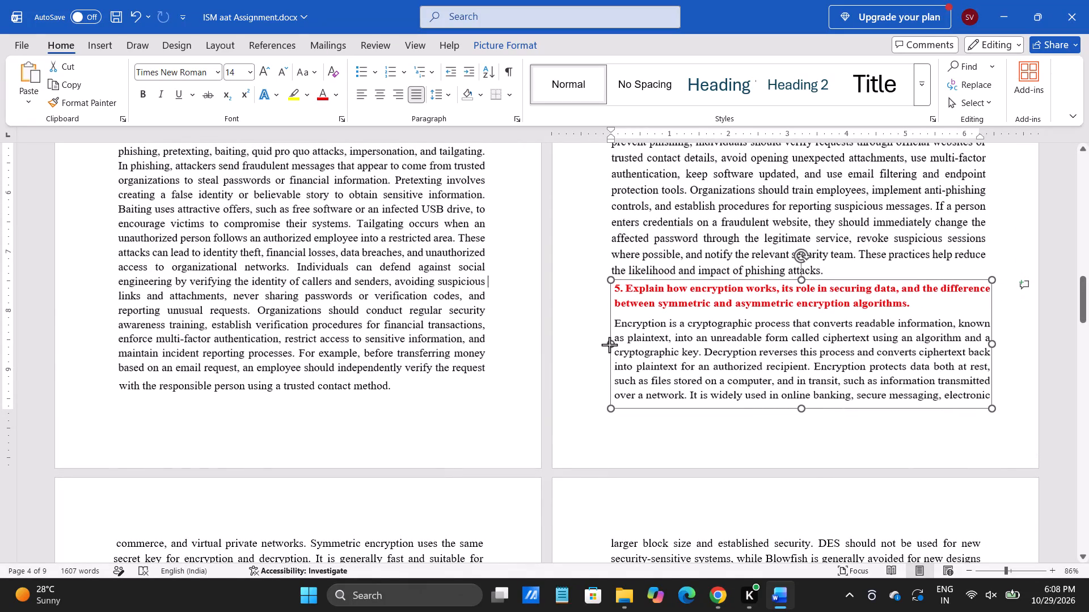
left_click(799, 277)
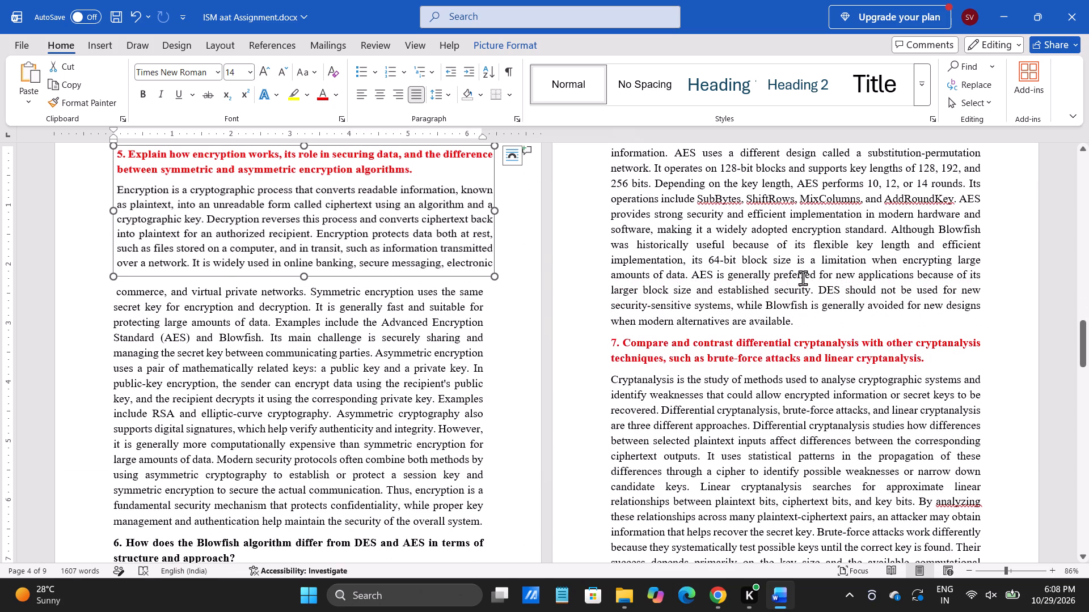
key("ctrl+z")
left_click(885, 424)
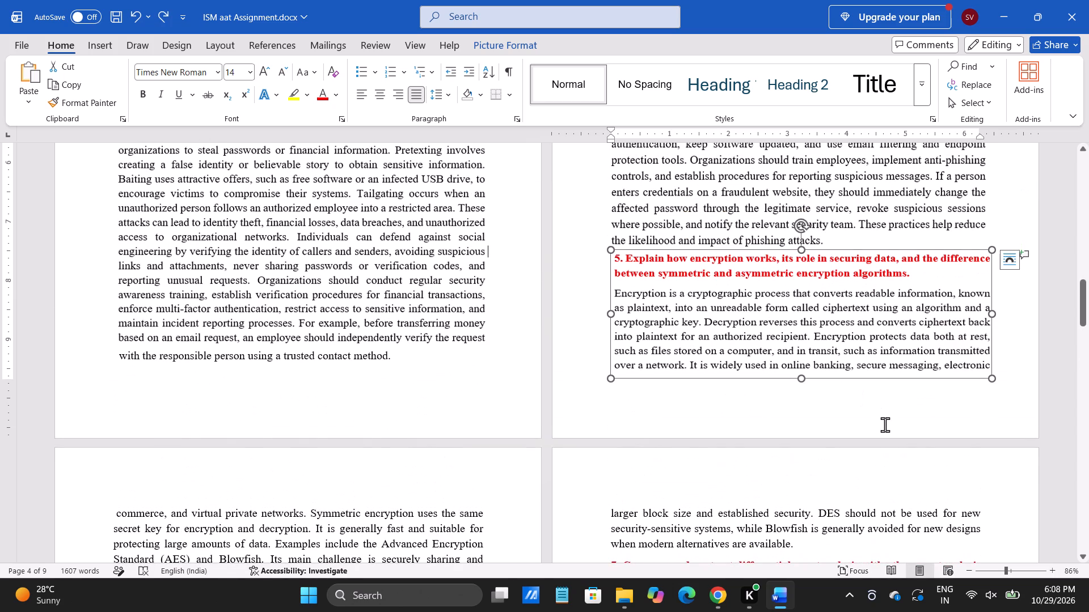
Colour the question 6 heading about the Blowfish algorithm on page 5 red.
scroll(611, 361, "up", 1)
scroll(611, 361, "down", 1)
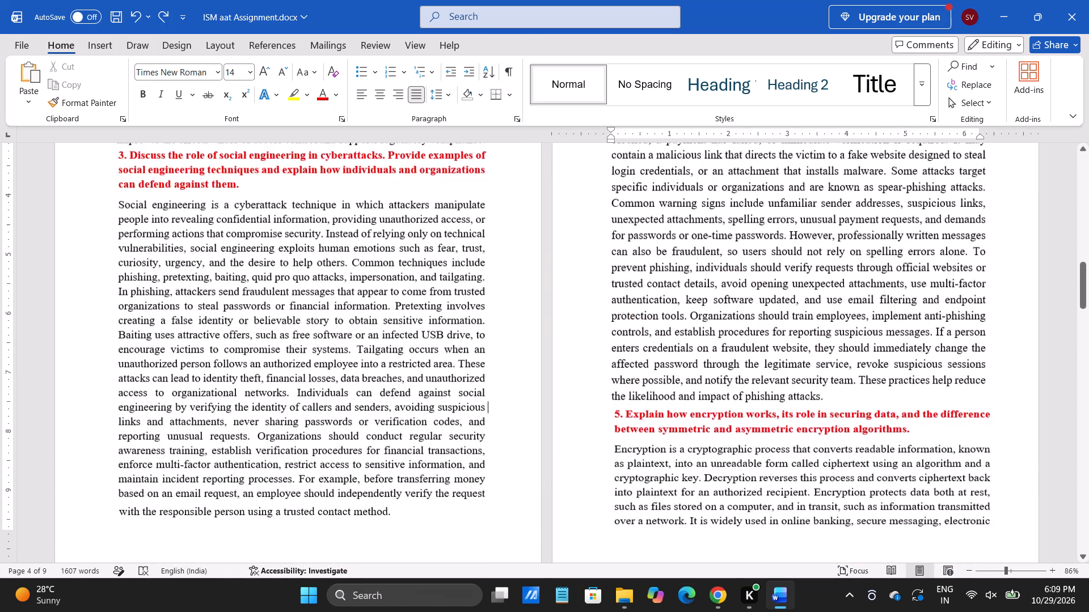
scroll(611, 361, "down", 3)
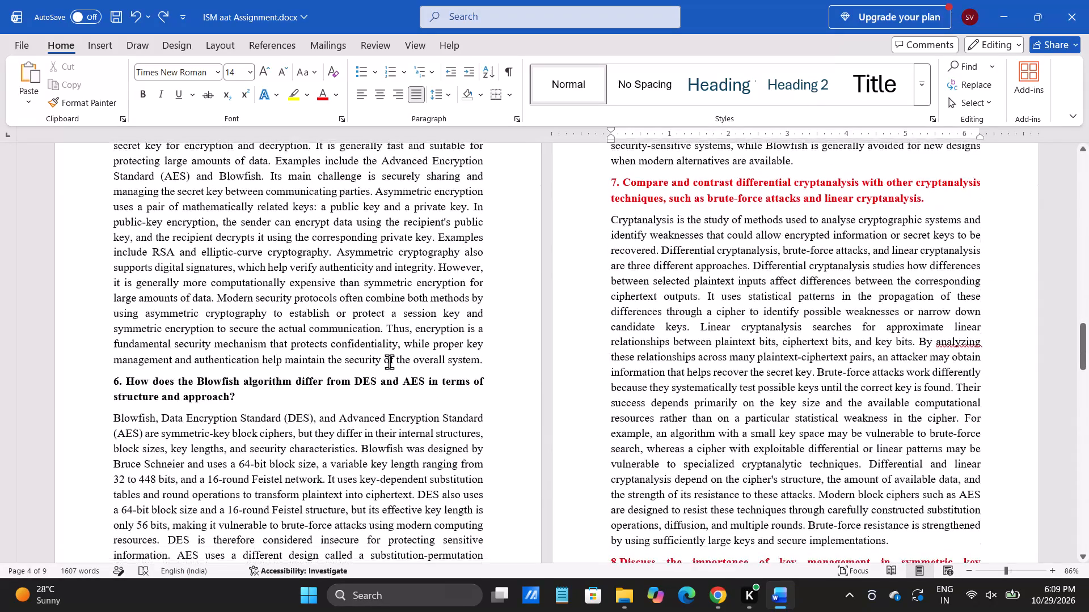
left_click_drag(104, 375, 105, 375)
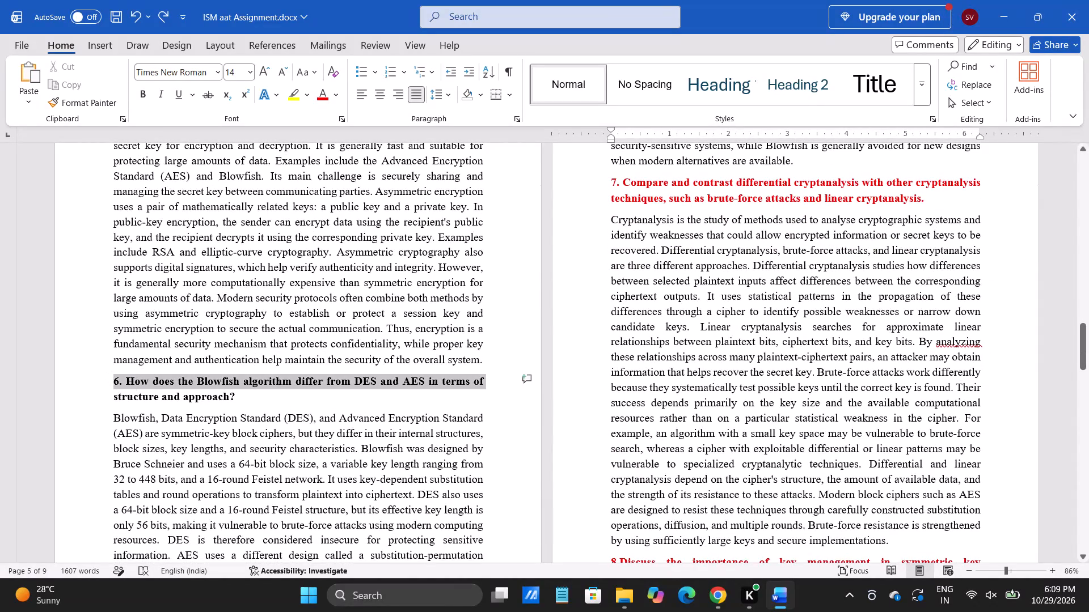
left_click_drag(105, 375, 248, 393)
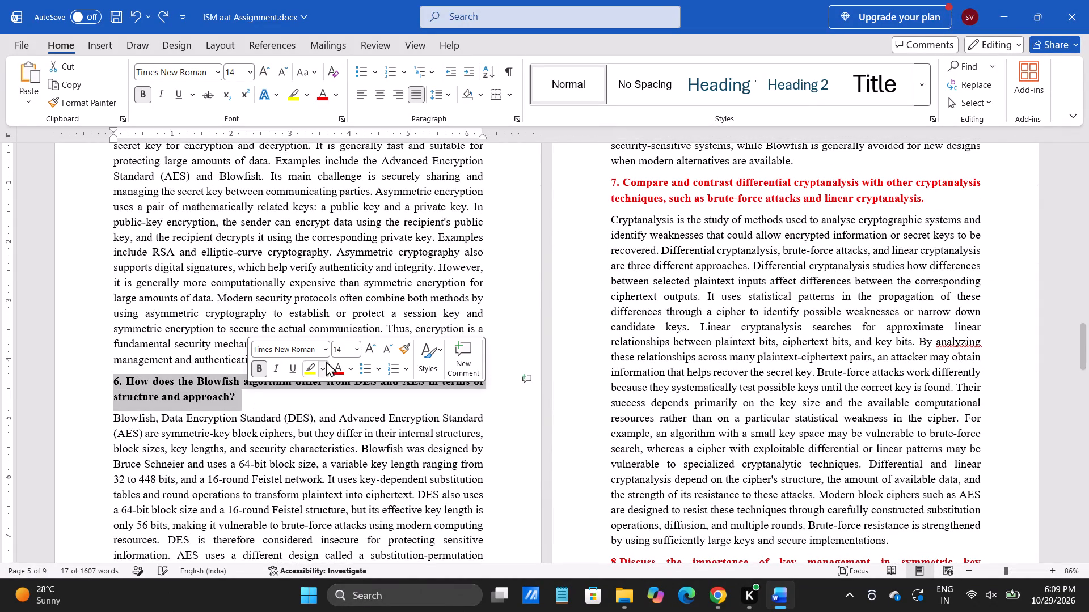
left_click(334, 368)
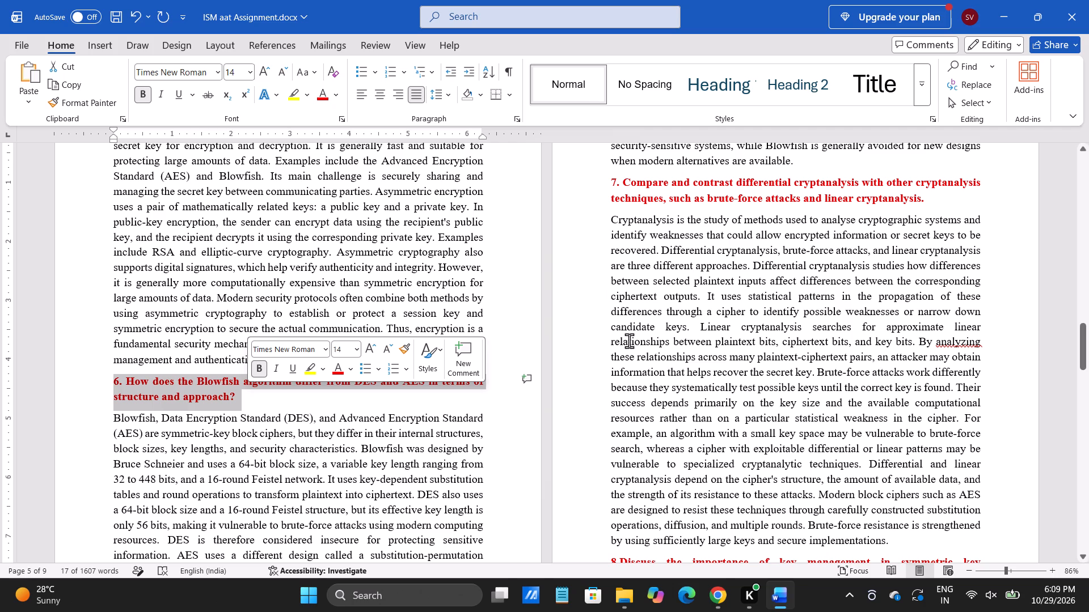
left_click(651, 355)
Ignore all spelling flags on SubBytes, ShiftRows, MixColumns and AddRoundKey in the question 6 answer.
scroll(384, 382, "down", 4)
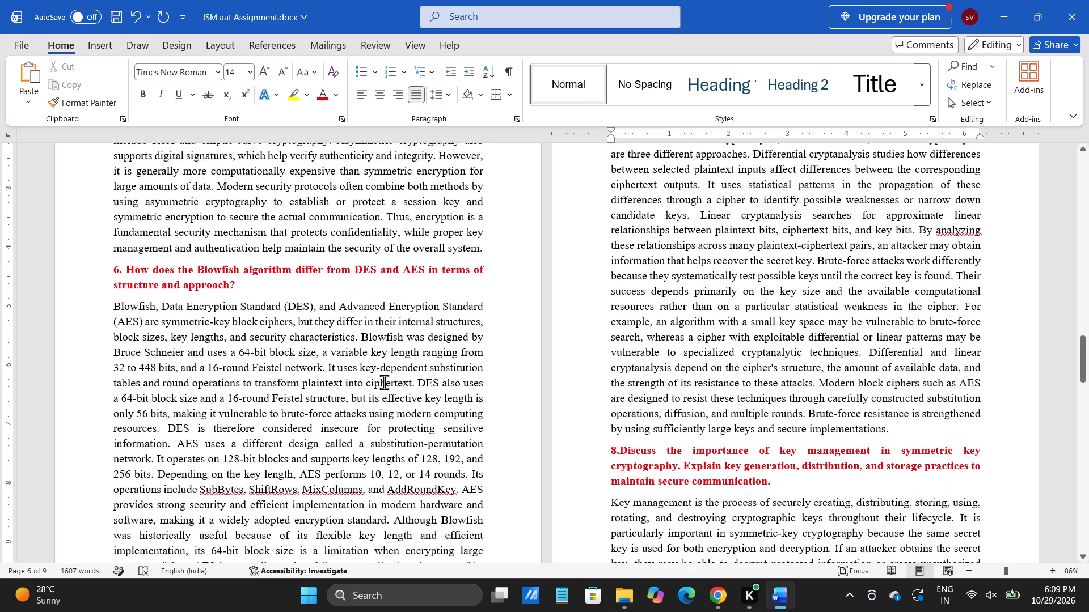
scroll(384, 382, "down", 1)
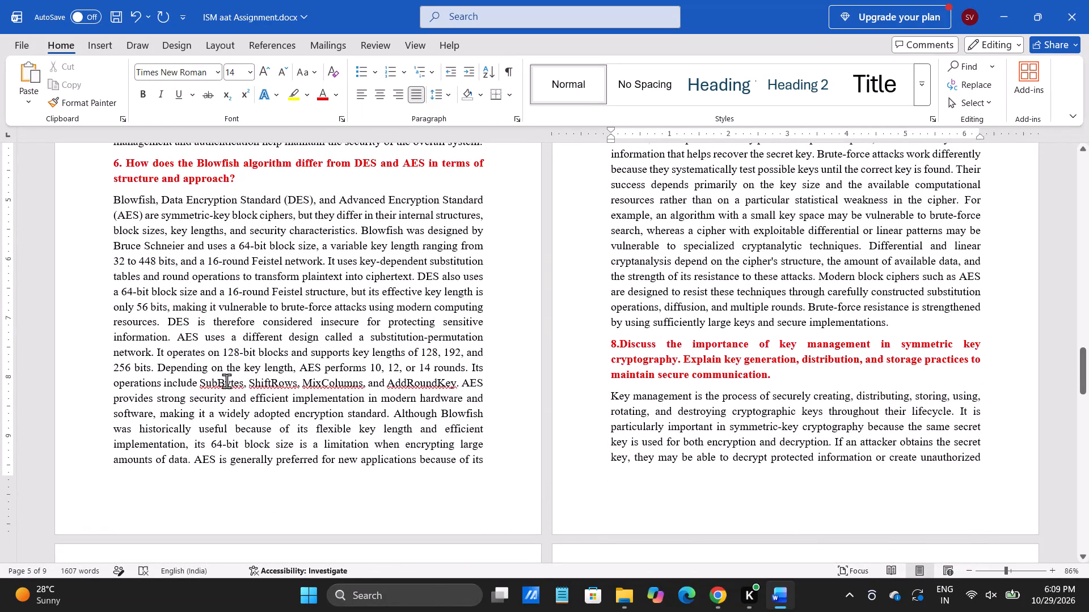
left_click(226, 381)
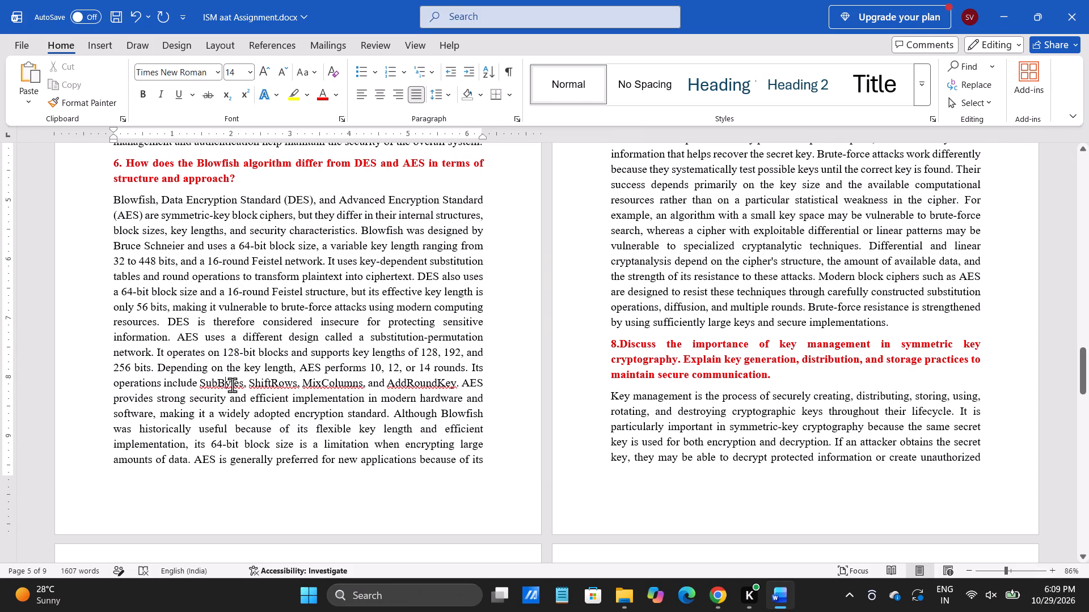
right_click(230, 385)
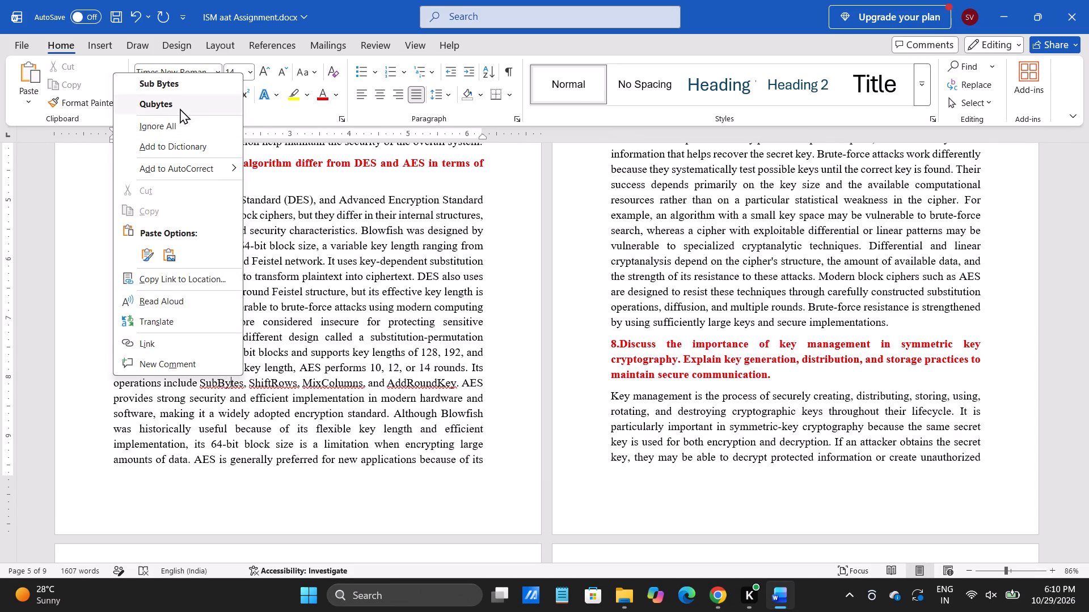
left_click(178, 126)
left_click(278, 390)
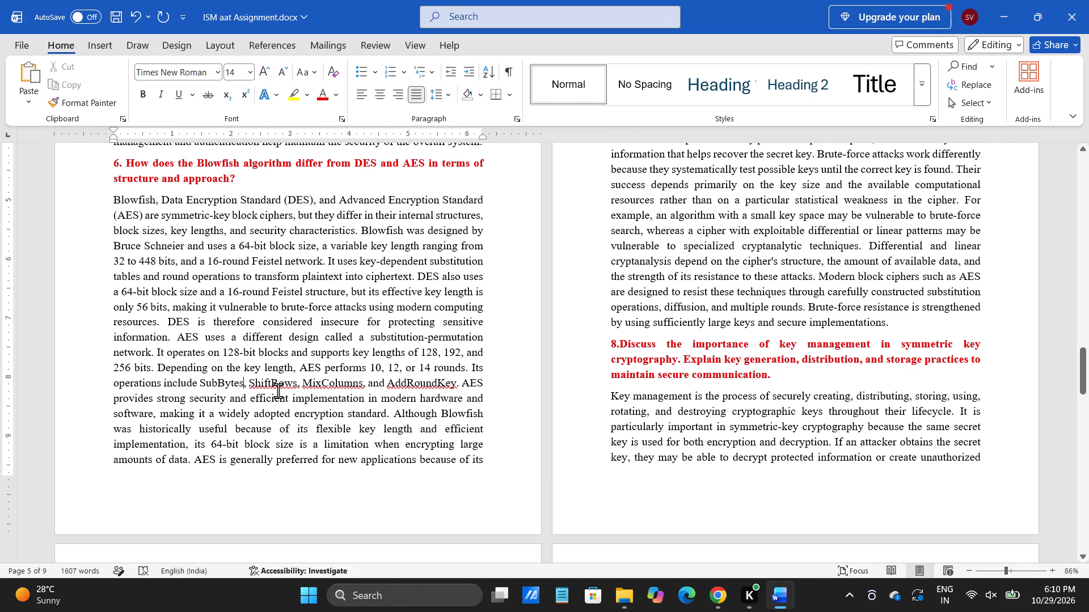
right_click(278, 390)
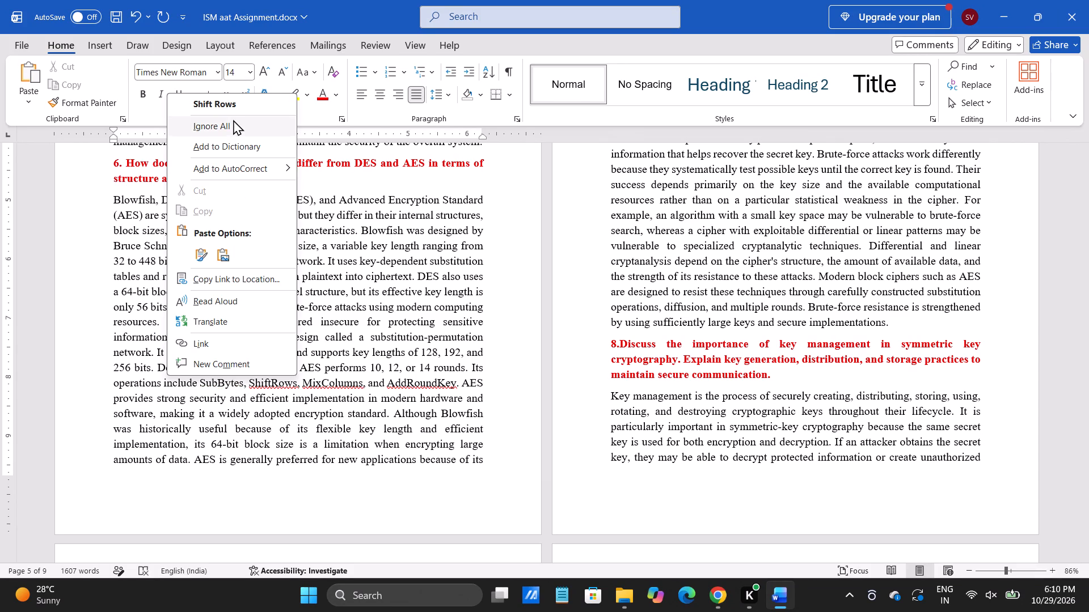
left_click(233, 120)
left_click(337, 390)
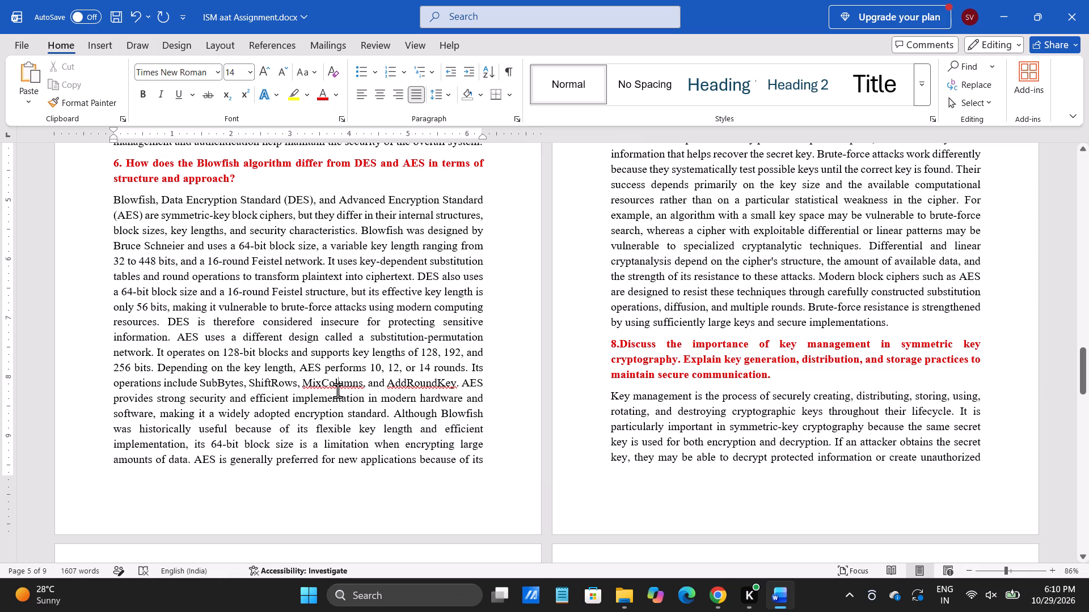
right_click(337, 390)
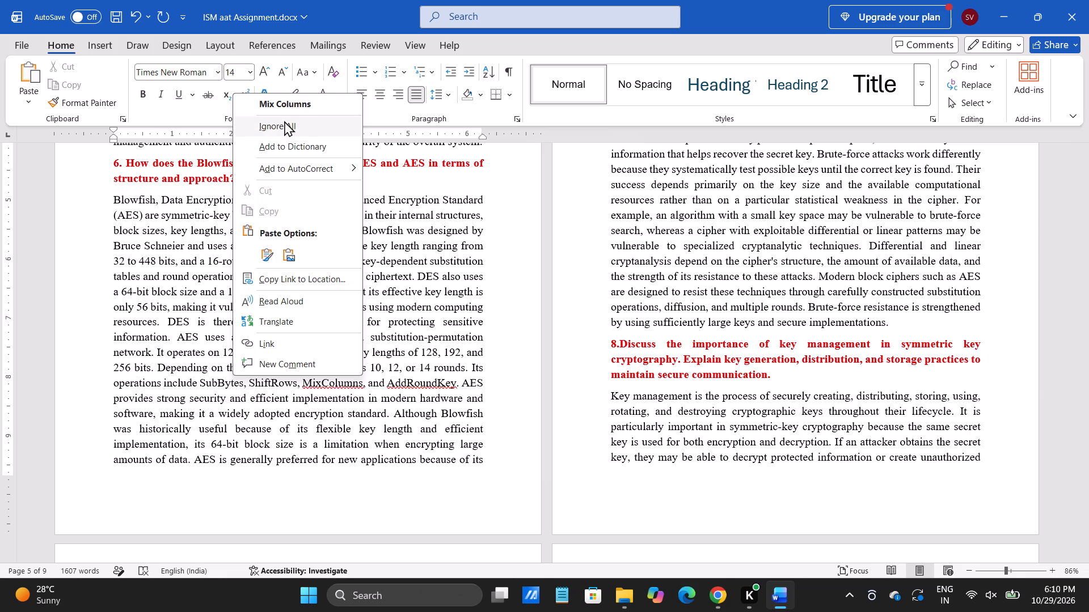
left_click(284, 121)
left_click(442, 387)
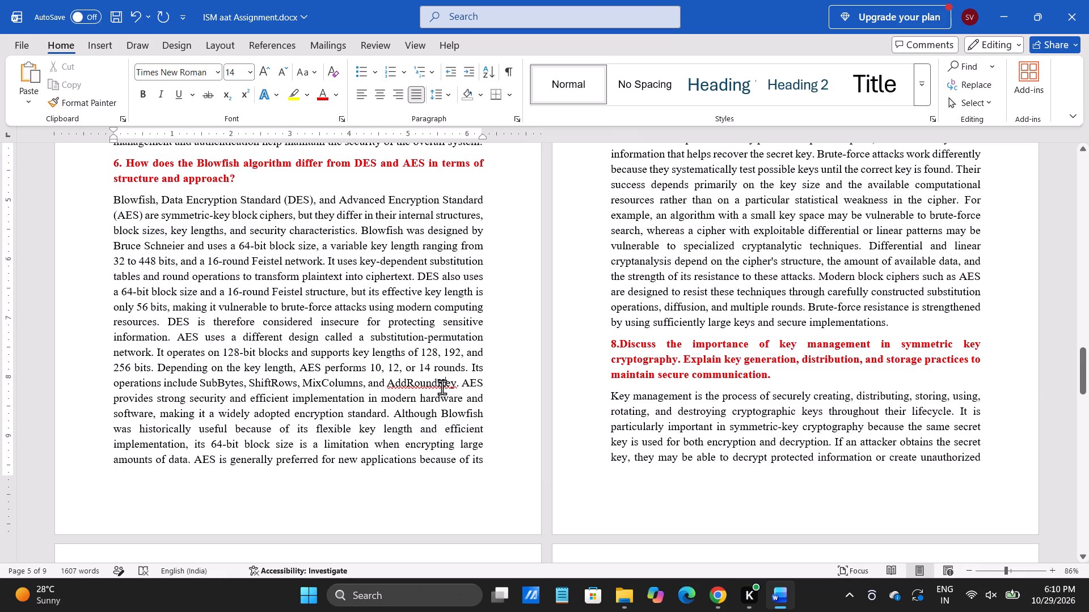
right_click(442, 387)
left_click(387, 122)
Review the headings and answer text for questions 5 to 8 on pages 5 and 6.
scroll(545, 311, "up", 3)
left_click(386, 243)
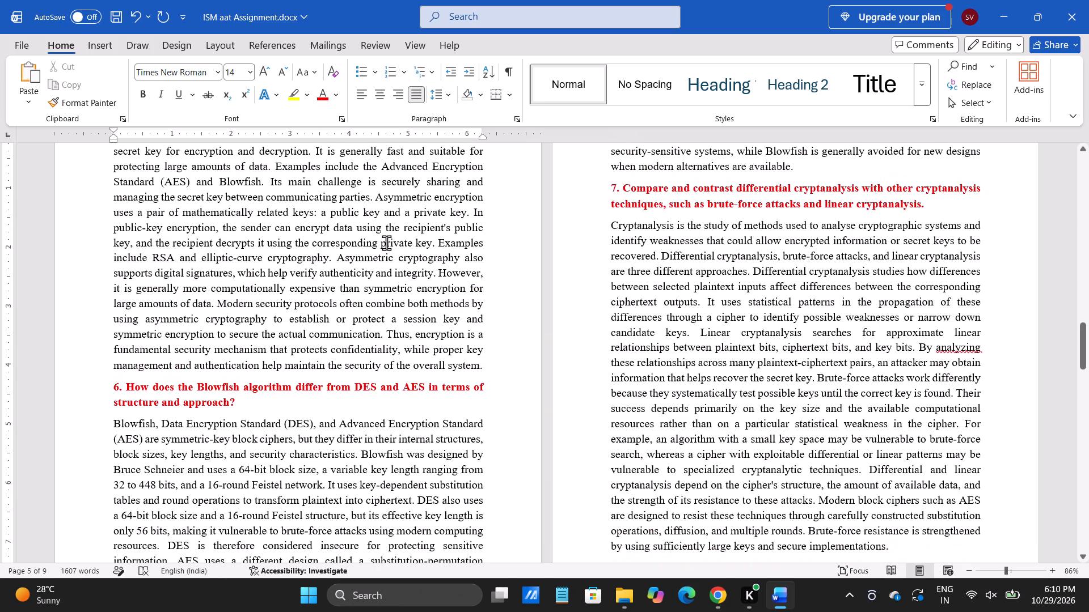
scroll(408, 283, "up", 2)
scroll(408, 283, "down", 1)
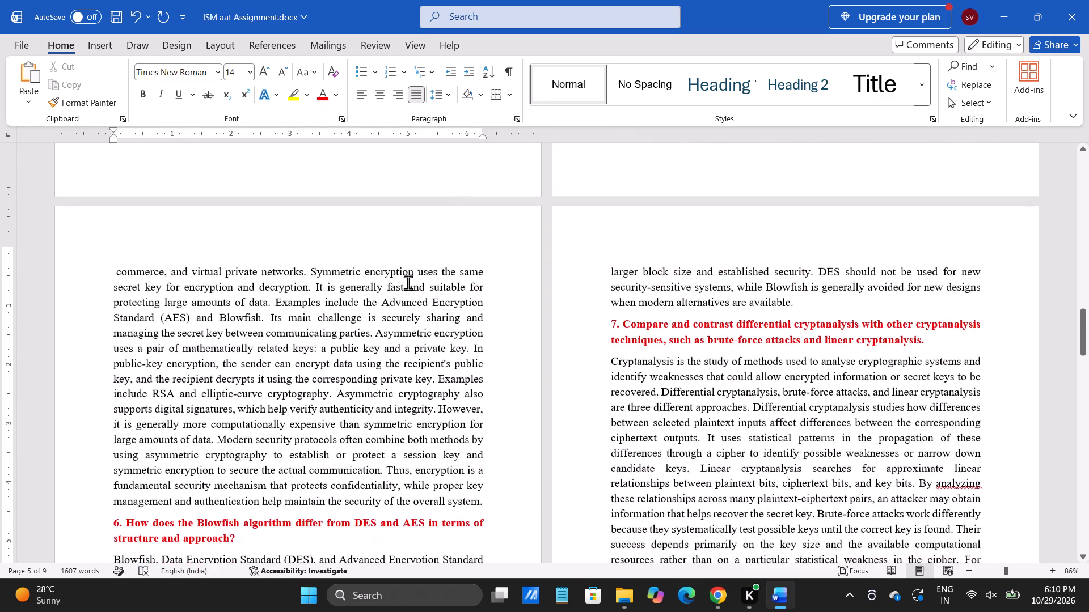
scroll(408, 283, "down", 1)
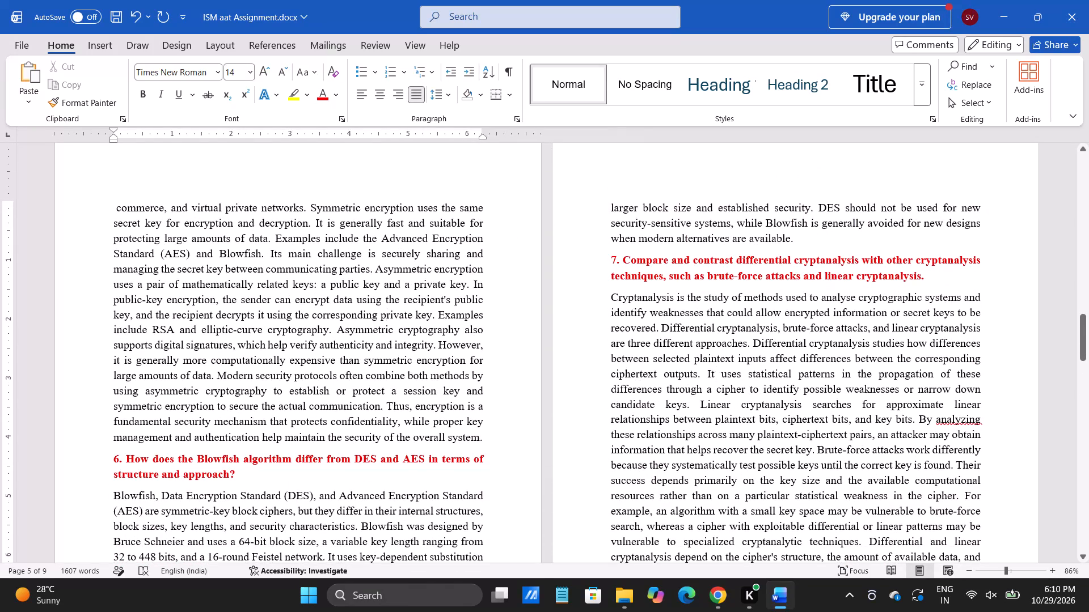
scroll(567, 444, "down", 2)
scroll(567, 444, "up", 1)
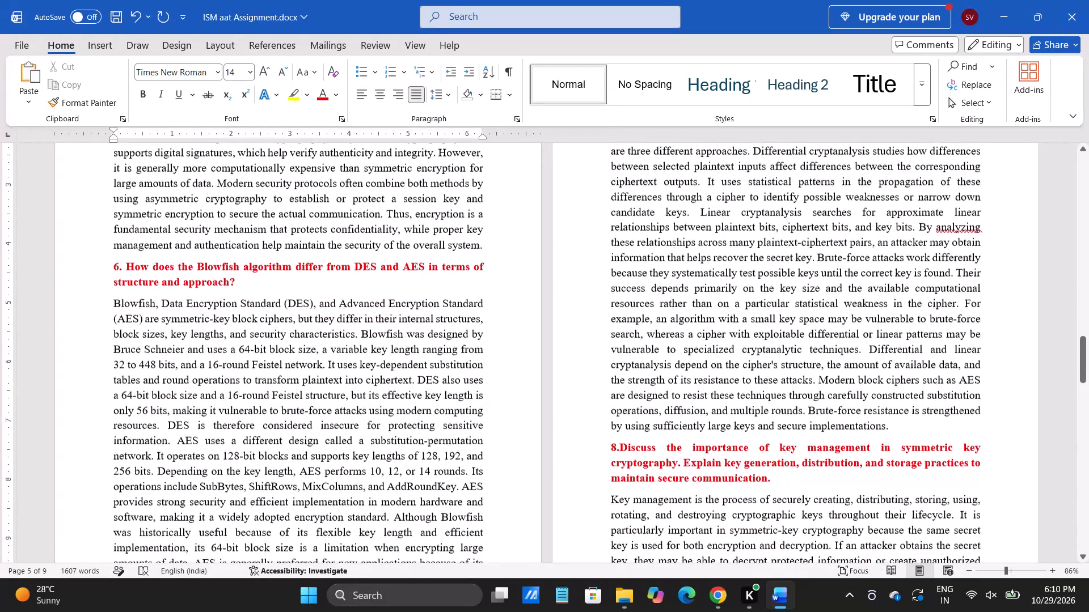
scroll(567, 444, "up", 1)
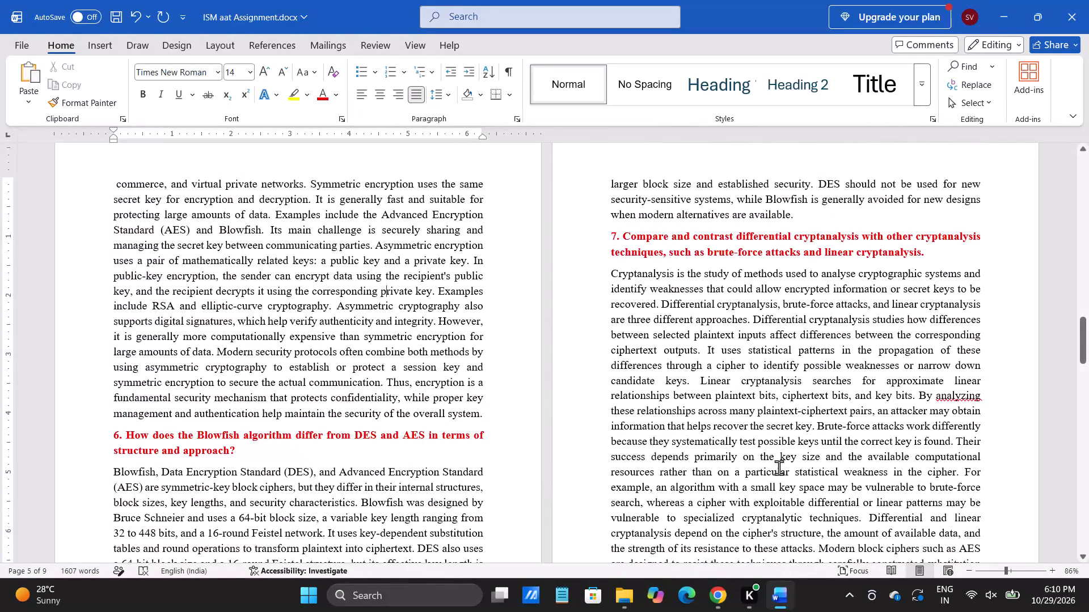
left_click(779, 467)
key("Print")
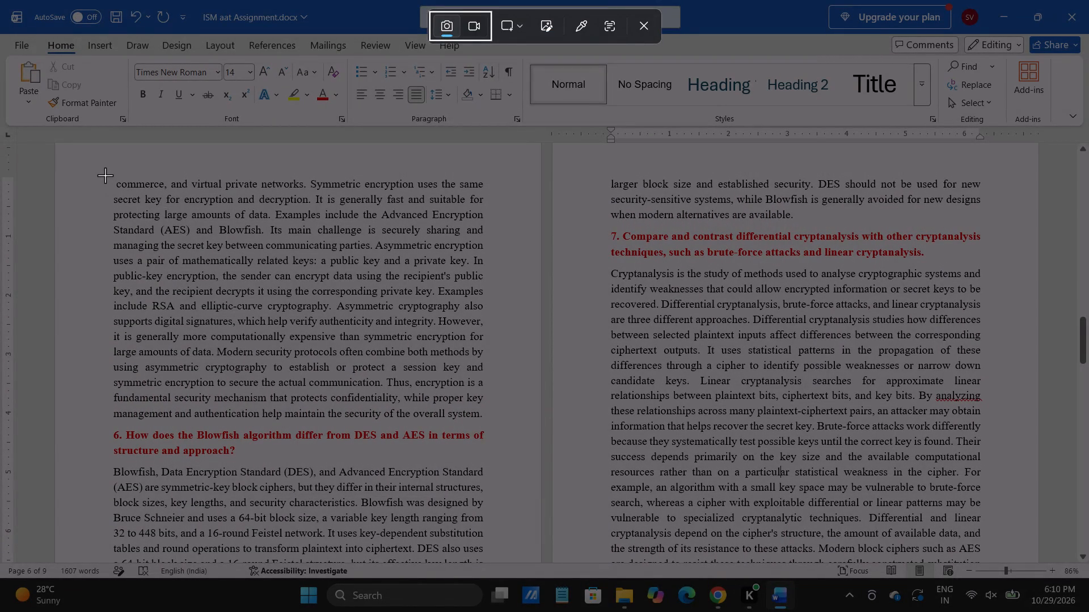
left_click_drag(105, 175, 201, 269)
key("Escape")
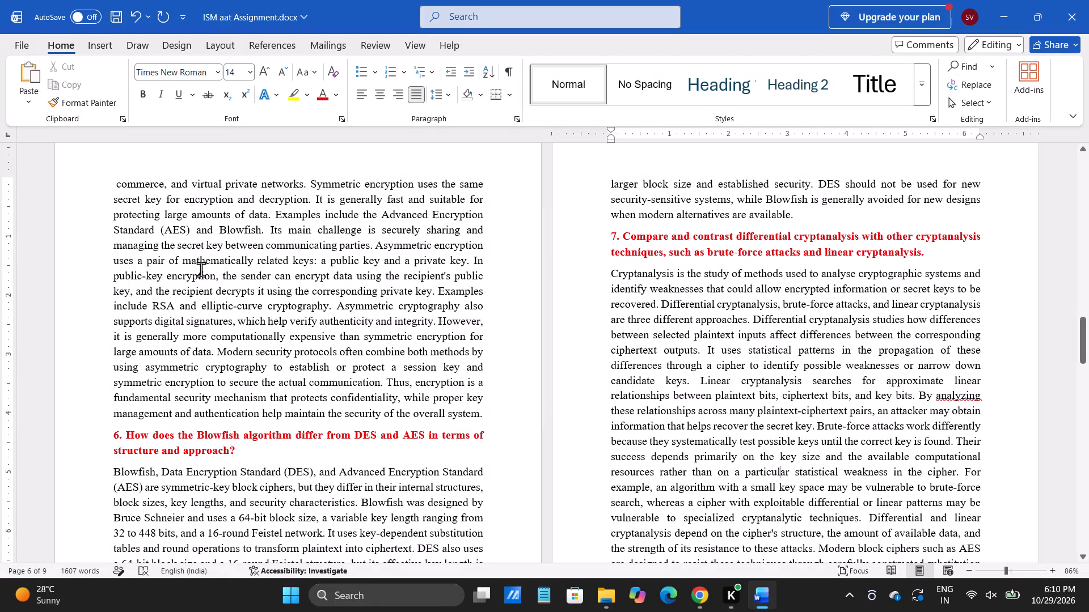
Replace the remaining question 5 answer text at the top of page 5 with a screenshot picture of that text.
key("Print")
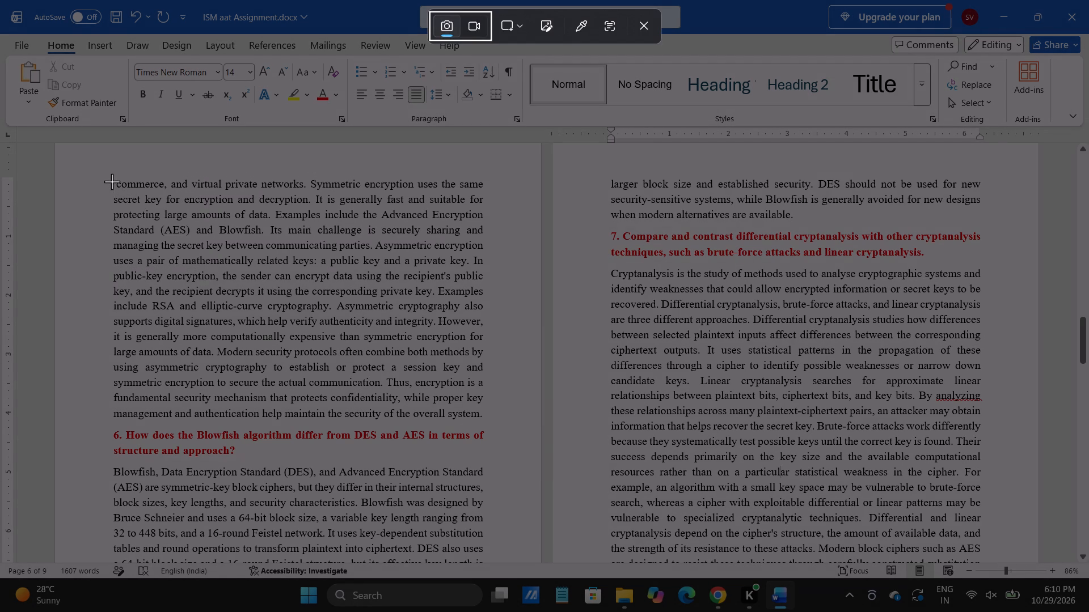
left_click_drag(112, 179, 328, 367)
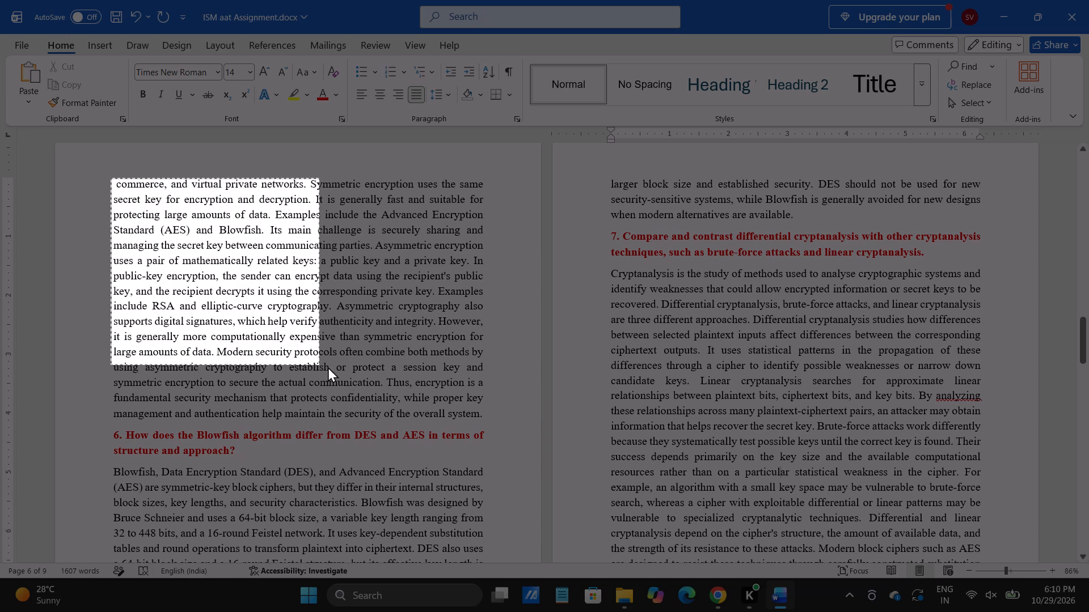
left_click_drag(328, 367, 484, 423)
left_click_drag(480, 415, 438, 399)
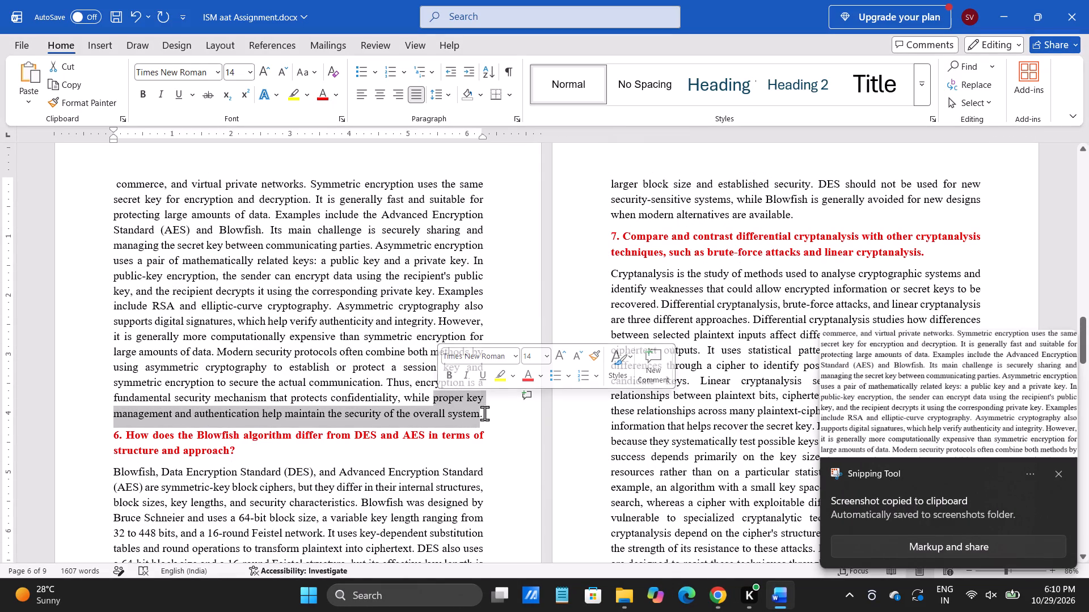
left_click(484, 413)
left_click_drag(484, 413, 116, 190)
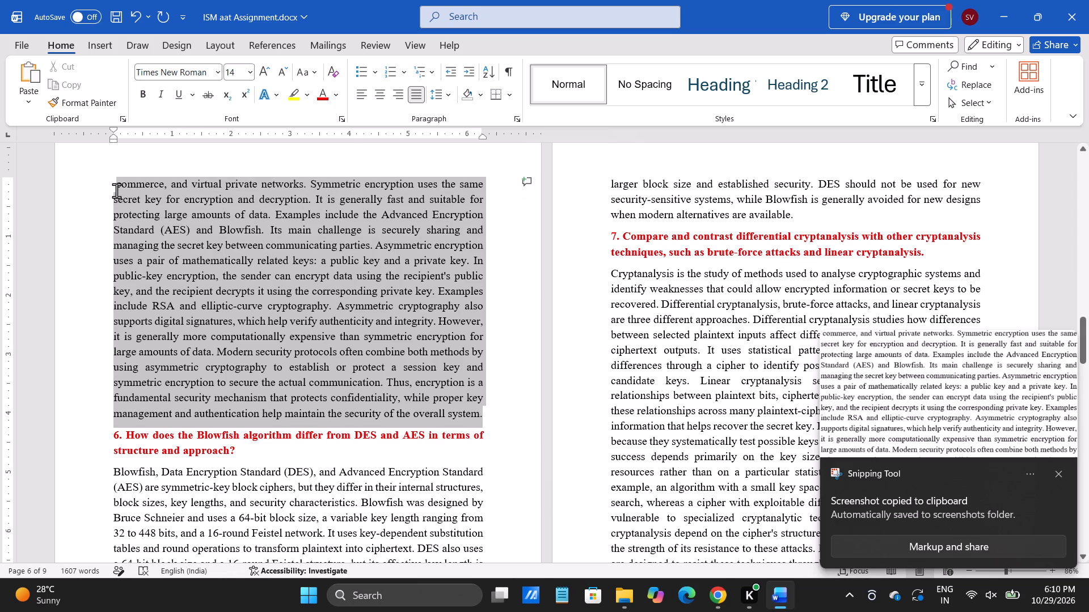
left_click_drag(116, 190, 116, 188)
key("BackSpace")
key("ctrl+v")
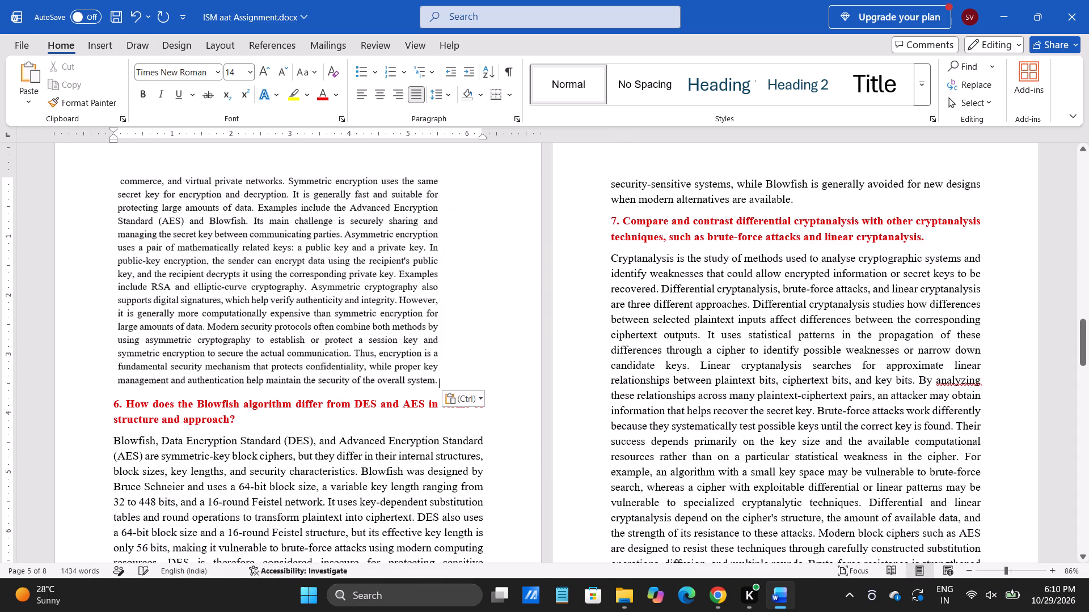
Stretch the question 5 picture on page 5 slightly beyond the right text margin and increase its height to about body-text size.
left_click(255, 283)
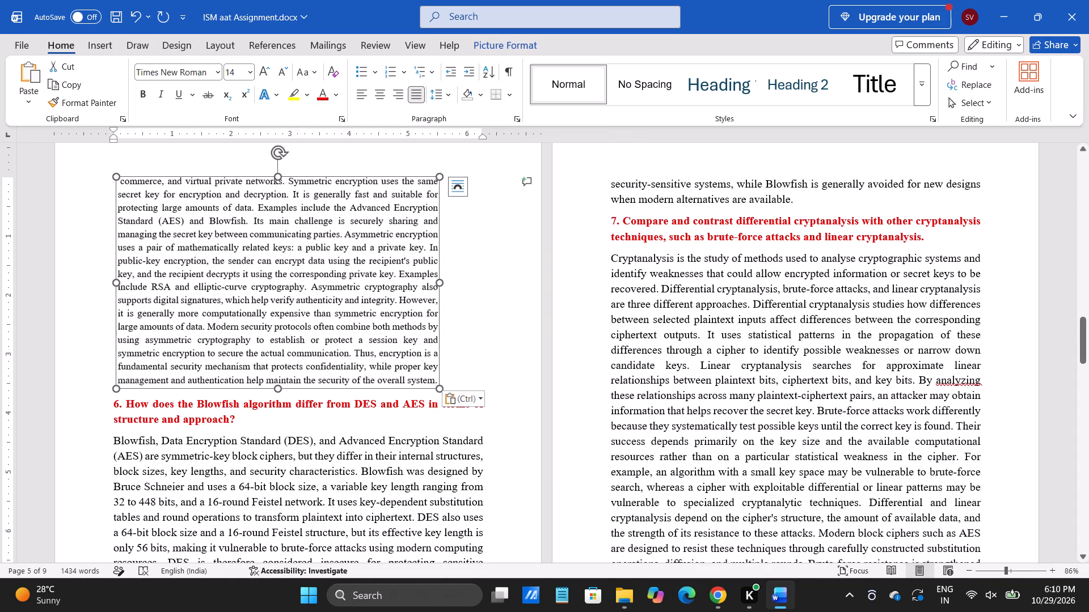
left_click_drag(438, 282, 483, 283)
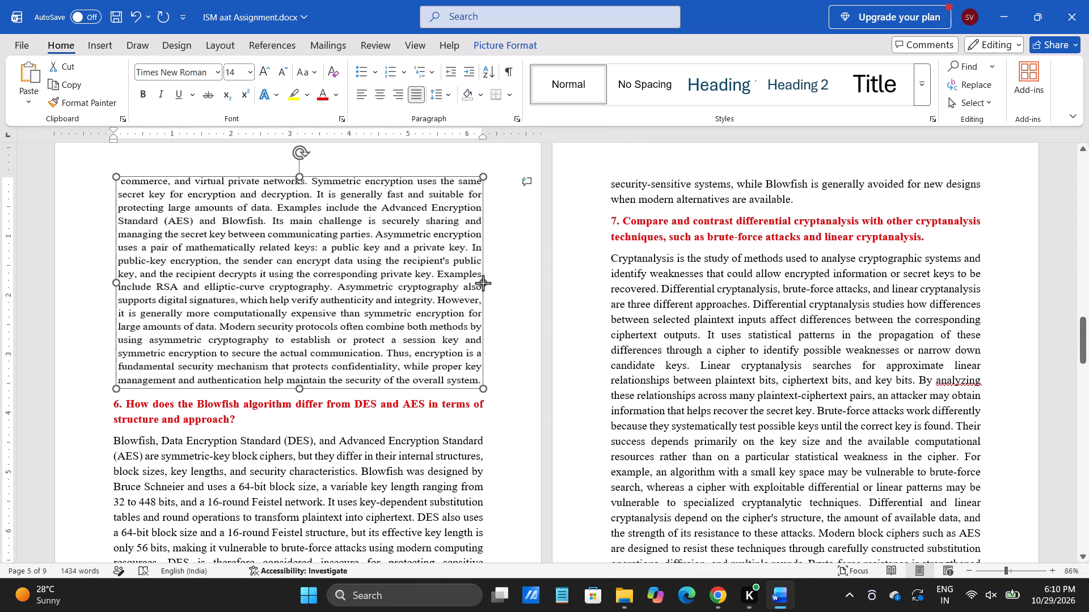
left_click_drag(483, 283, 485, 282)
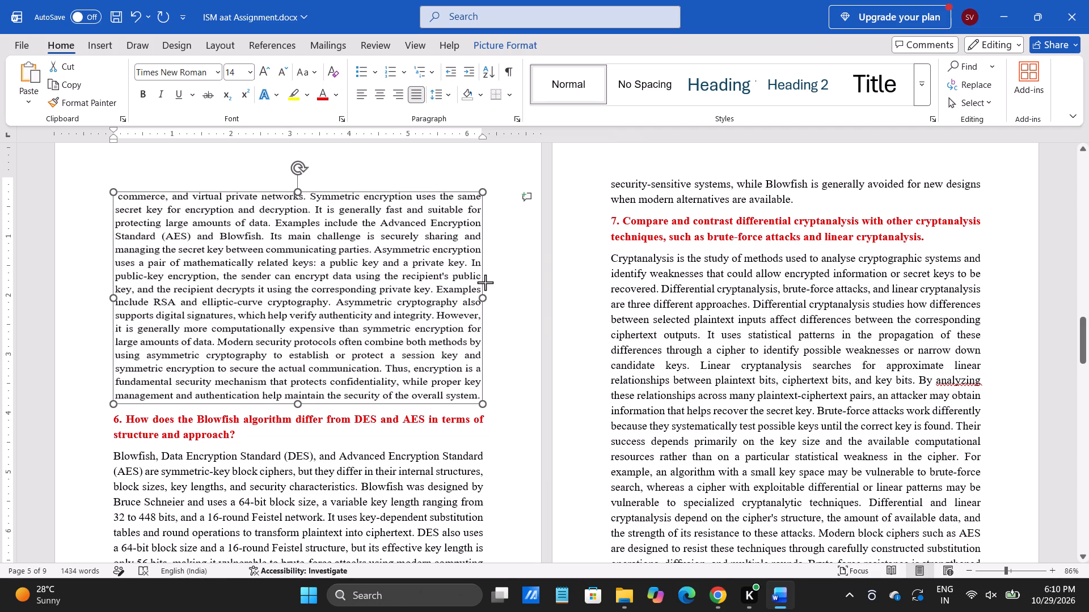
left_click_drag(485, 282, 490, 286)
left_click_drag(304, 403, 304, 411)
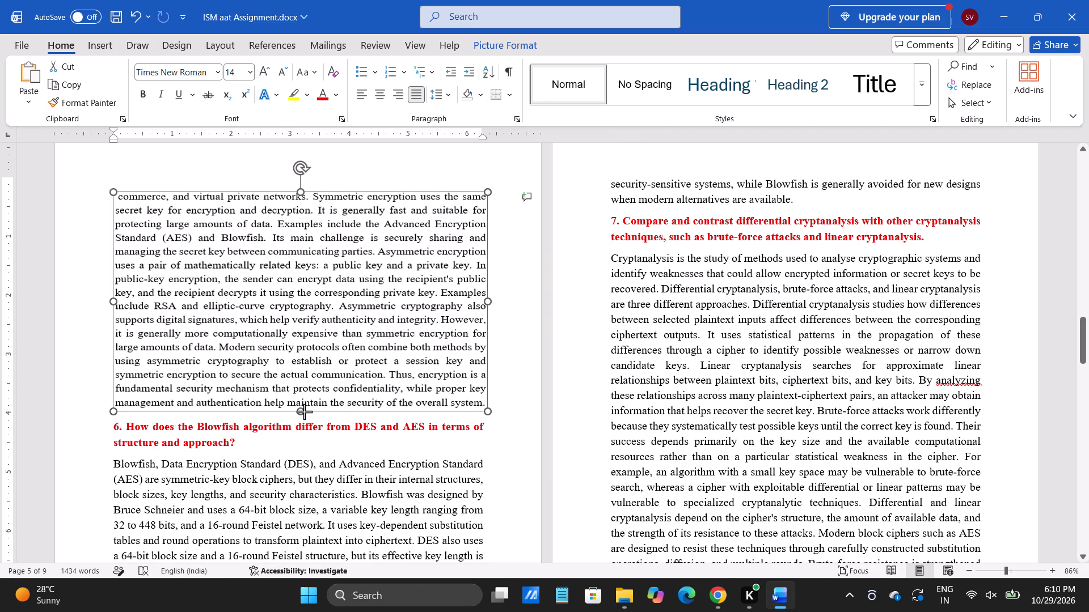
left_click_drag(304, 411, 306, 438)
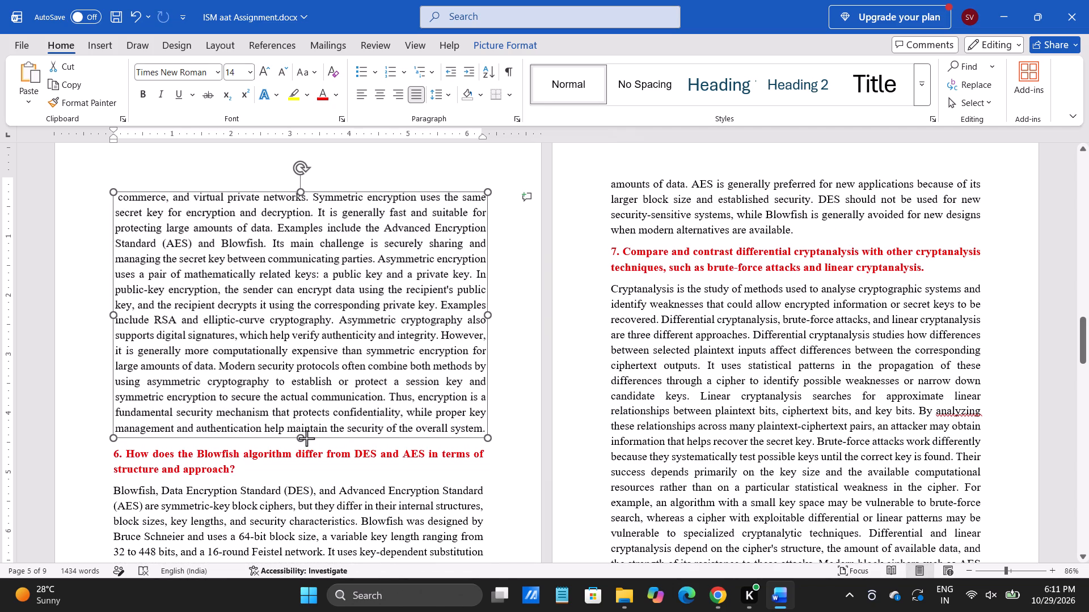
left_click_drag(306, 438, 306, 435)
Review the resized question 5 picture and the layout of questions 6 to 8 on pages 5 and 6.
scroll(467, 383, "down", 1)
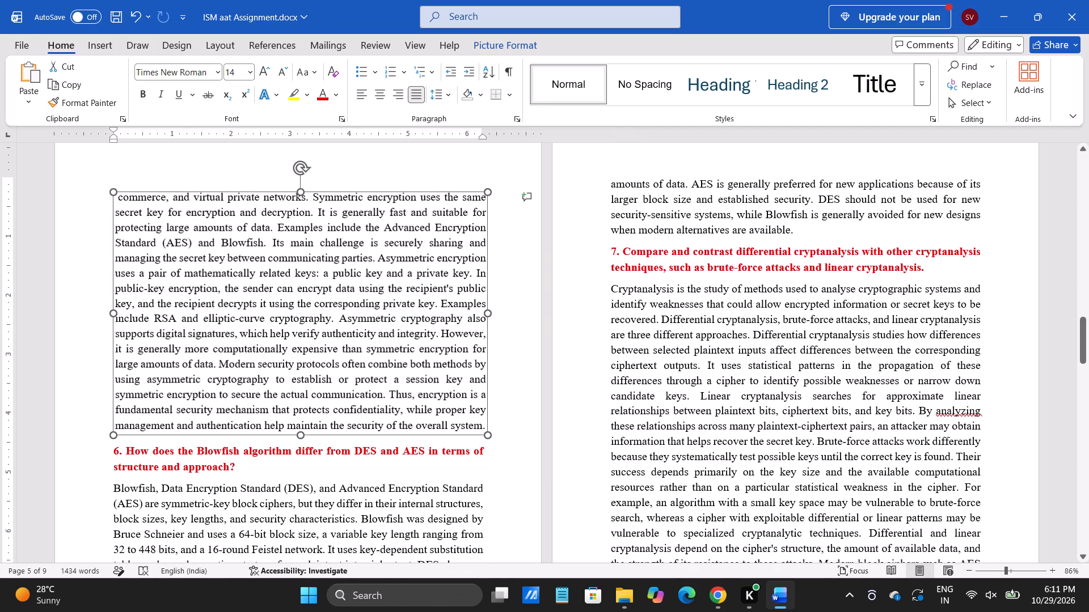
scroll(467, 383, "down", 3)
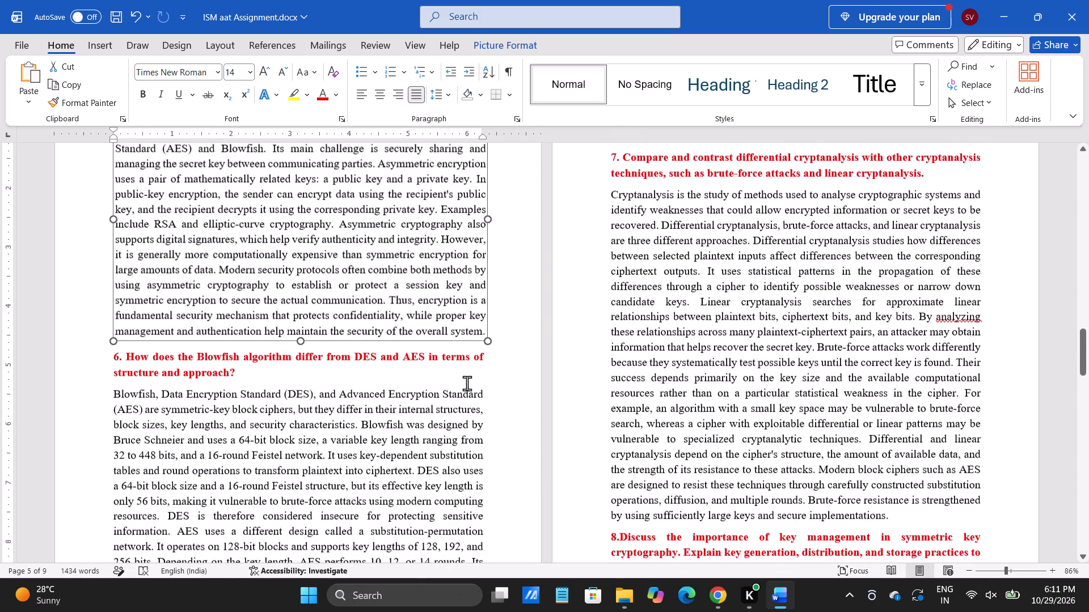
scroll(467, 383, "down", 1)
scroll(467, 383, "up", 1)
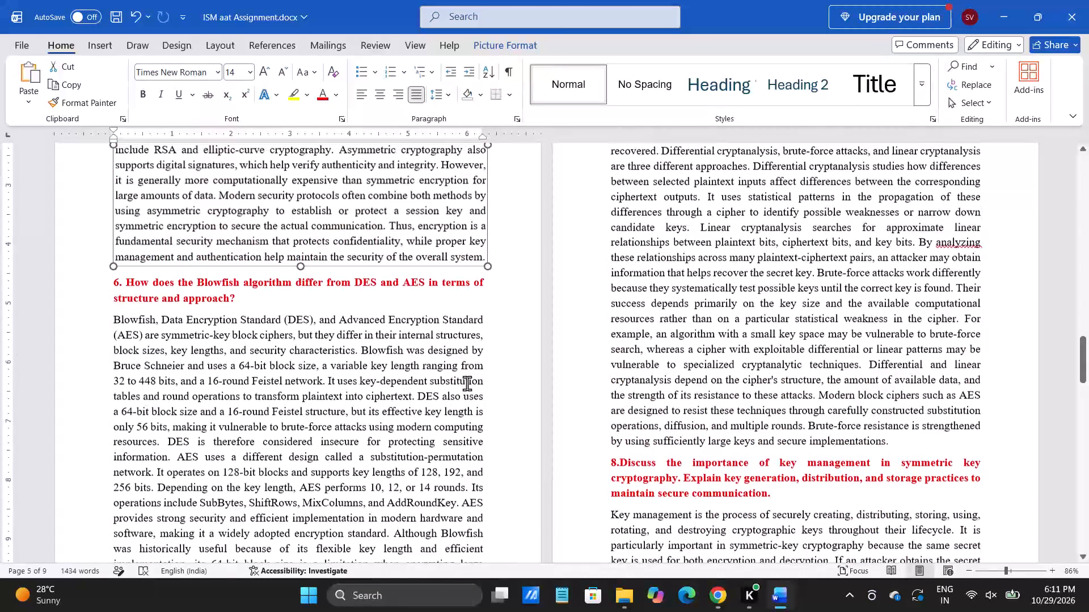
scroll(467, 383, "up", 2)
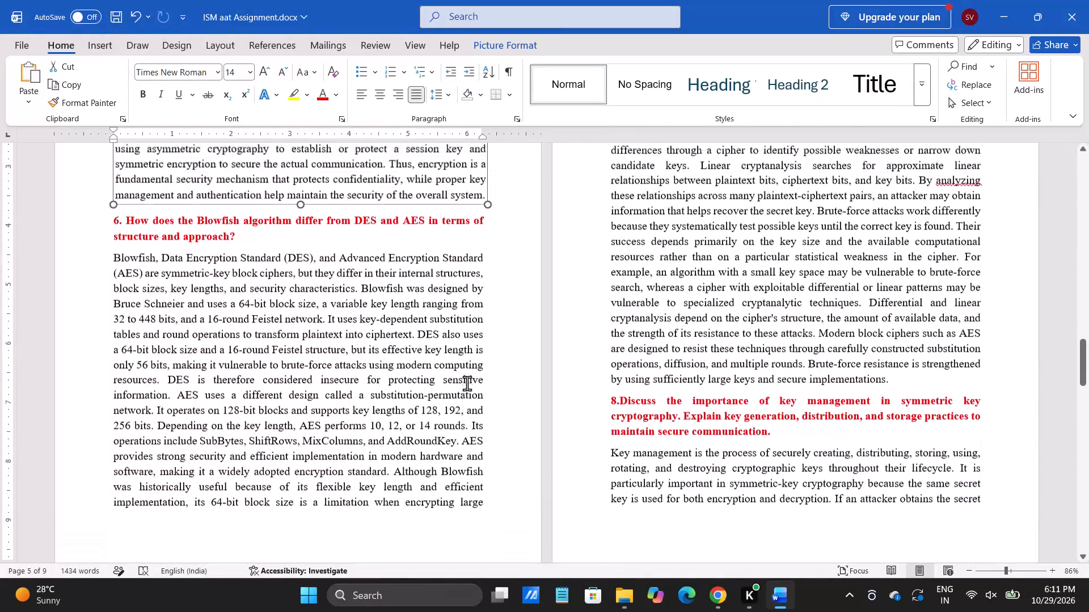
scroll(467, 383, "up", 2)
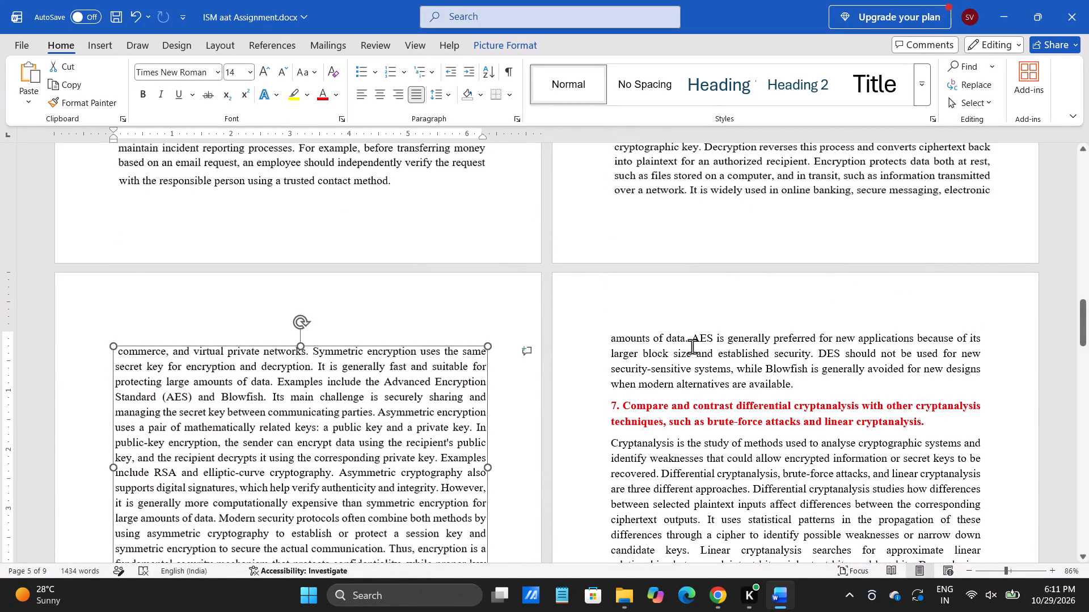
Delete "(DES)" after "Data Encryption Standard" in the first sentence of the question 6 answer.
scroll(357, 406, "down", 1)
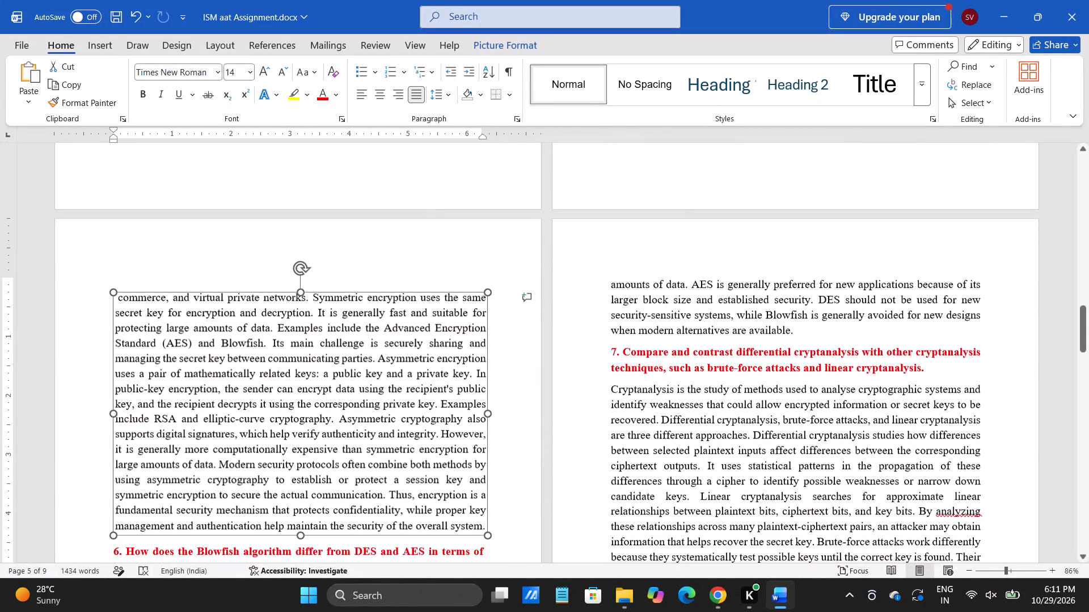
scroll(357, 406, "down", 5)
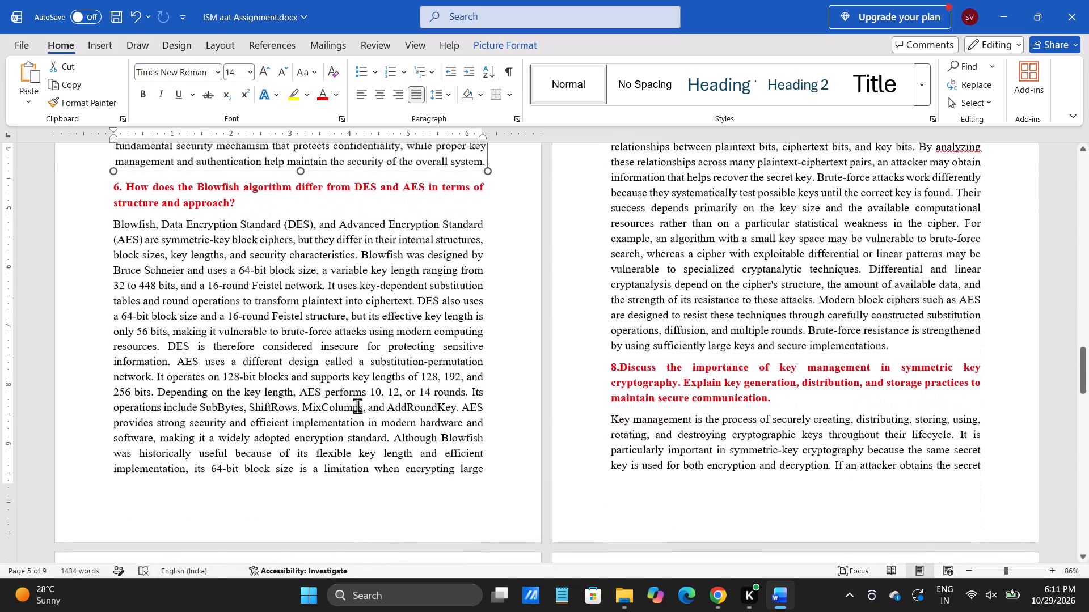
left_click(312, 223)
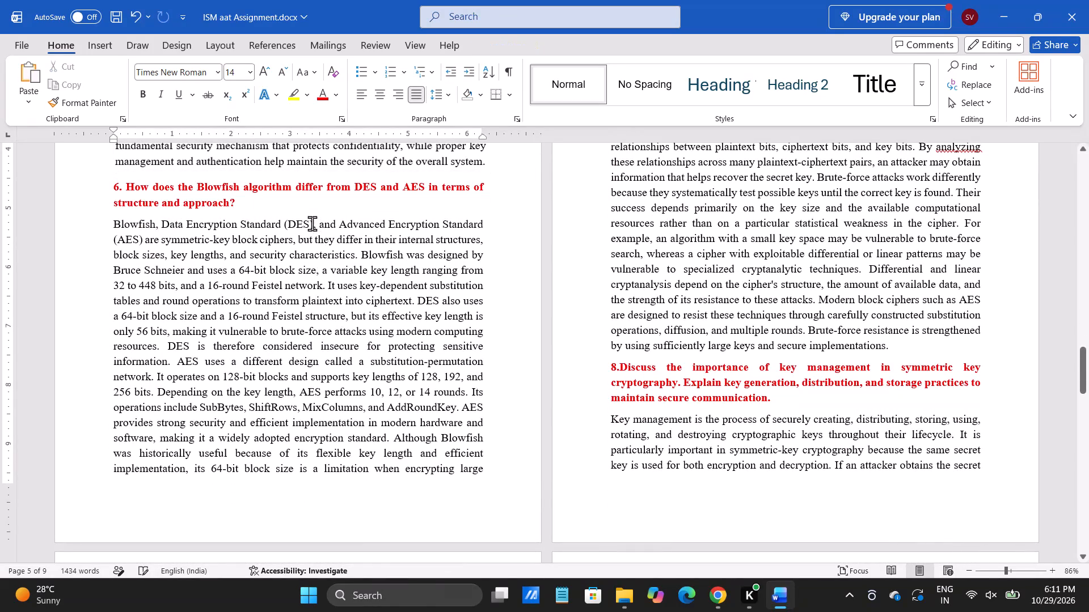
key("BackSpace")
key("BackSpace")
key("BackSpace")
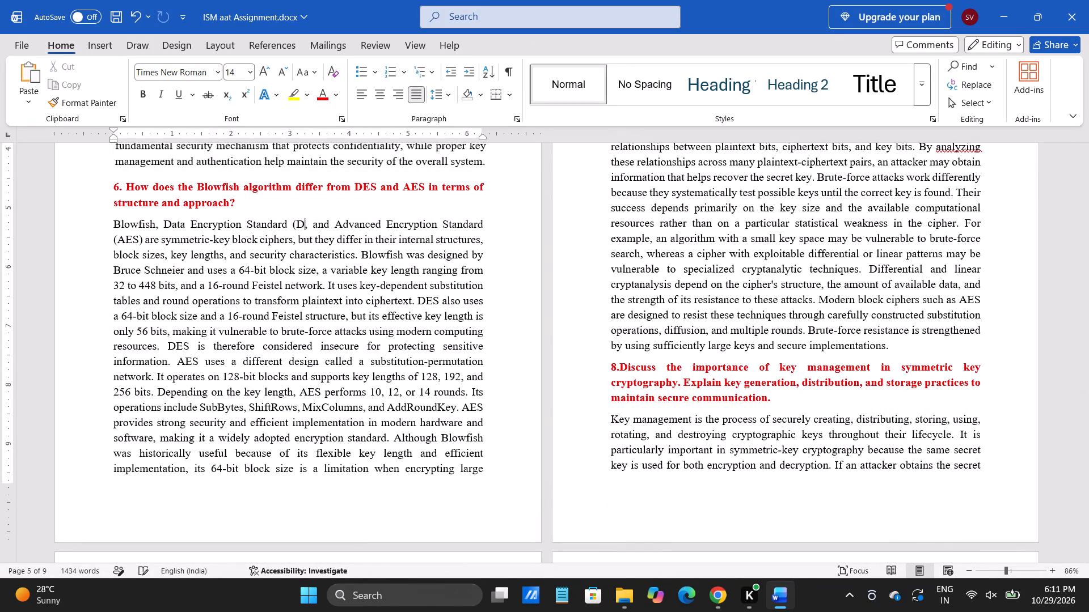
key("BackSpace")
key("BackSpace")
key("BackSpace")
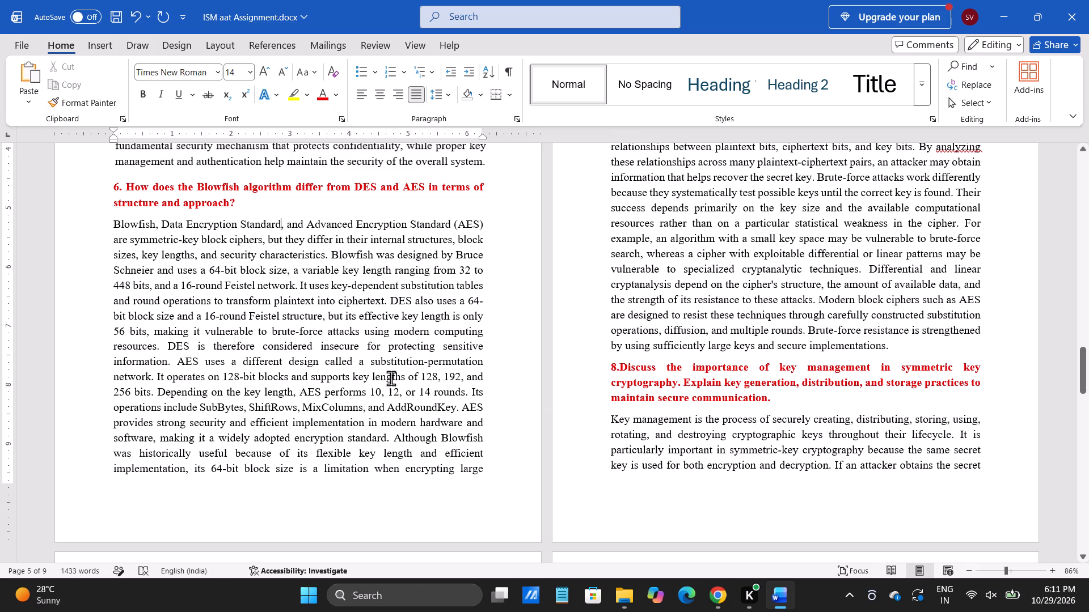
Delete the end of the question 6 answer on page 6, from "AES is generally preferred" to "alternatives are available.".
scroll(676, 299, "up", 1)
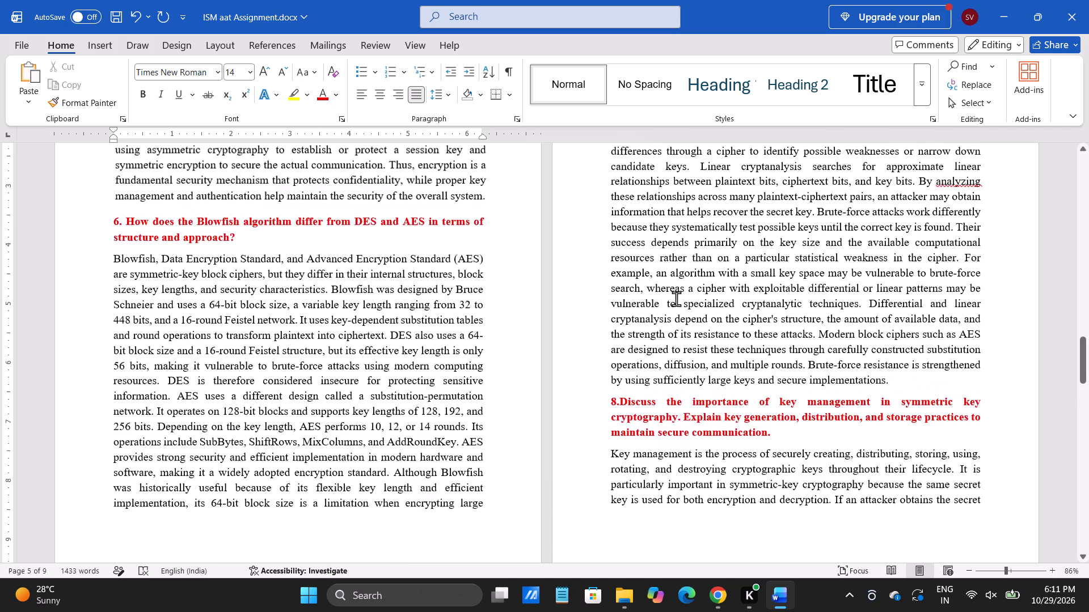
scroll(676, 299, "up", 3)
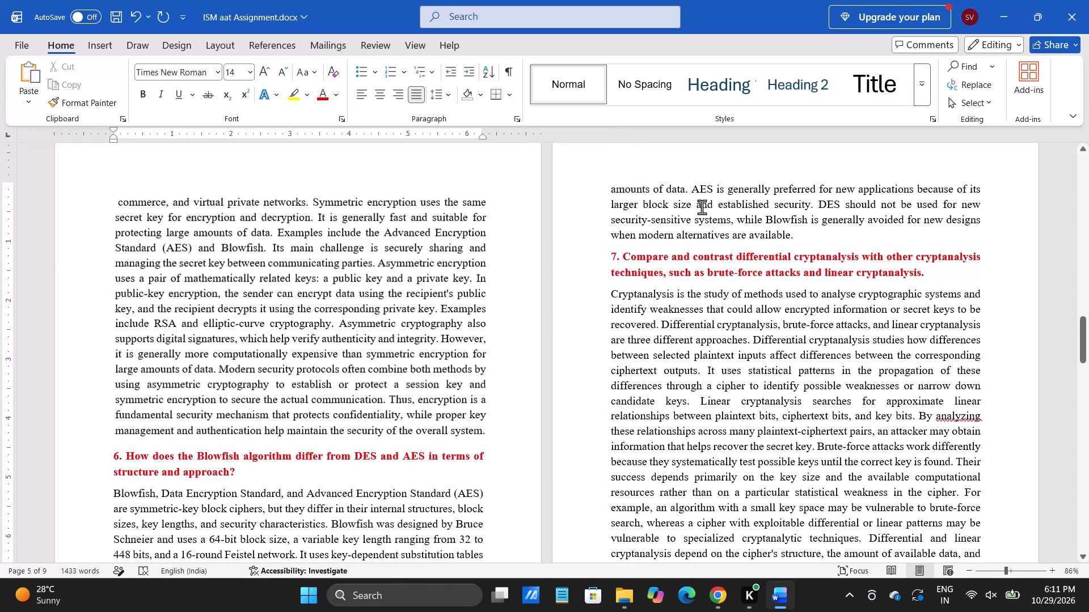
left_click_drag(692, 186, 822, 232)
key("BackSpace")
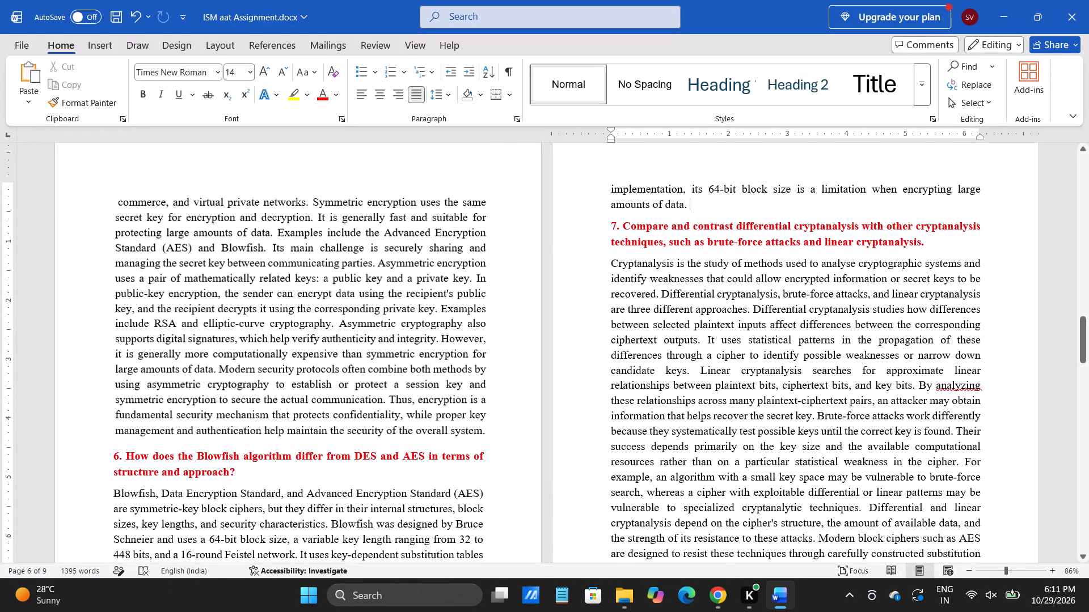
Check how the shortened question 6 answer breaks across pages 5 and 6.
scroll(229, 358, "down", 4)
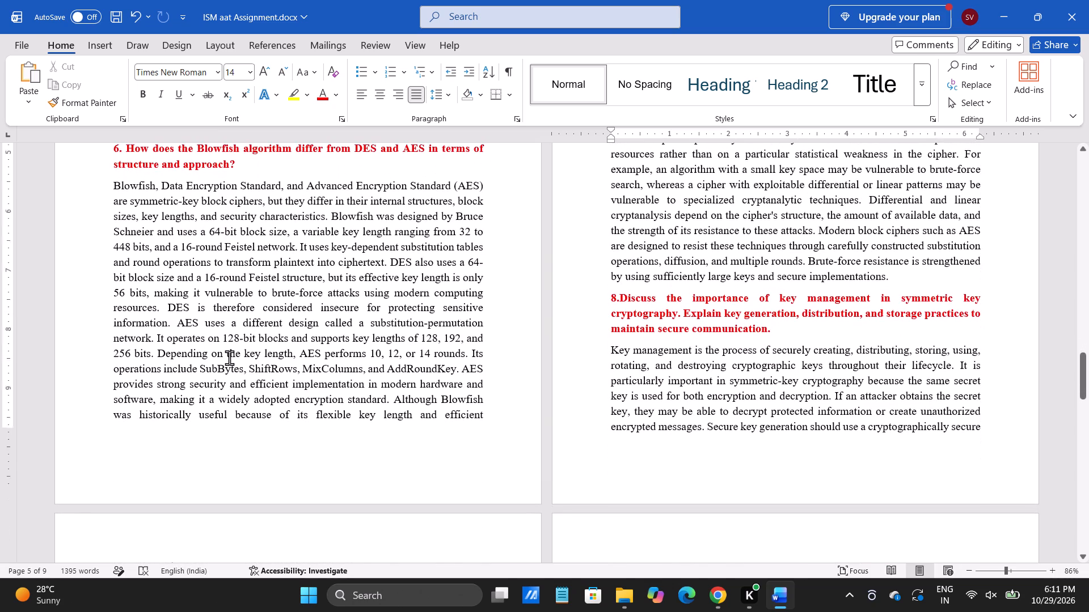
scroll(229, 358, "down", 1)
scroll(336, 348, "up", 3)
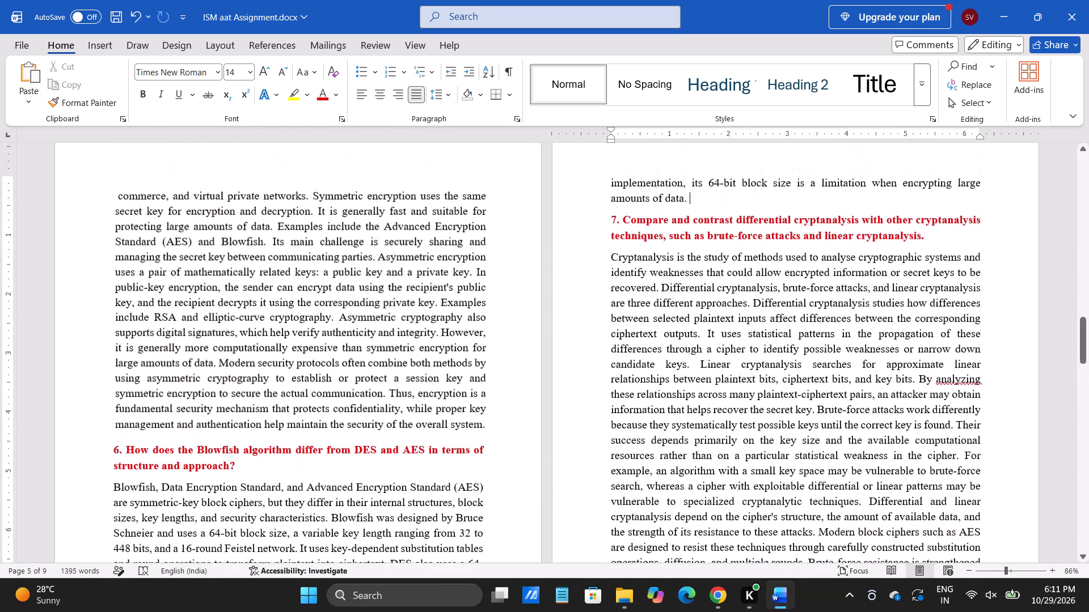
scroll(336, 348, "down", 2)
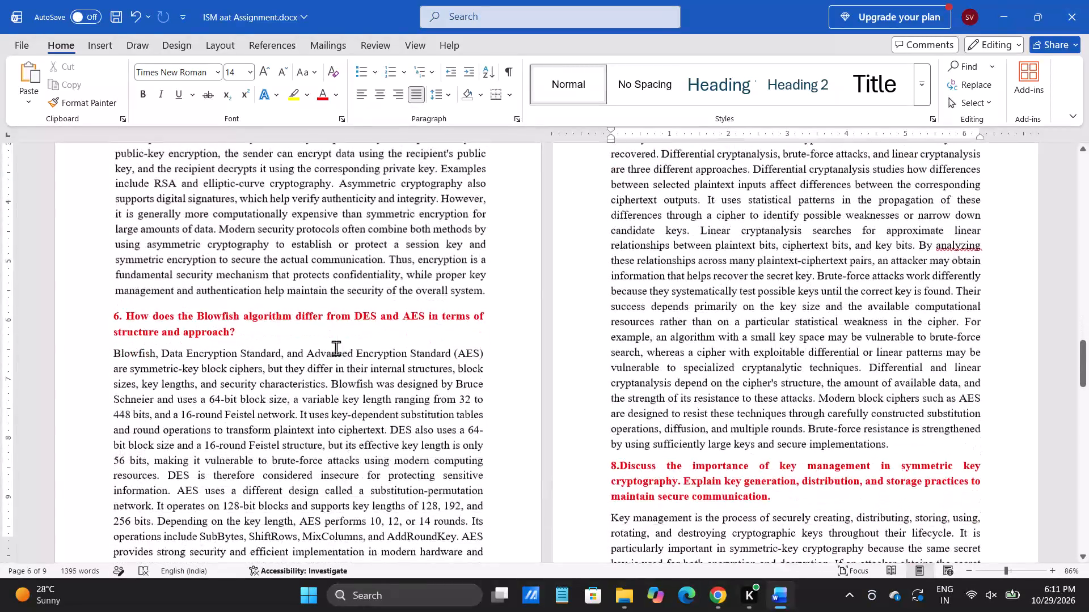
scroll(336, 348, "down", 2)
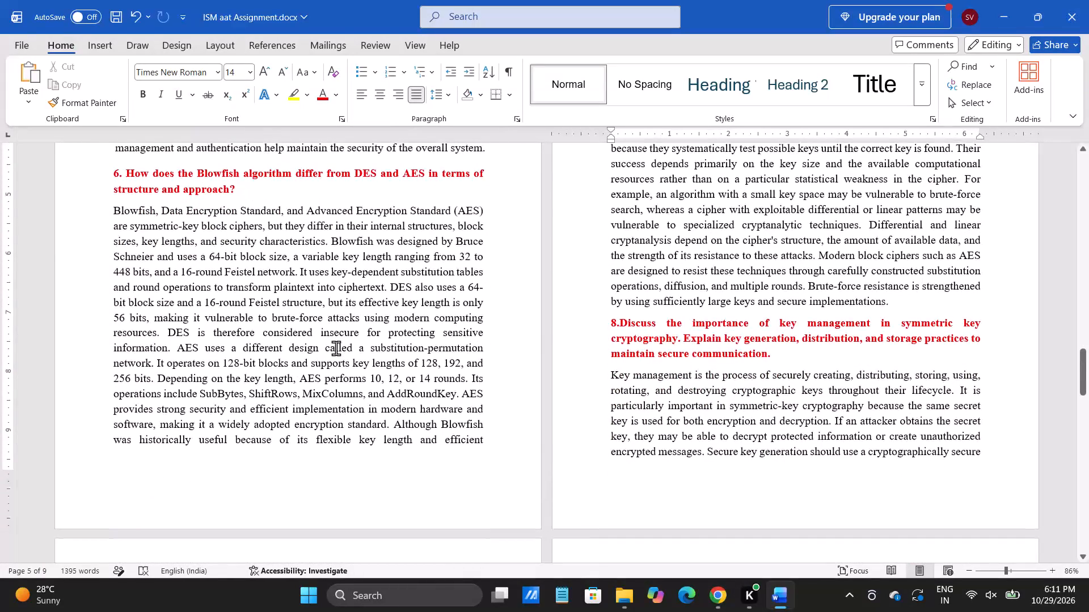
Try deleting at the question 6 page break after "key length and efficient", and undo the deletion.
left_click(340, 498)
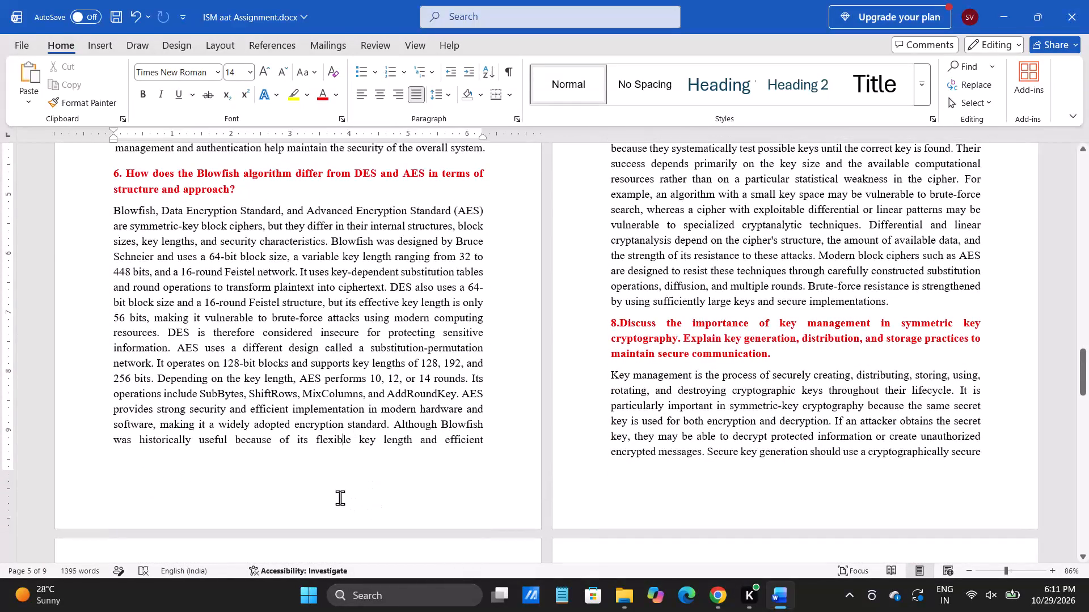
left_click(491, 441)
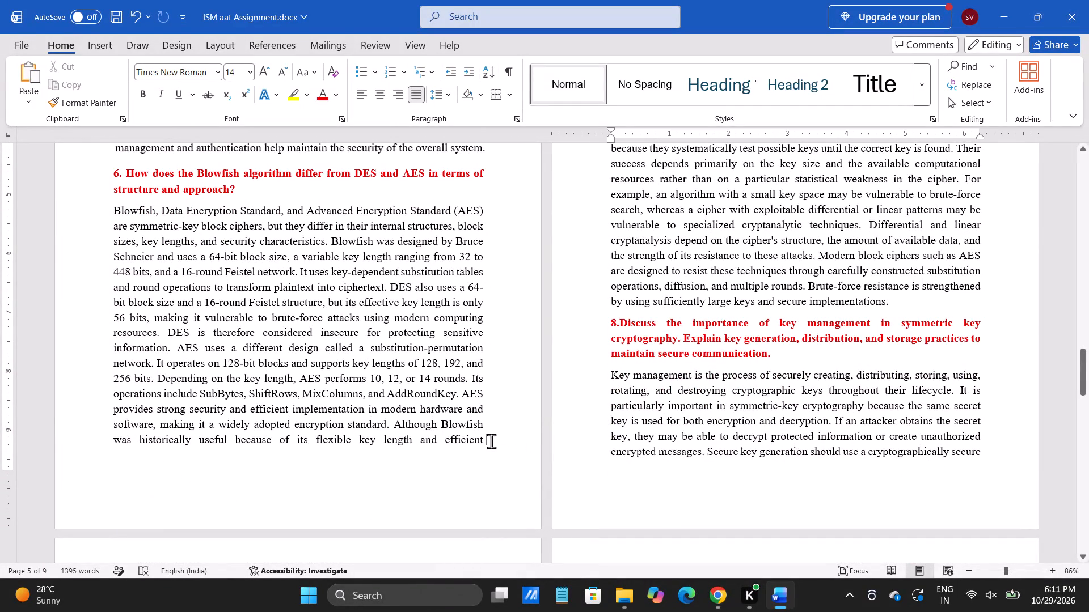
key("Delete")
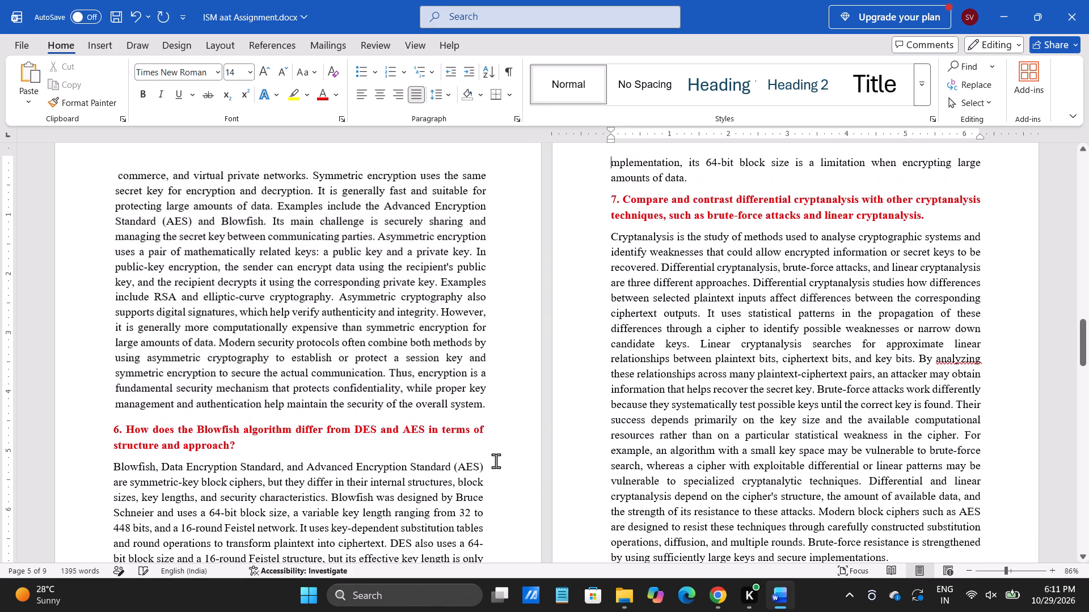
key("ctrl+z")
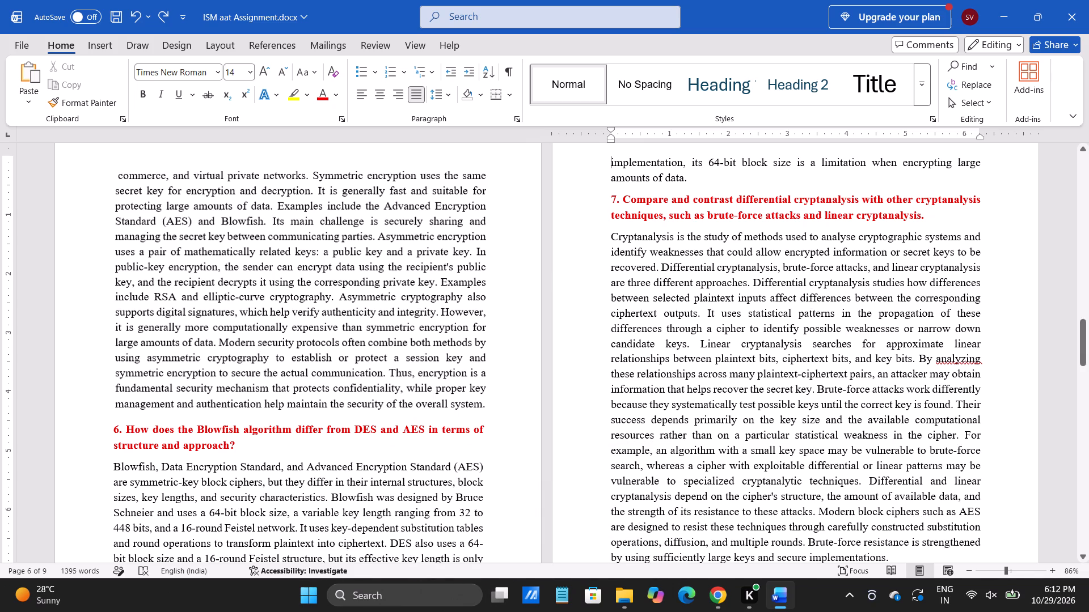
Examine the question 6 answer's page break and the surrounding text on pages 5 and 6 again.
scroll(341, 326, "down", 5)
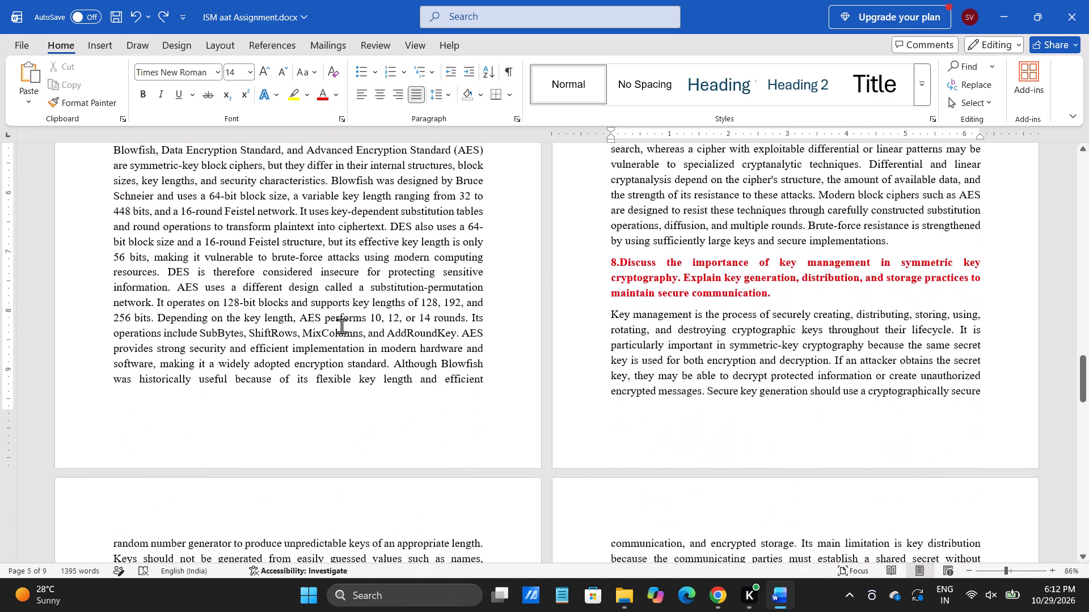
scroll(341, 326, "up", 4)
scroll(341, 326, "down", 1)
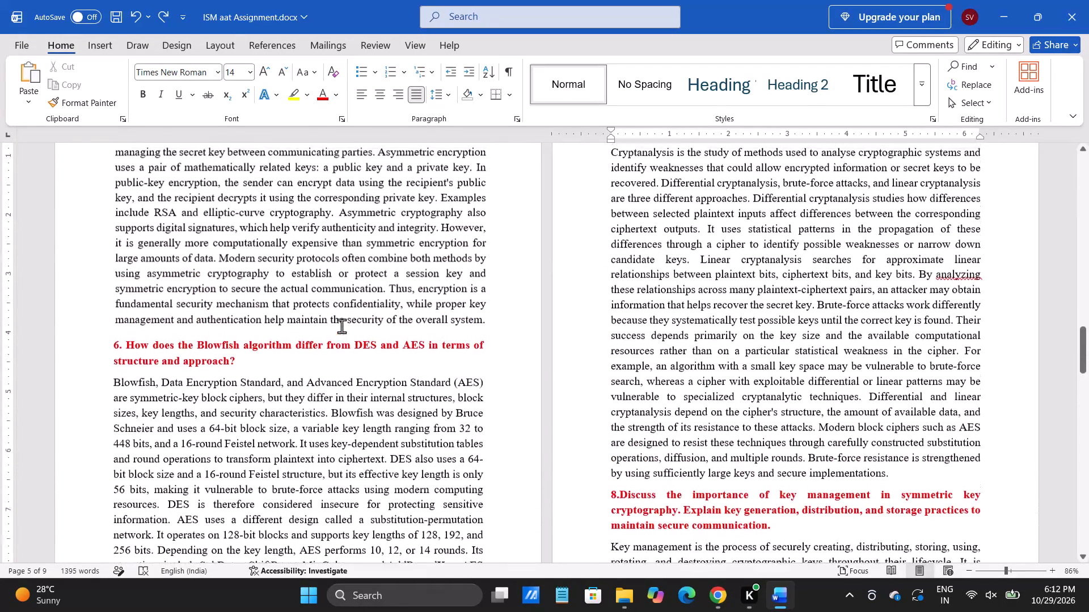
scroll(341, 326, "down", 2)
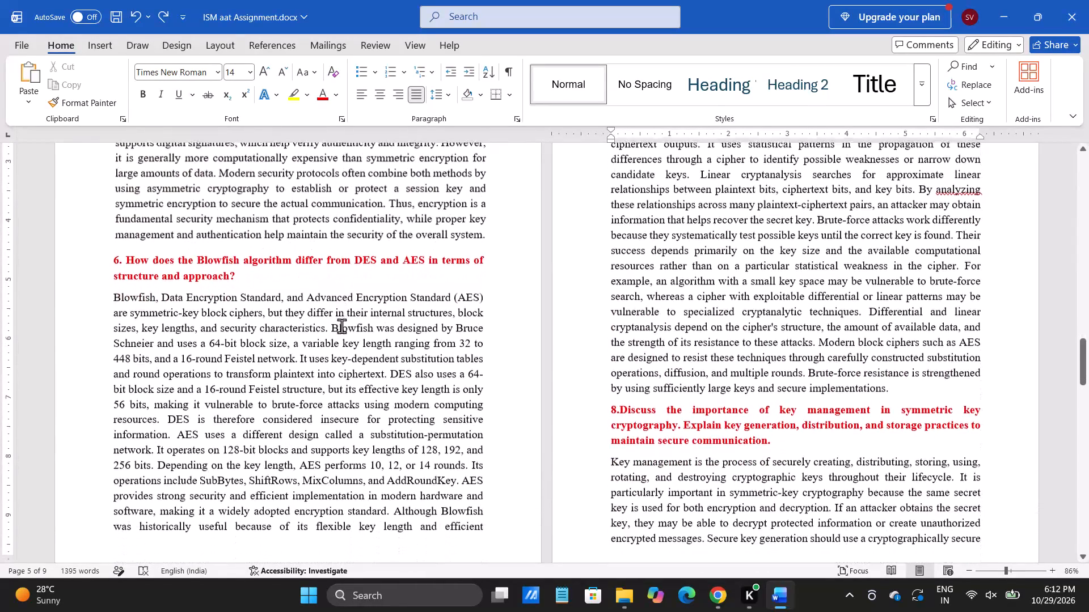
scroll(341, 326, "down", 1)
scroll(341, 326, "up", 2)
scroll(341, 326, "down", 1)
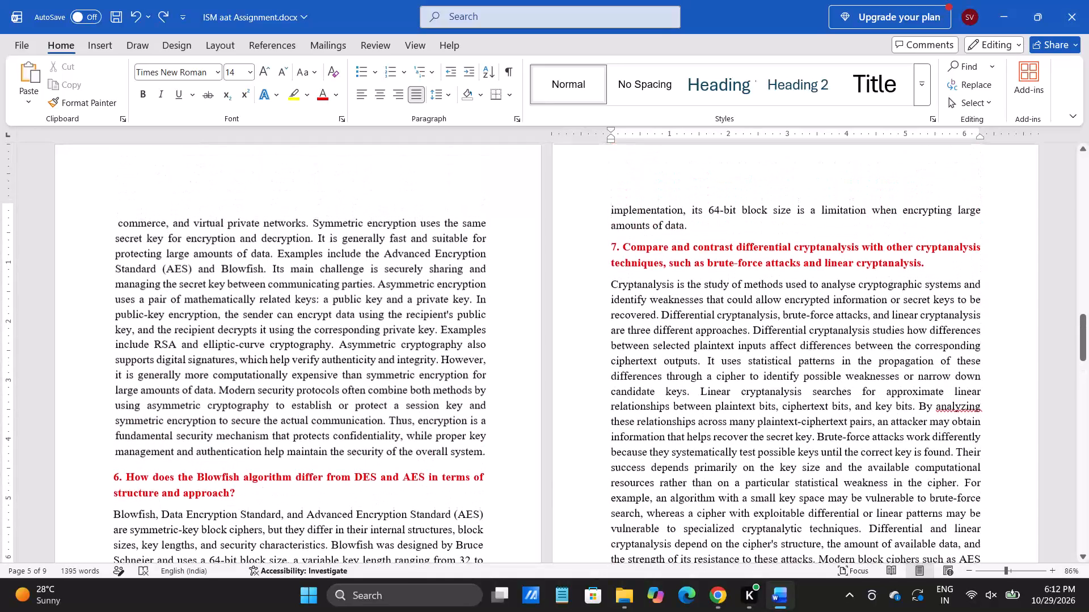
Capture the question 6 heading and its answer text on page 5, down to "key length and efficient", as a screen snip.
scroll(341, 326, "down", 2)
scroll(341, 326, "up", 1)
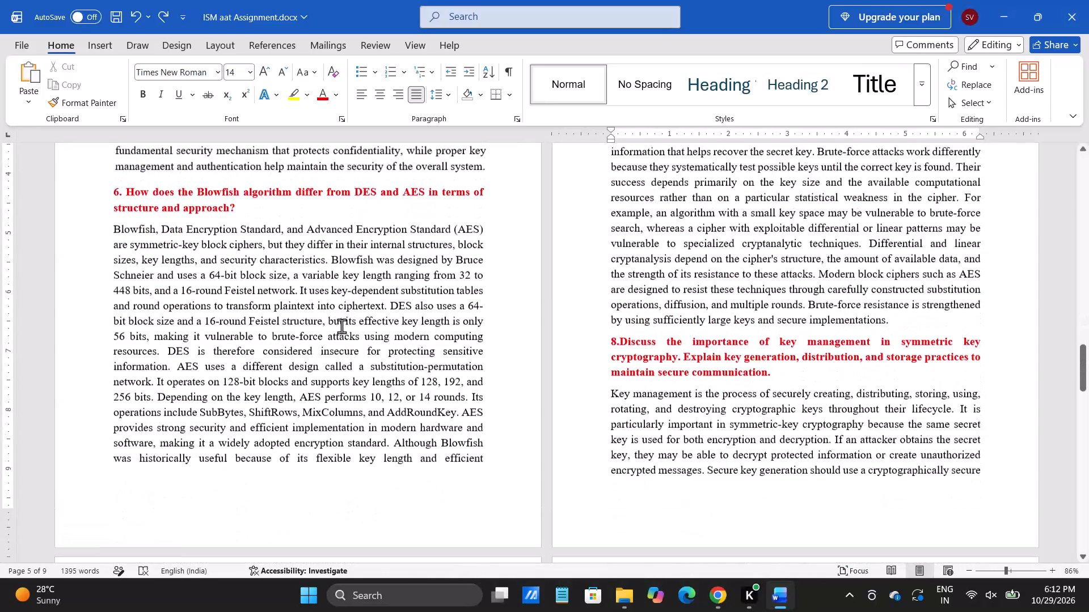
scroll(341, 326, "up", 2)
left_click(315, 282)
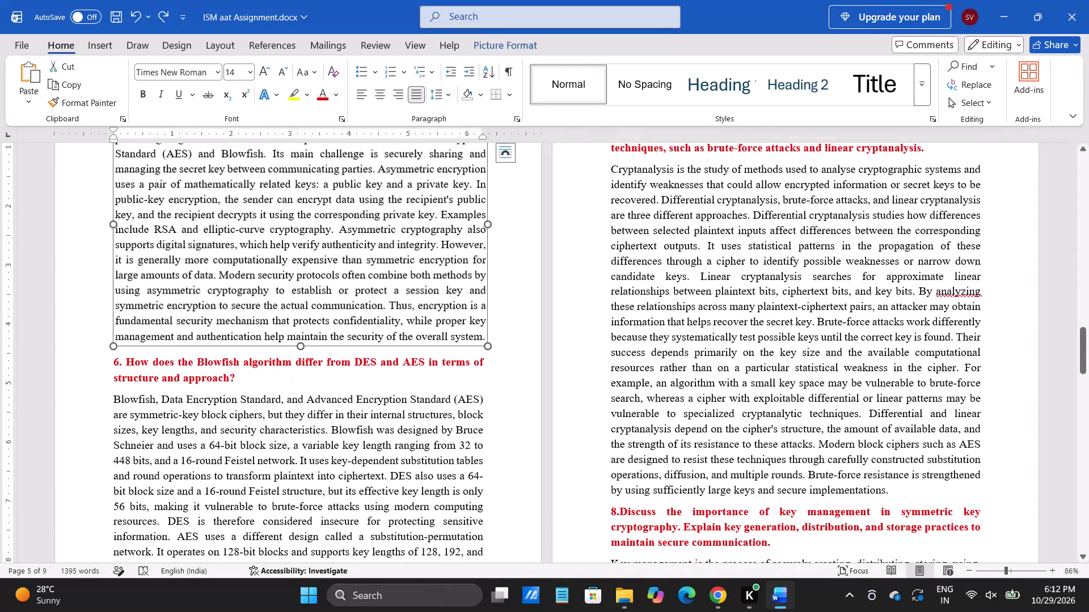
scroll(315, 282, "down", 3)
left_click(697, 245)
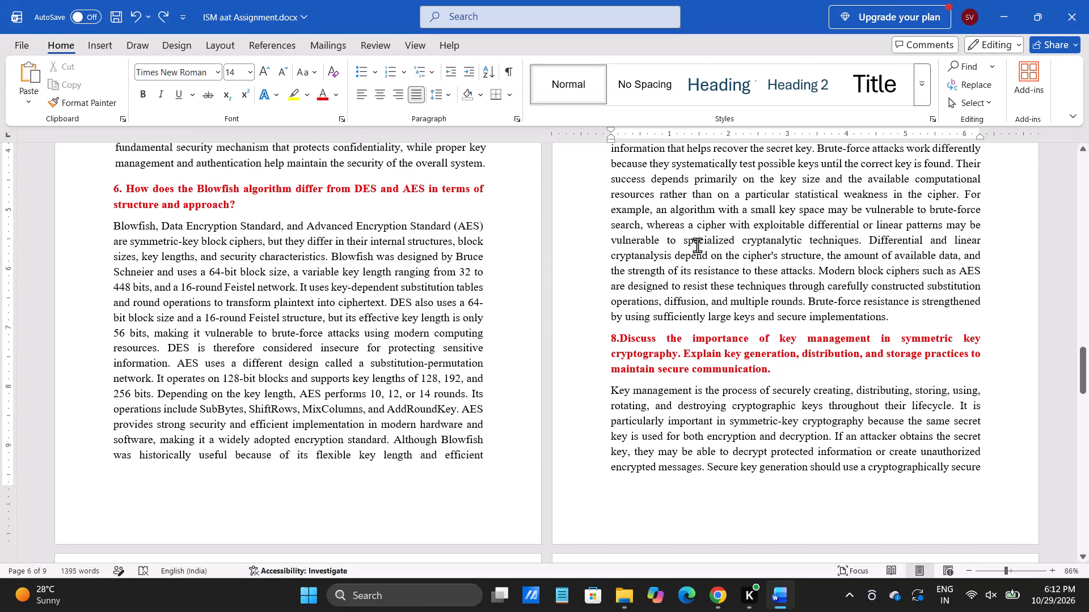
key("Print")
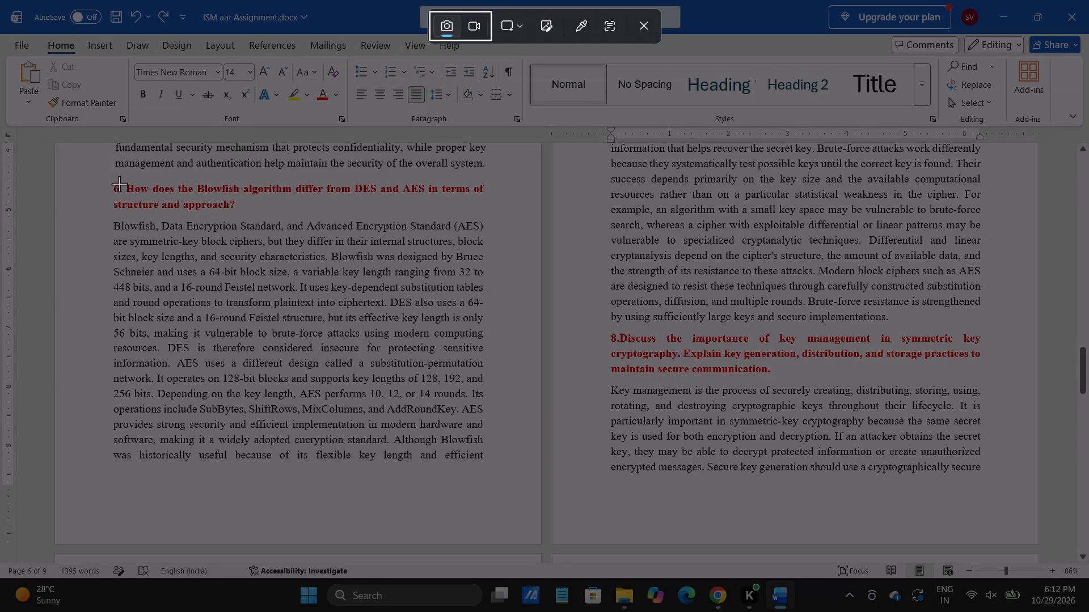
left_click_drag(110, 181, 381, 443)
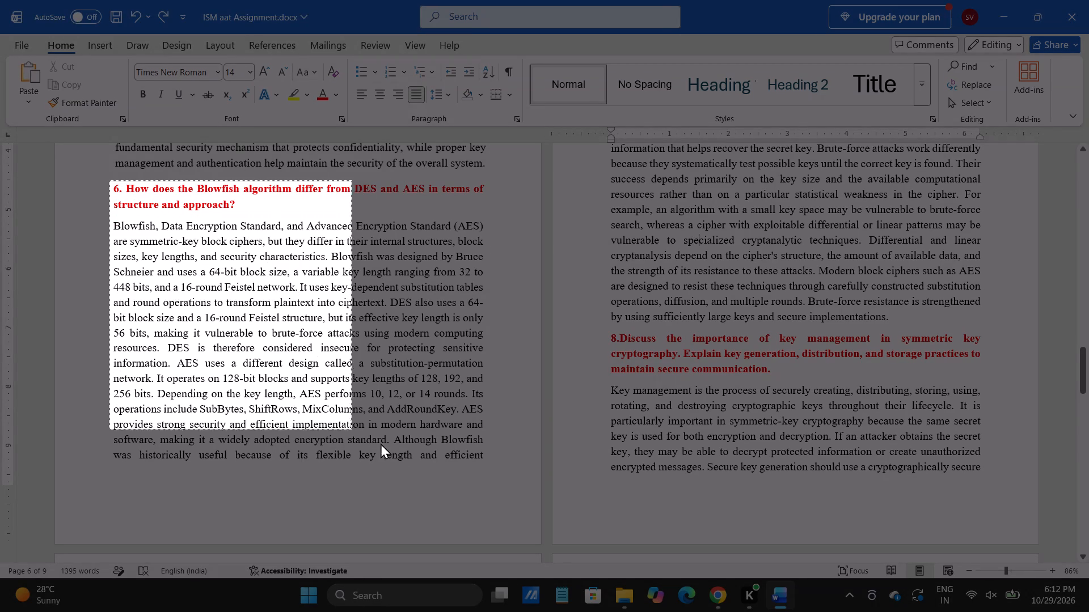
left_click_drag(381, 443, 487, 462)
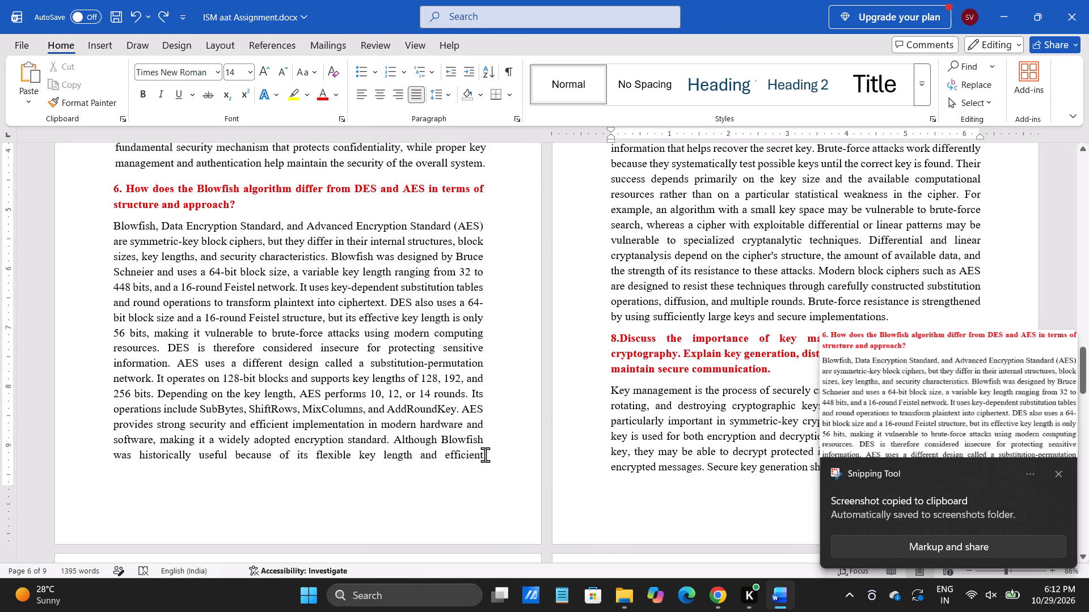
Replace the question 6 heading and answer text on page 5, down to "key length and efficient", with the captured picture.
left_click_drag(485, 454, 115, 190)
key("BackSpace")
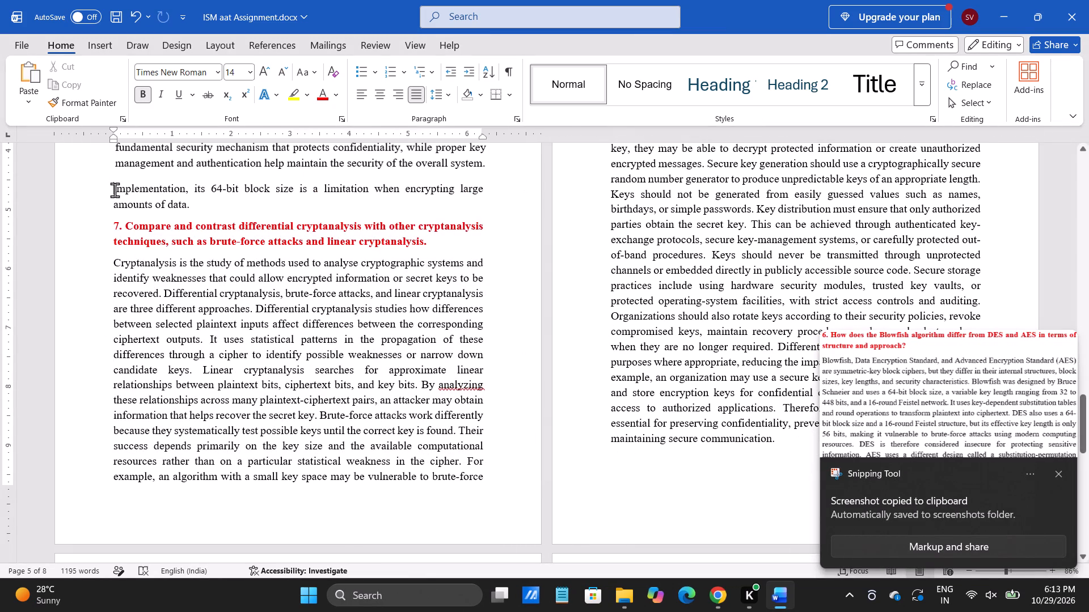
key("ctrl+v")
Stretch the question 6 picture to the full text width and make it taller so its text matches the surrounding size.
left_click(330, 290)
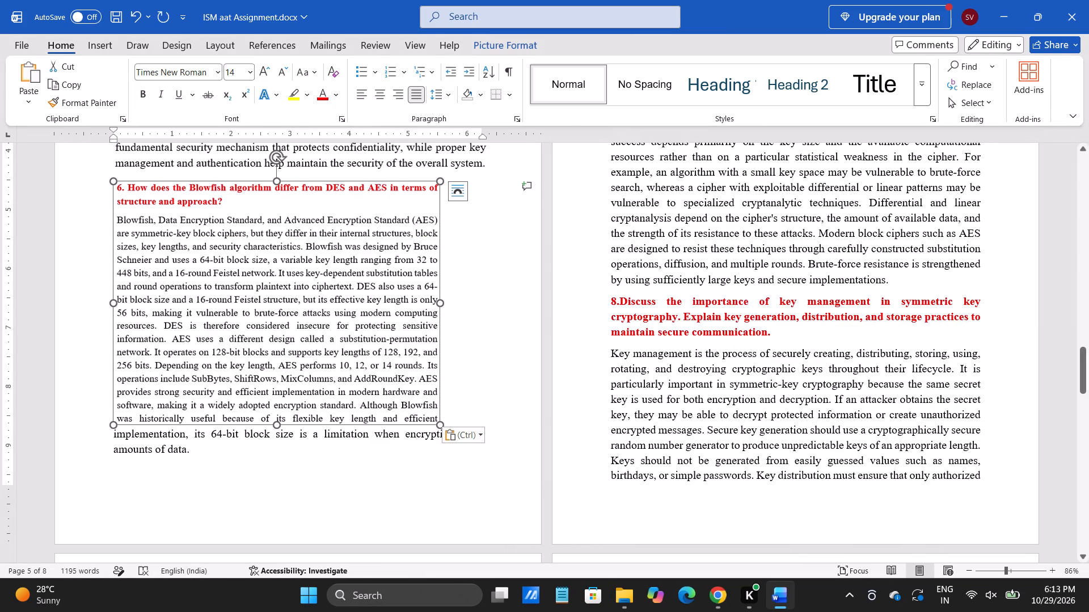
left_click_drag(437, 303, 490, 302)
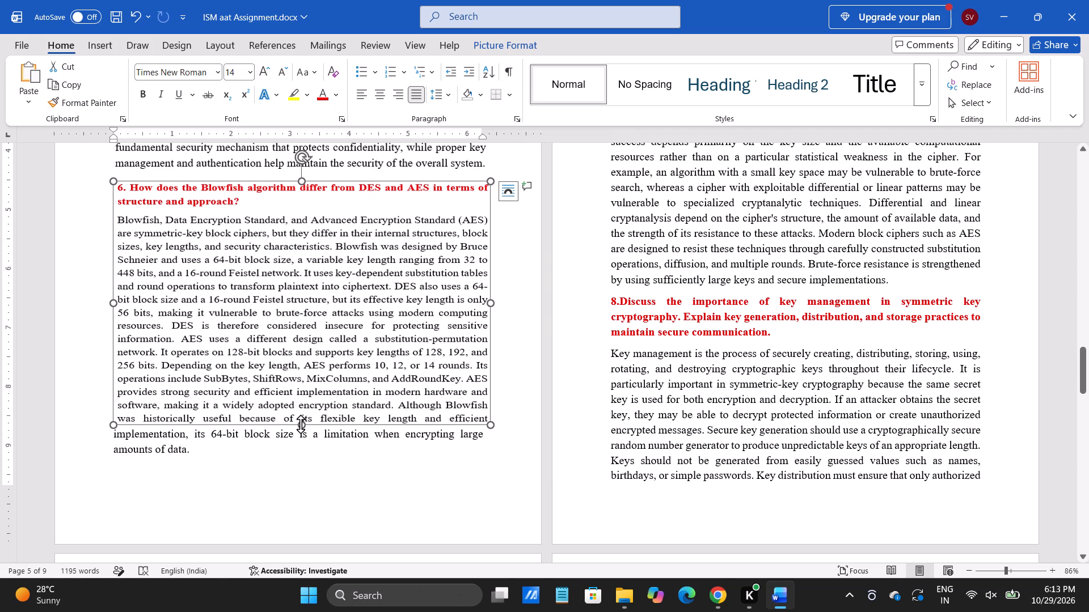
left_click_drag(301, 424, 309, 456)
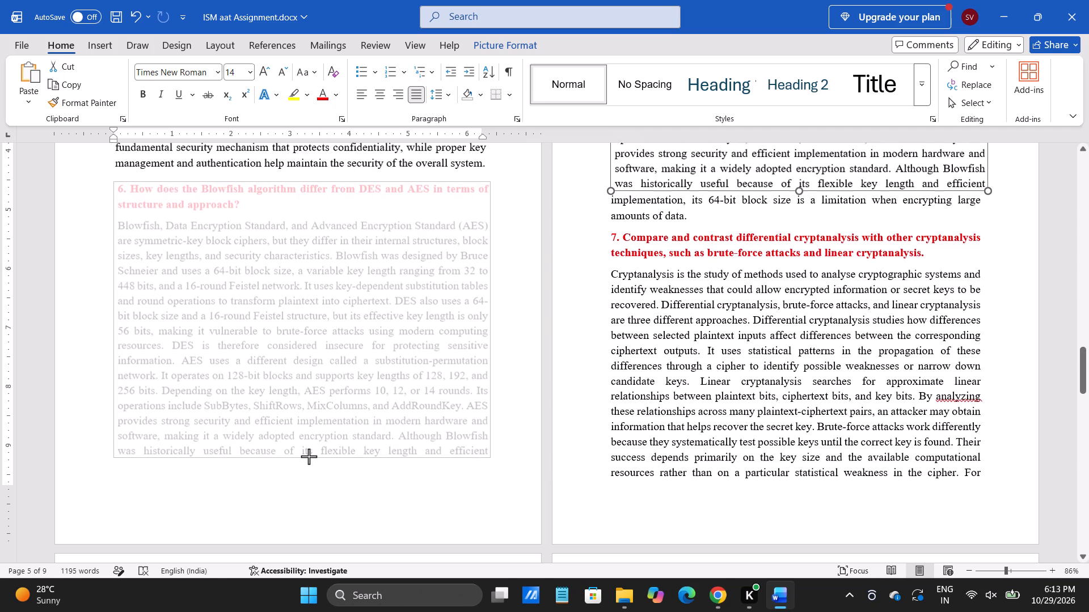
left_click_drag(309, 456, 308, 453)
left_click(579, 401)
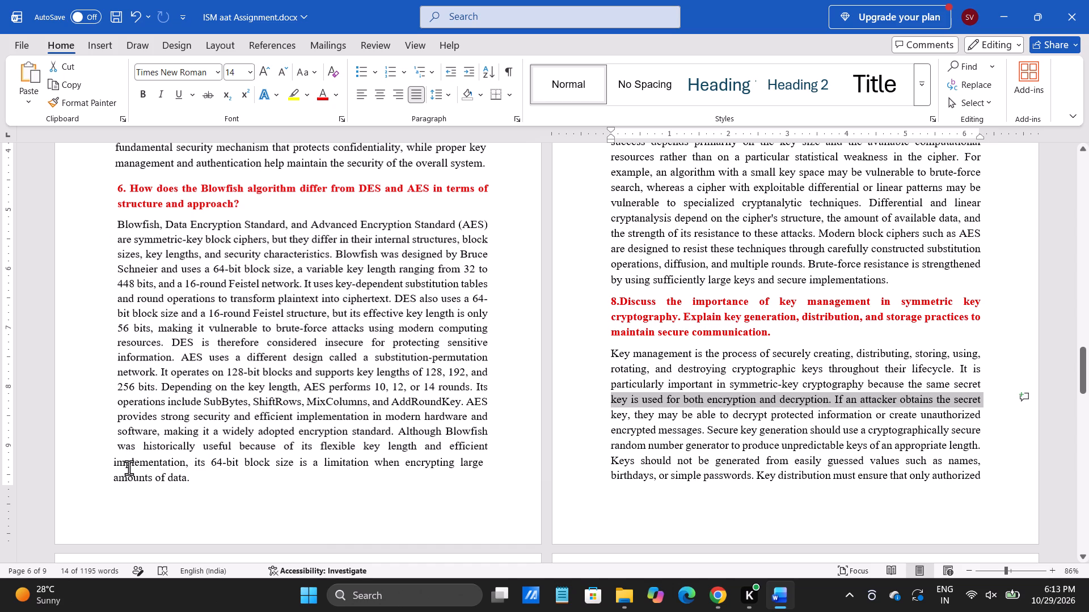
Add leading spaces before "implementation, its 64-bit block size" to line the remaining text up with the question 6 picture.
left_click_drag(112, 460, 129, 496)
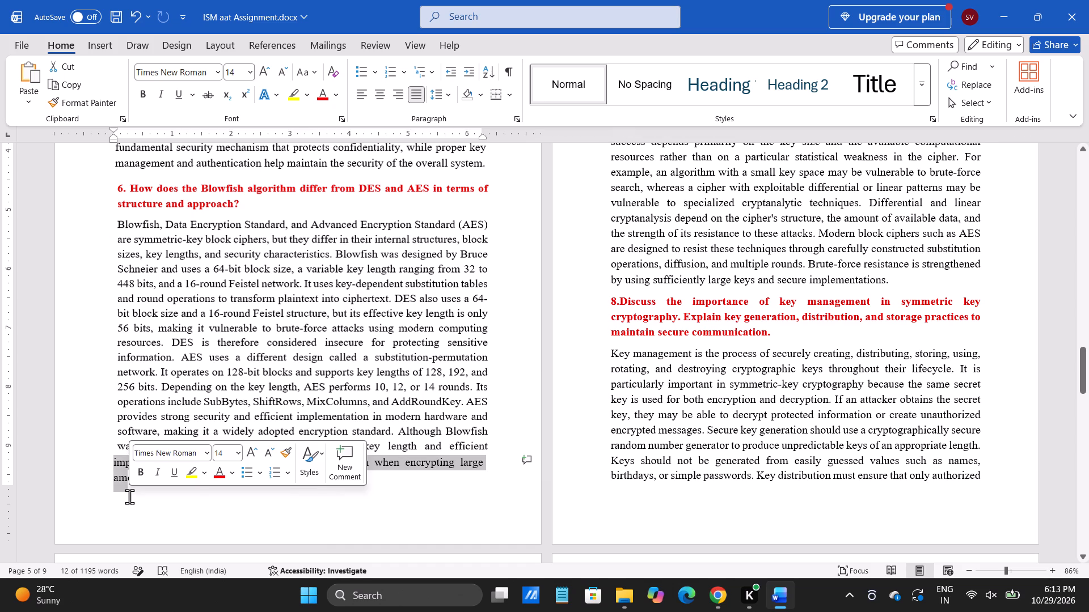
left_click(146, 519)
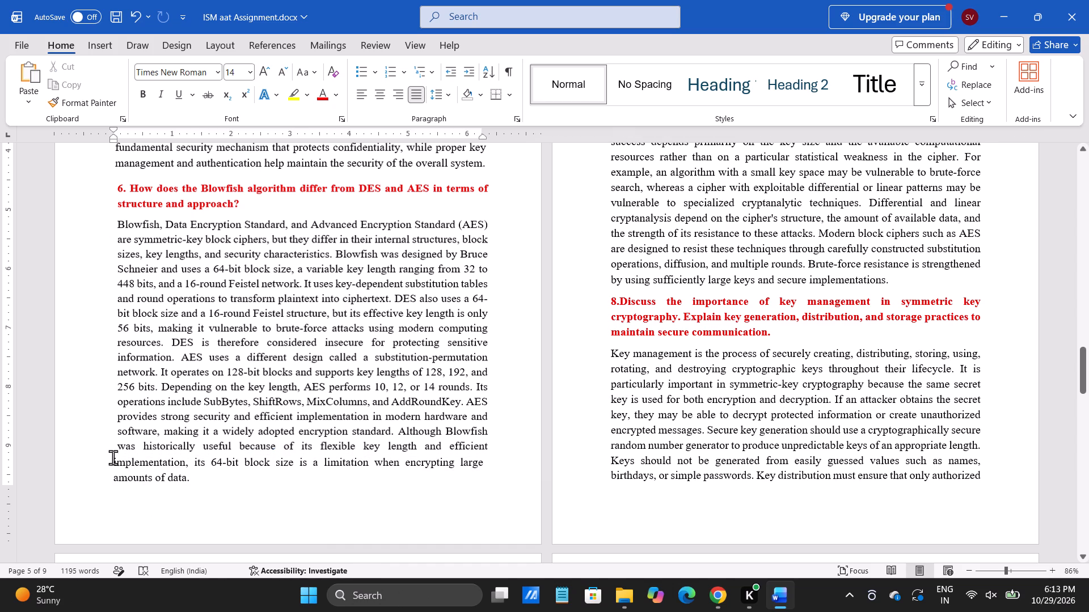
left_click(112, 458)
key("space")
key("space")
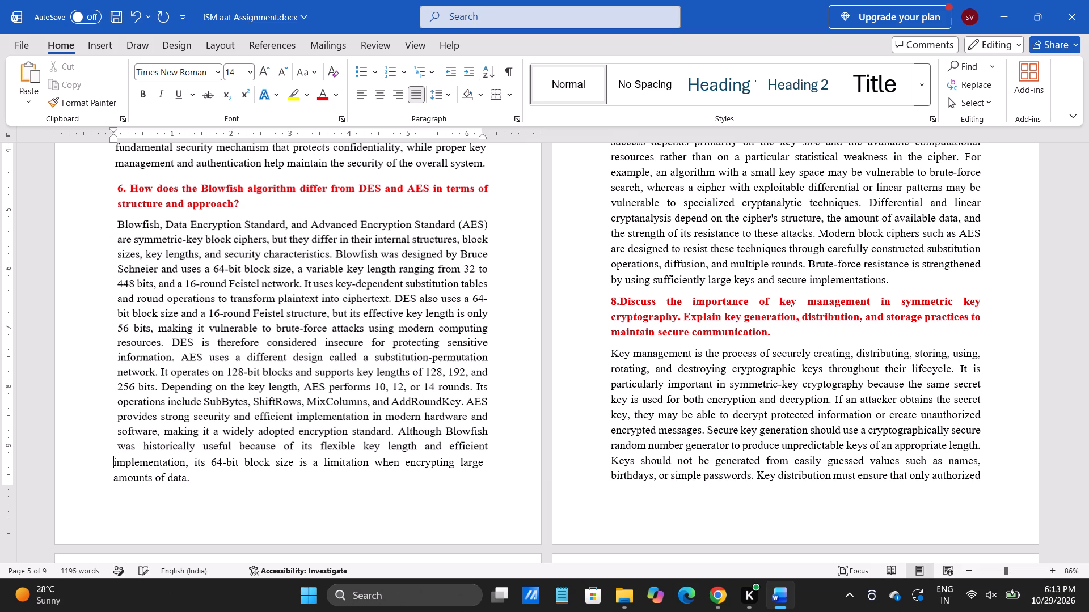
key("space")
key("space")
key("space")
key("space")
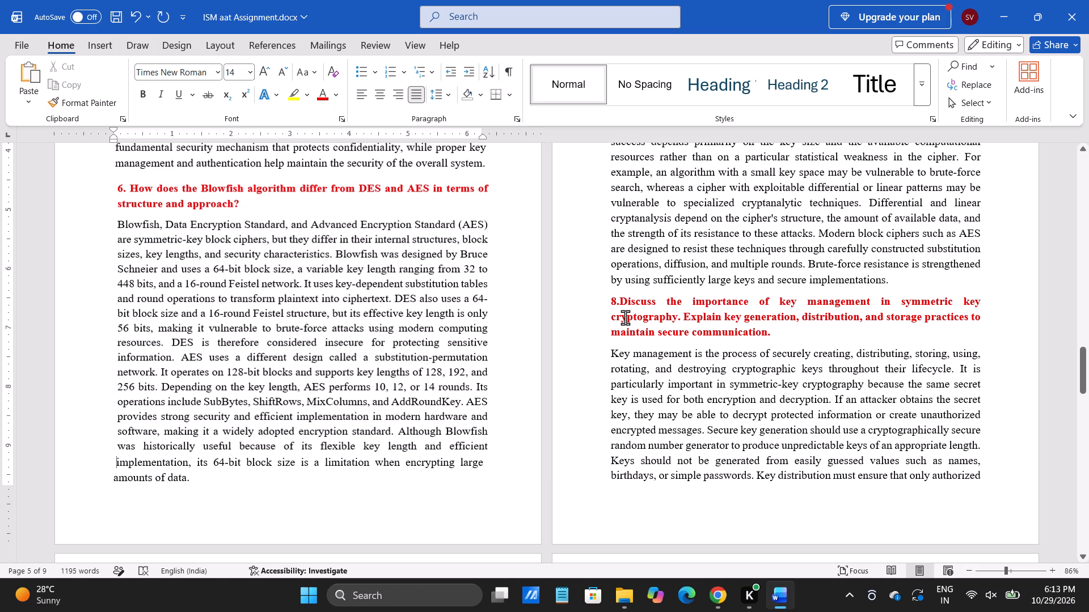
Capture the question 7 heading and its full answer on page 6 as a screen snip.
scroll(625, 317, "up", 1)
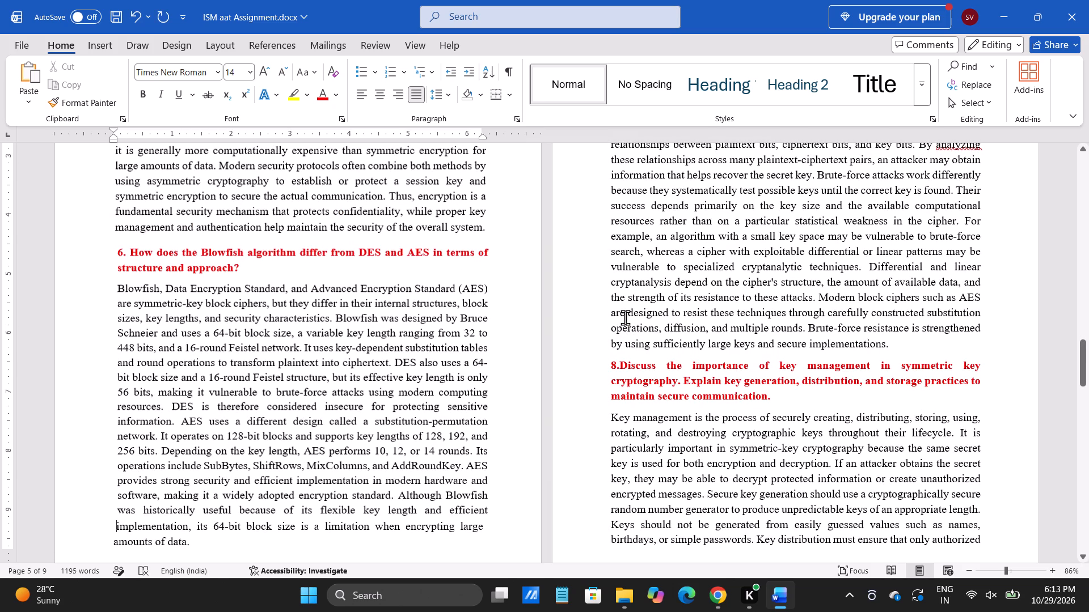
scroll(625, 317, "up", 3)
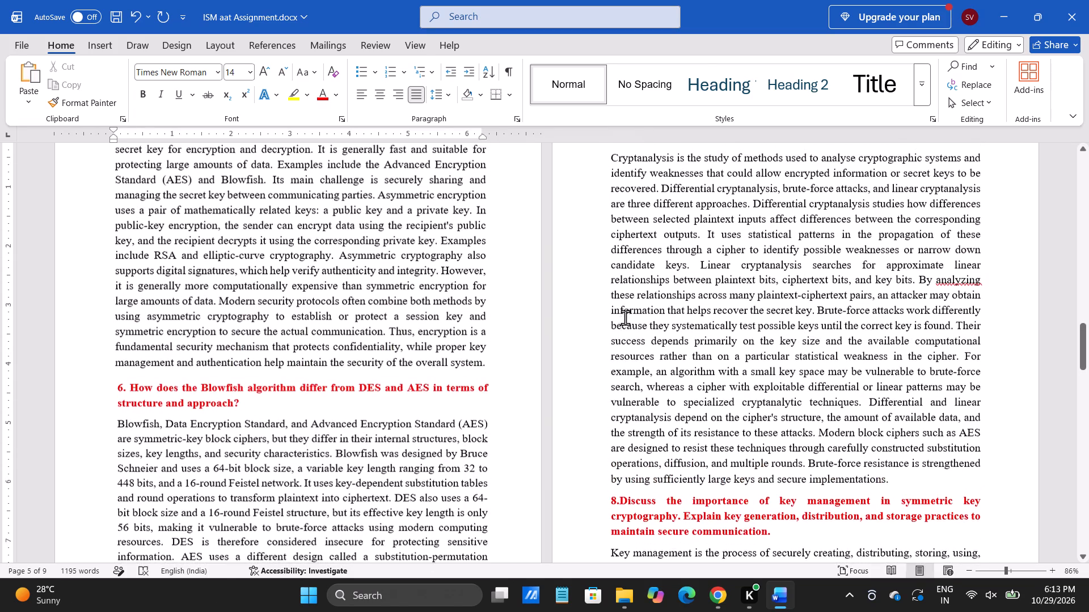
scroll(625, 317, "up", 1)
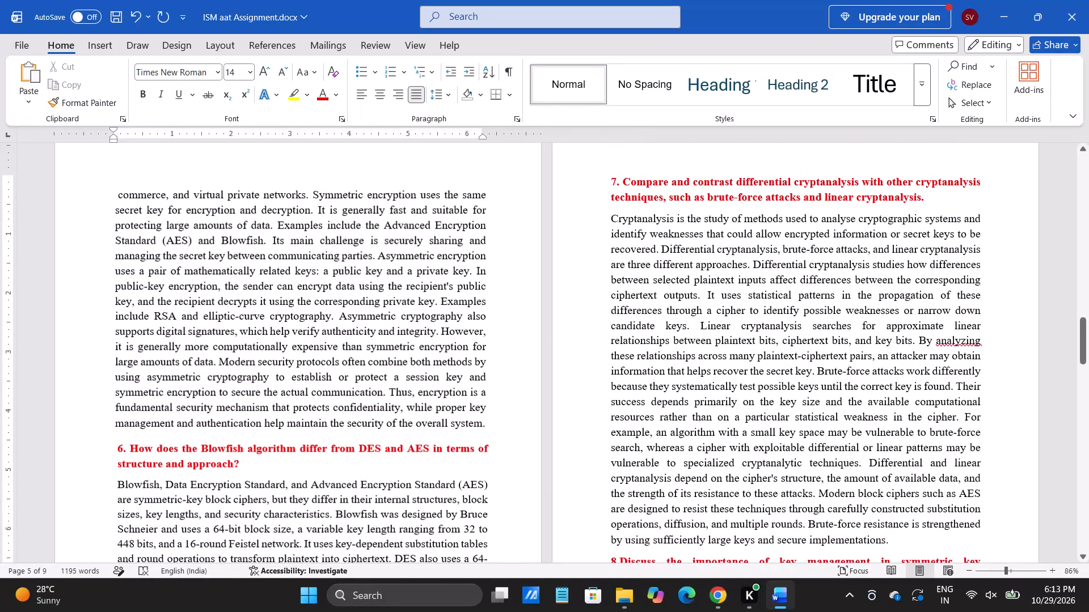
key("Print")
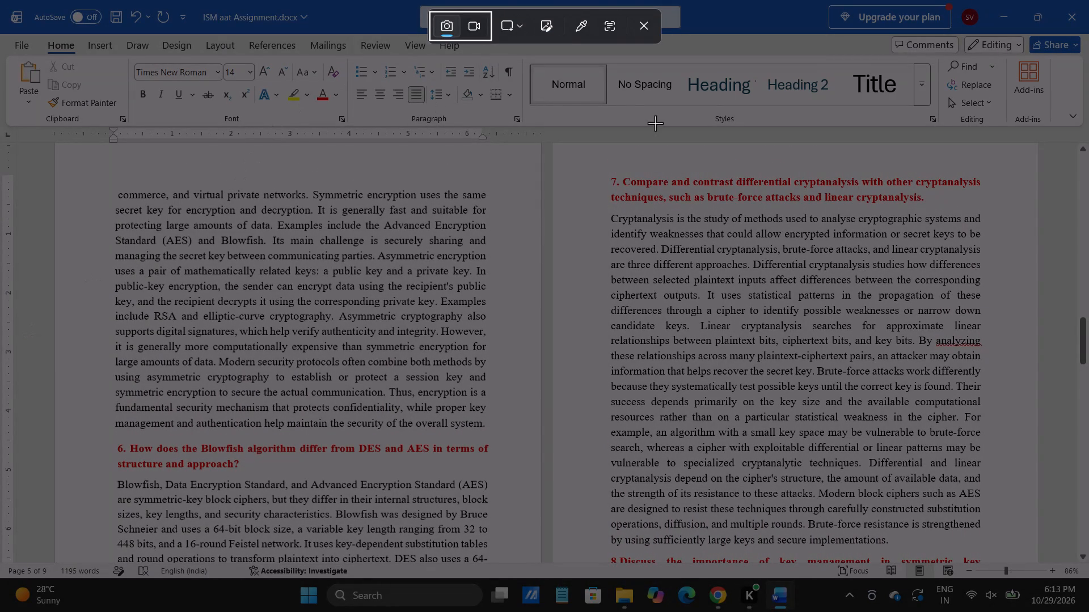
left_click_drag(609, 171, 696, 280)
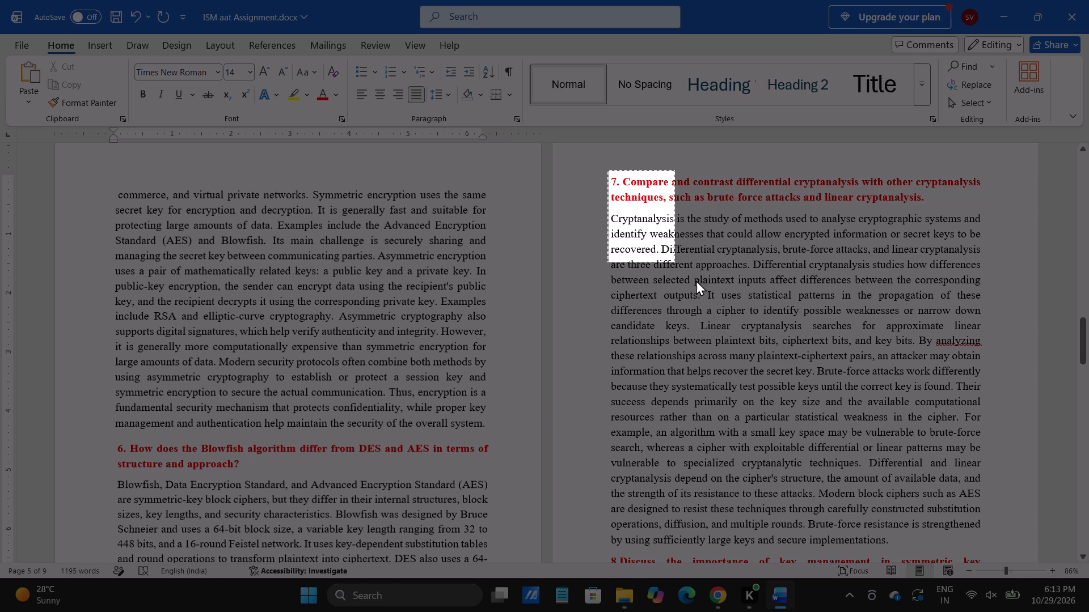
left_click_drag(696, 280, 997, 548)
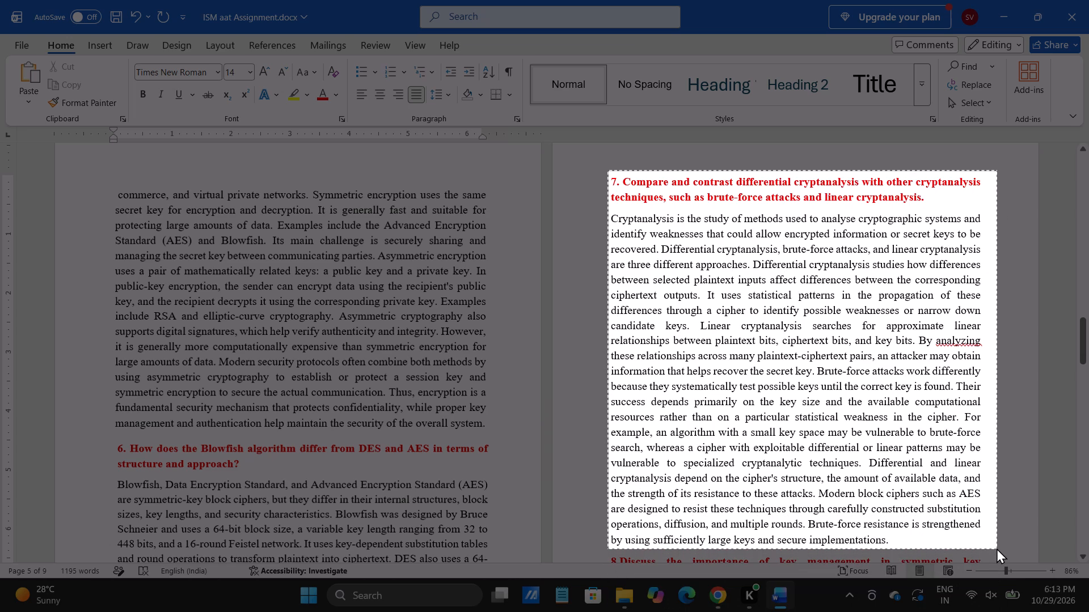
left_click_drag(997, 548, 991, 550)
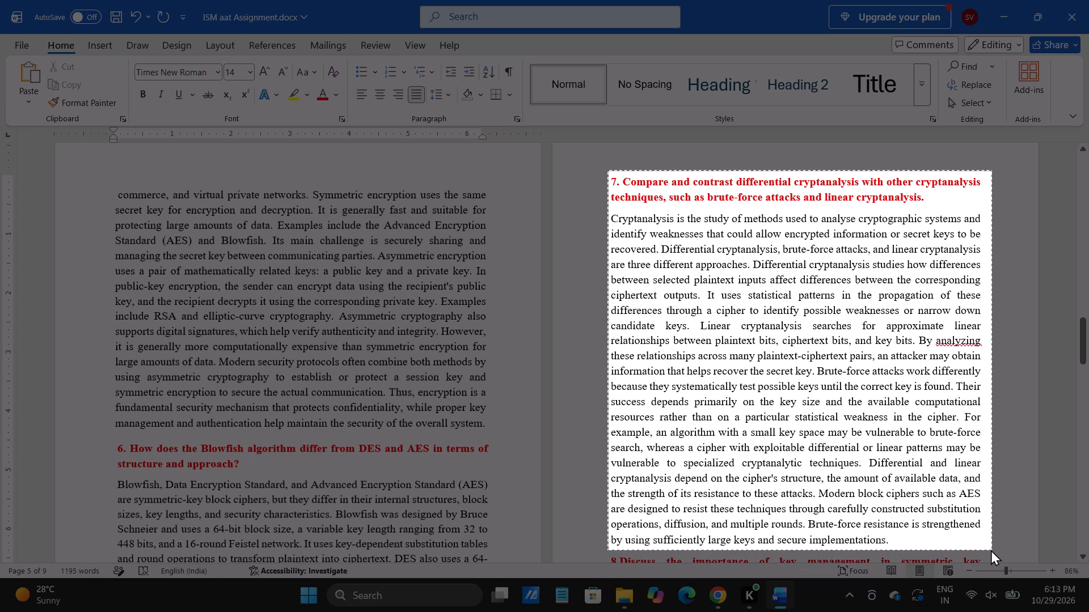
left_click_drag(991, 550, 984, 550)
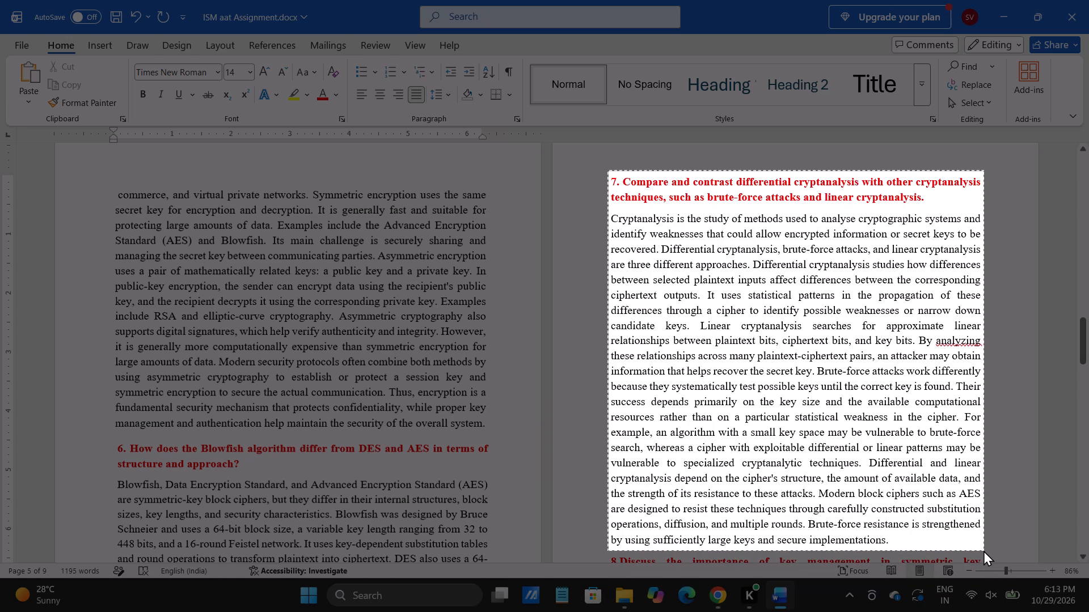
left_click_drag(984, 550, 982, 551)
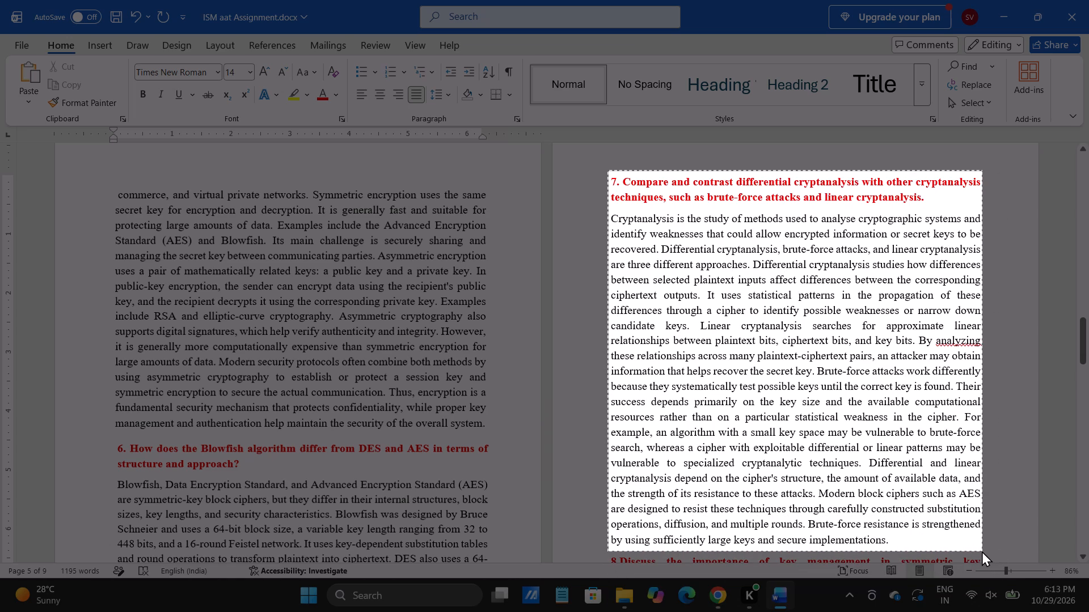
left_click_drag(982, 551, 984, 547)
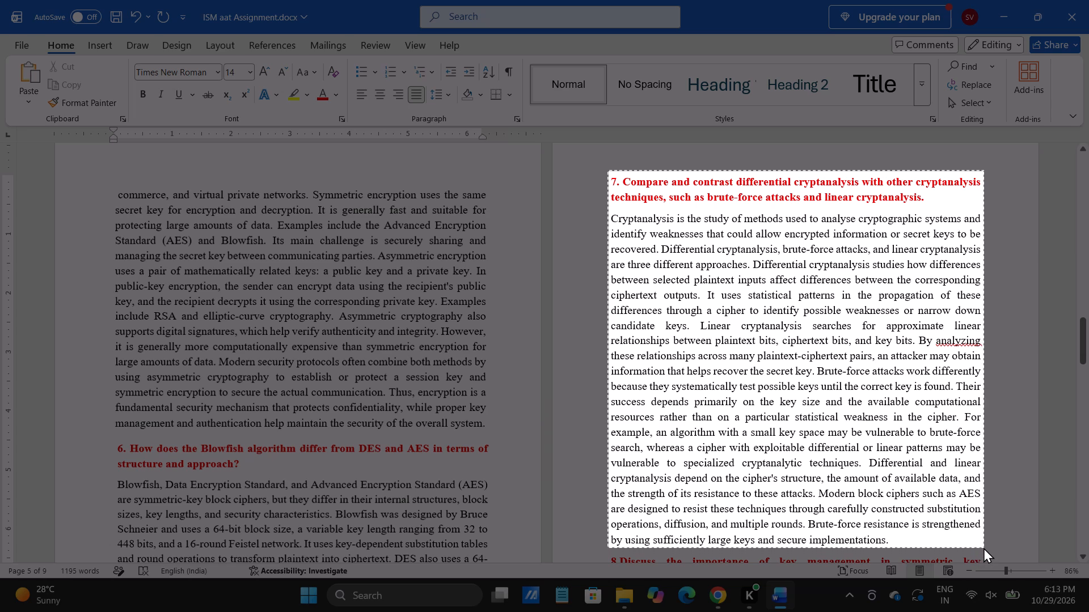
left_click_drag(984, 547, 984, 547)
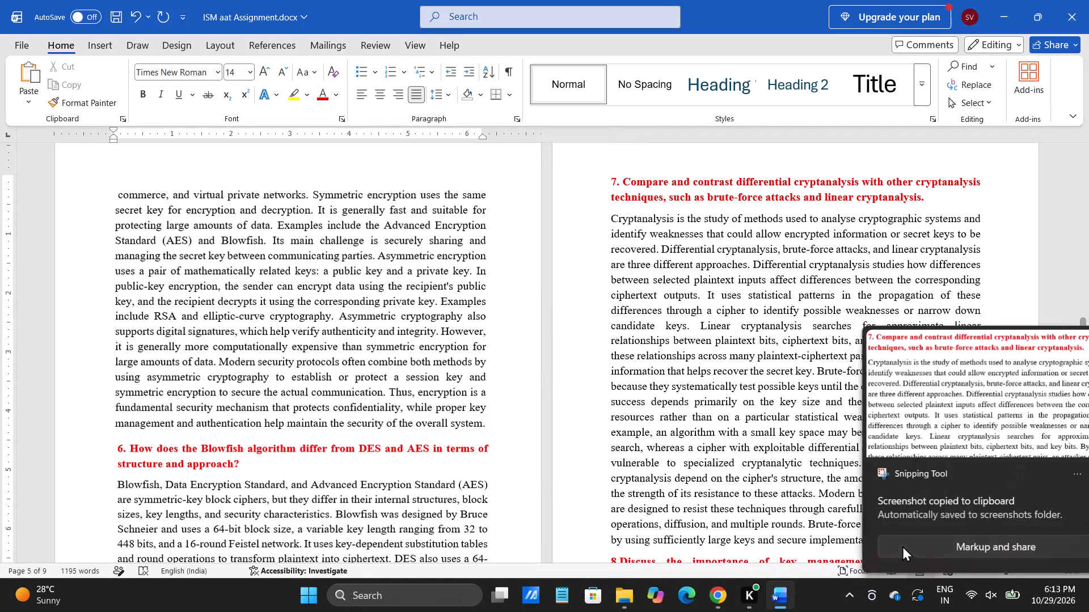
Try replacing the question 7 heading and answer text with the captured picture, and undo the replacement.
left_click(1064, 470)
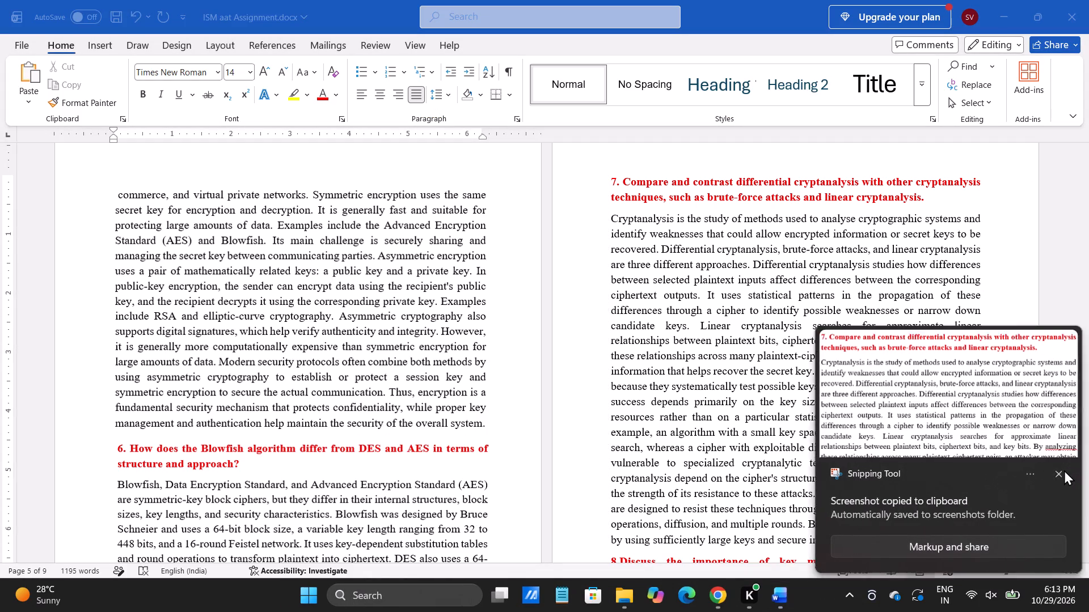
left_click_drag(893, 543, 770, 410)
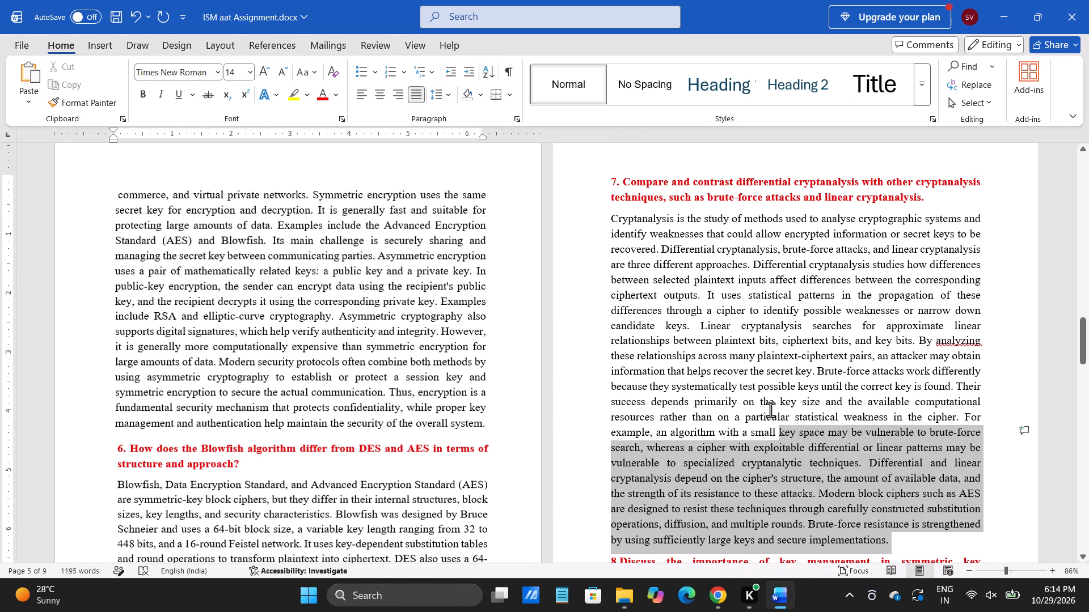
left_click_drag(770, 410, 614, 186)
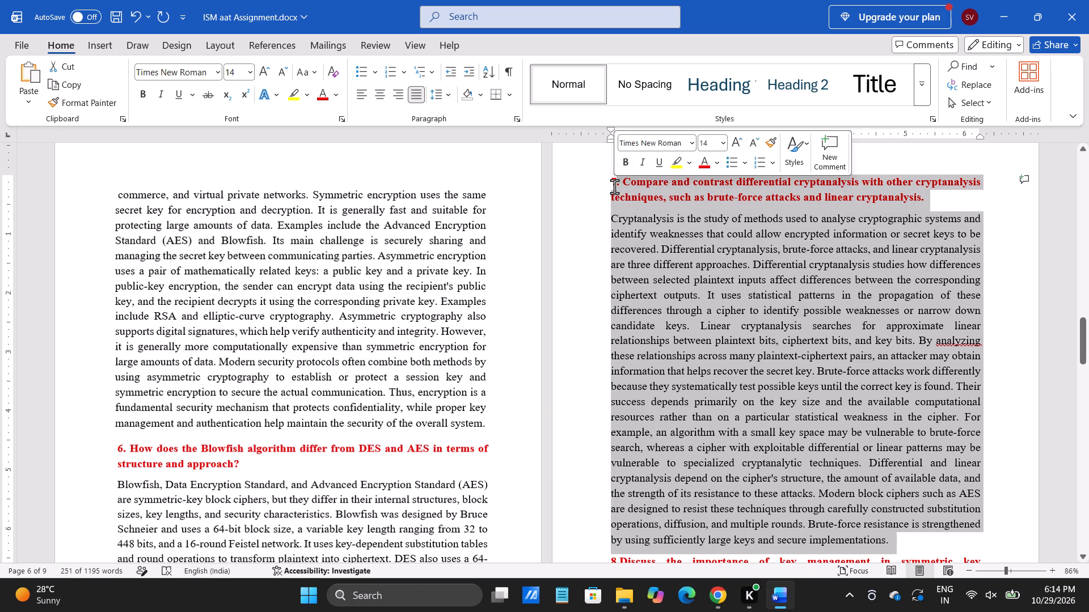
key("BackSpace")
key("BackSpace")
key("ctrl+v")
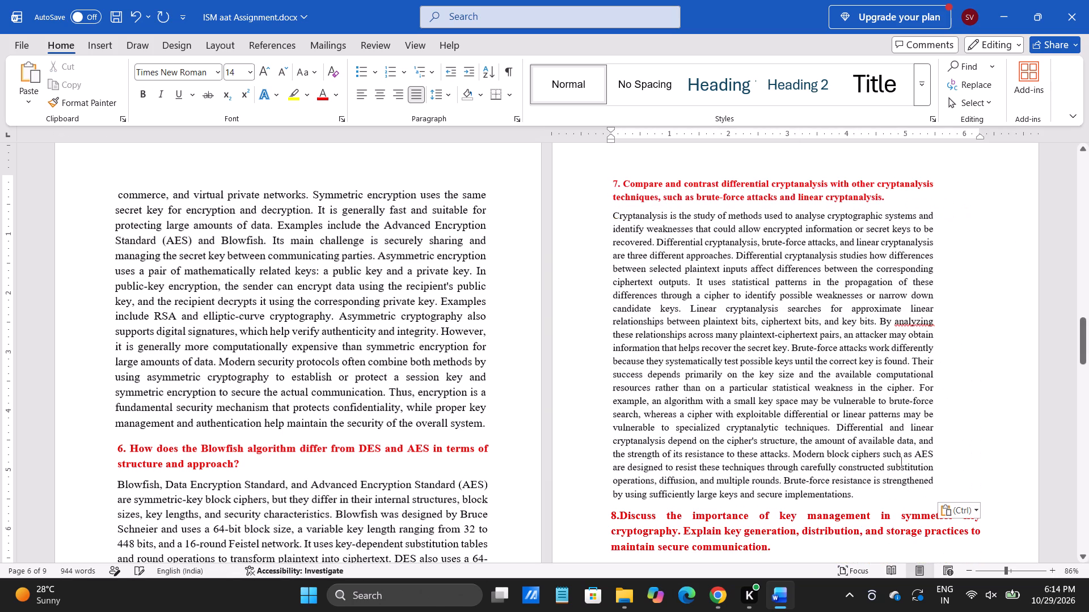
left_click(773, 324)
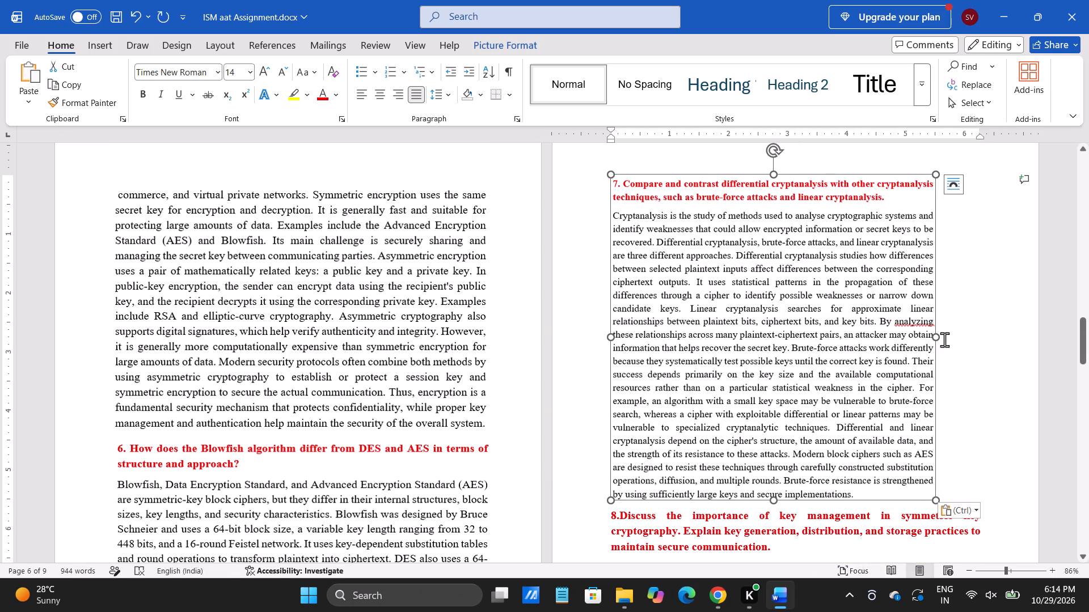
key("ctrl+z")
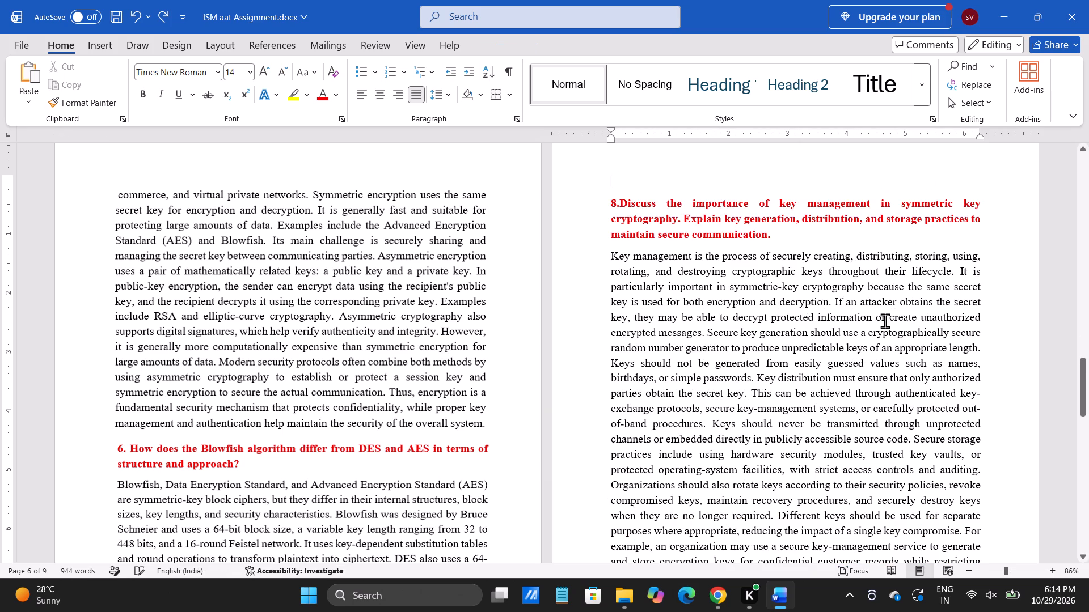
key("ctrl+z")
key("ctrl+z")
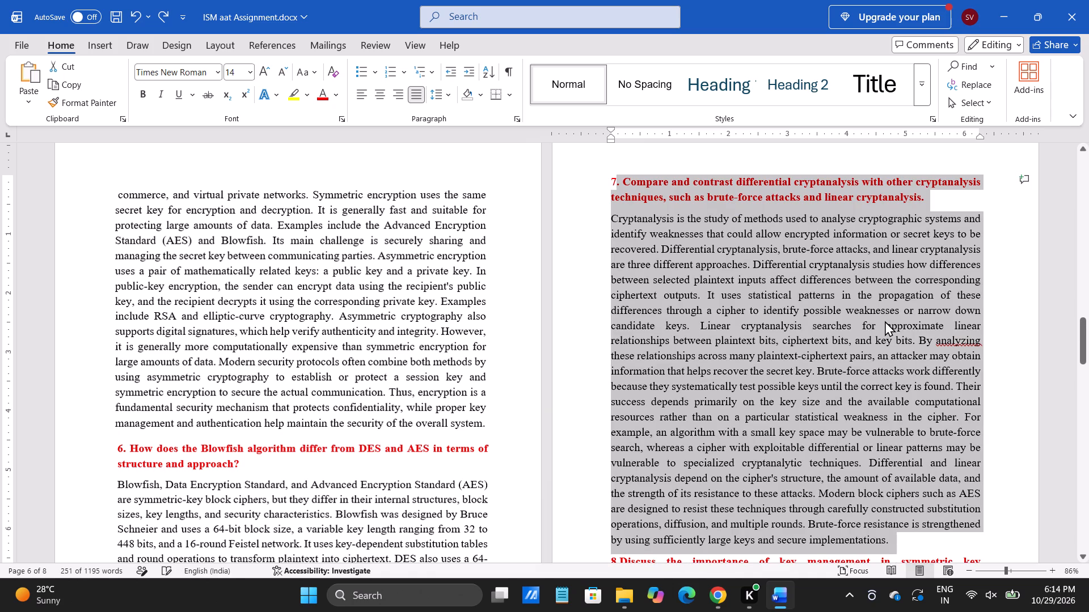
Ignore all spelling flags for the word "analyzing" in the question 7 answer.
left_click(896, 326)
left_click_drag(965, 341, 961, 362)
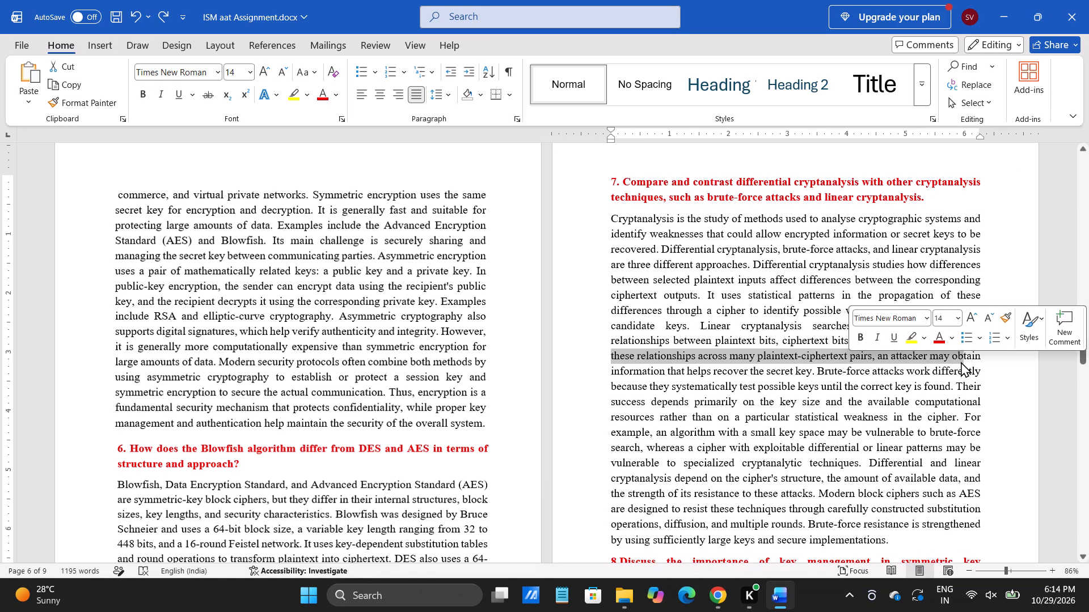
left_click(1019, 401)
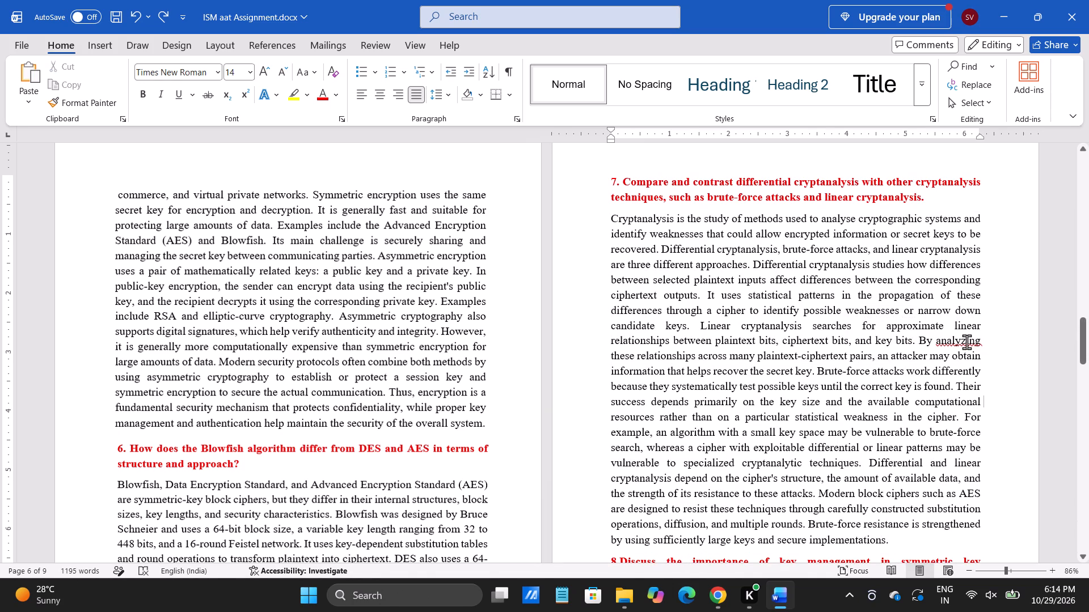
left_click(966, 342)
right_click(966, 342)
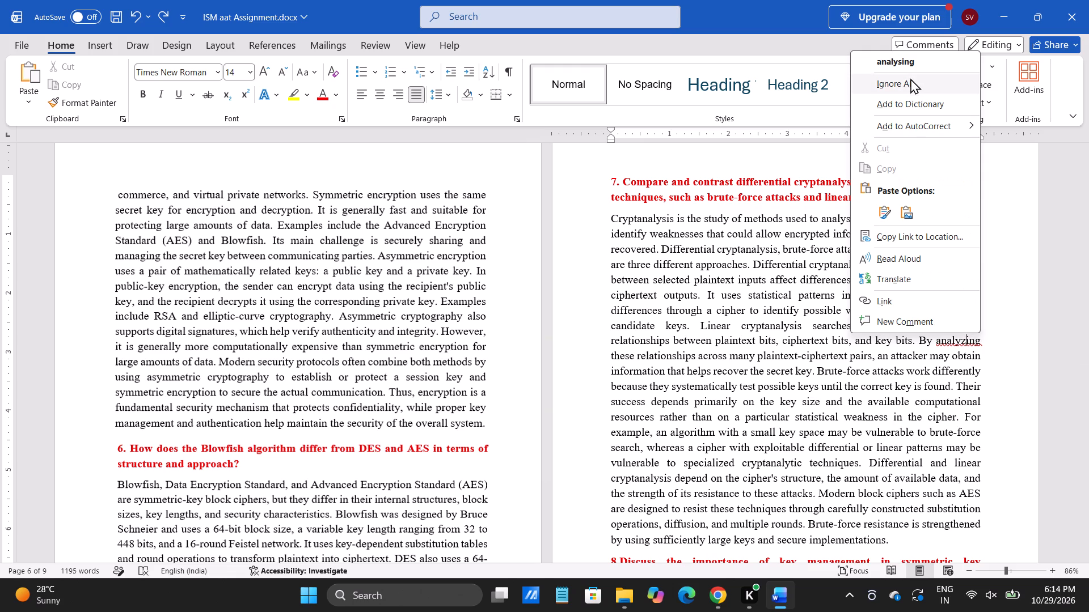
left_click(910, 79)
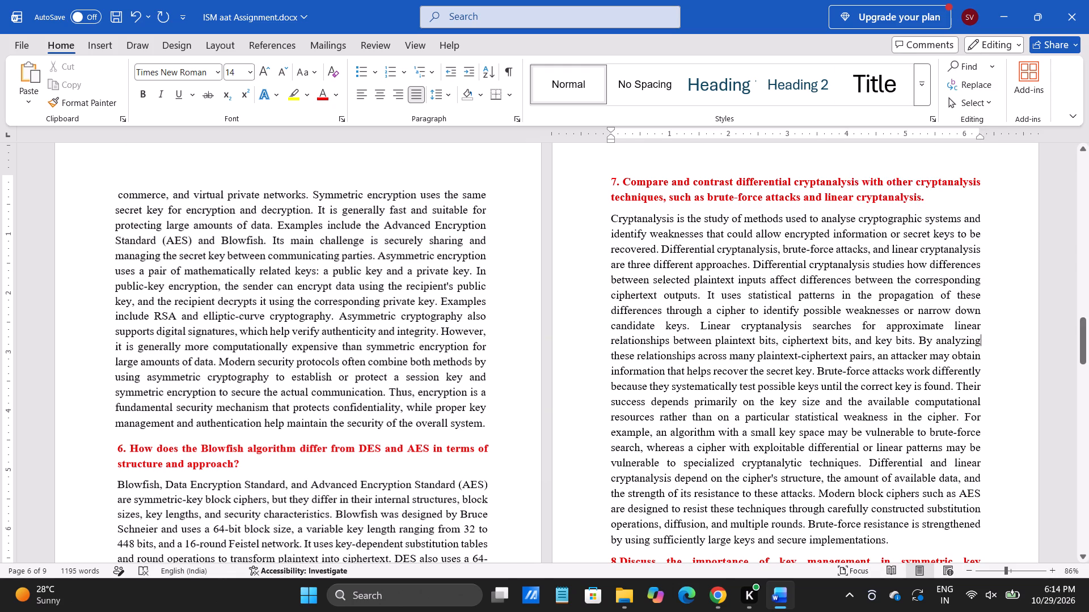
Capture the question 7 heading and its full answer on page 6 as a new screen snip.
left_click(469, 355)
key("Print")
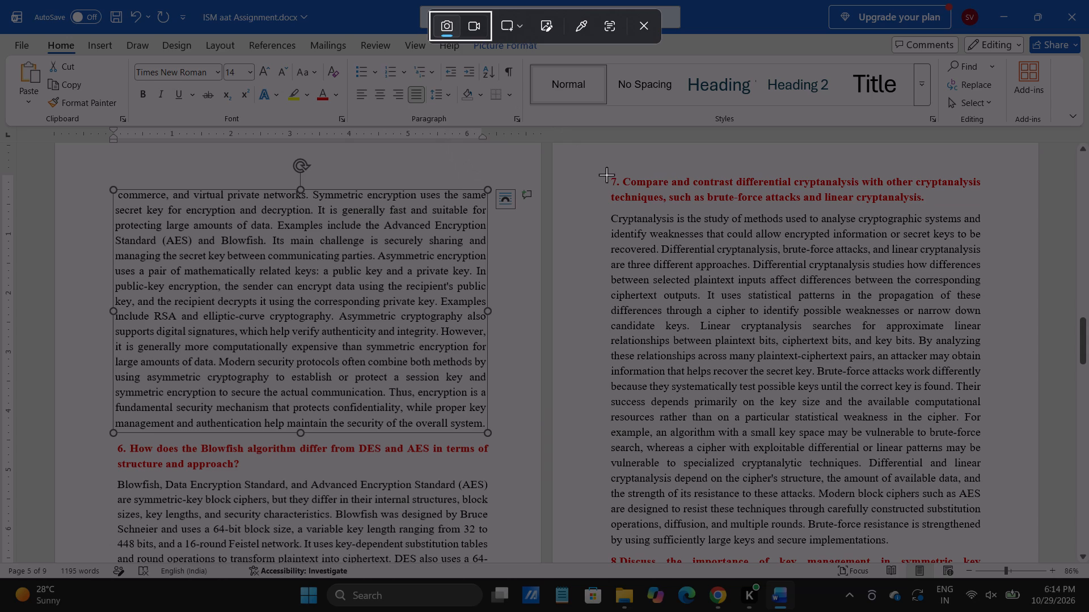
left_click_drag(609, 173, 919, 509)
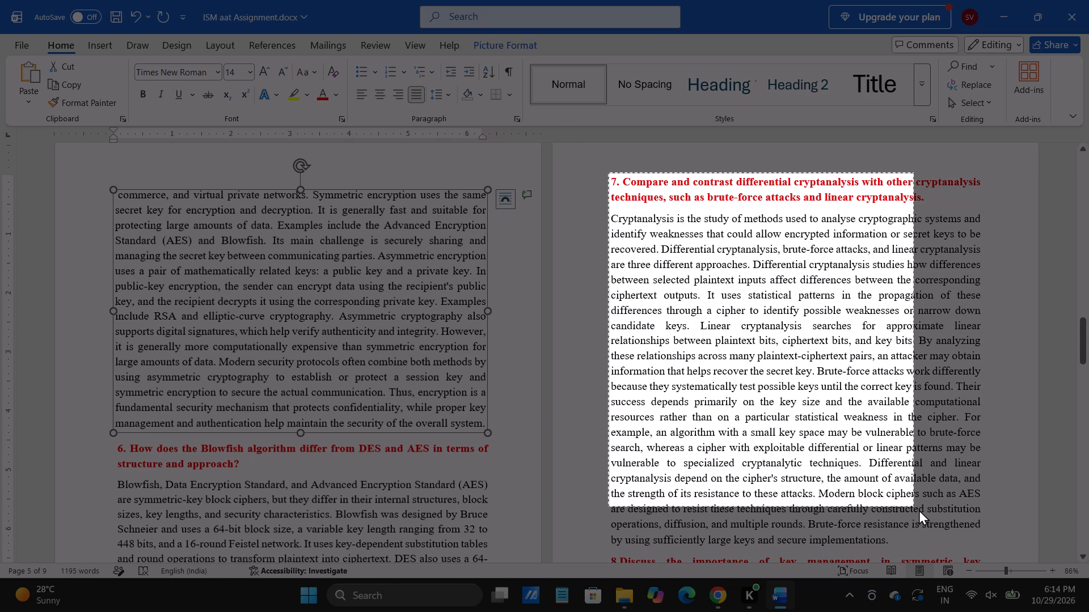
left_click_drag(919, 509, 983, 549)
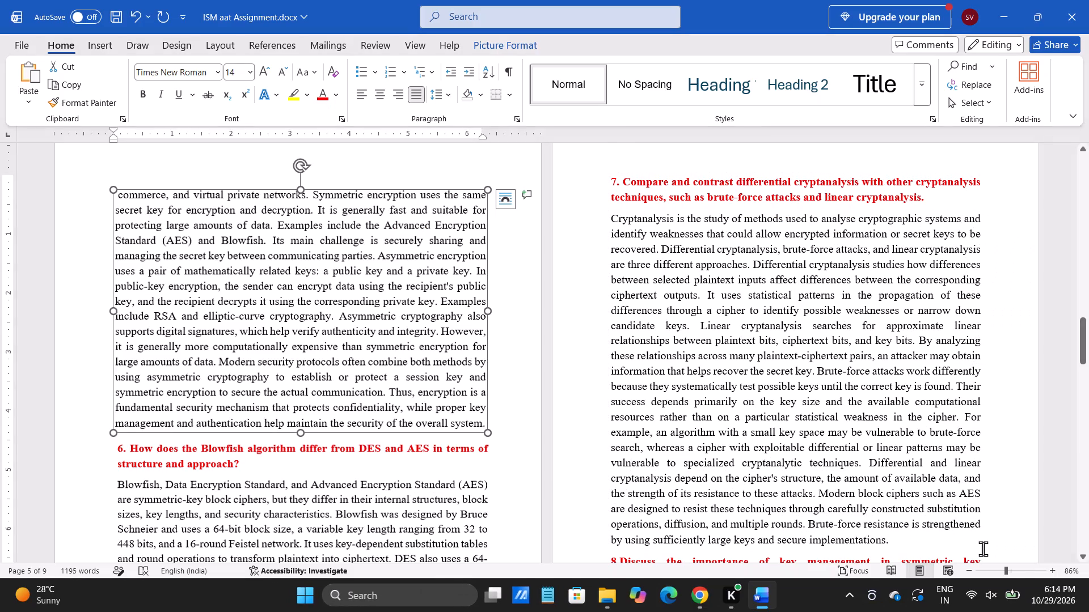
left_click(1062, 469)
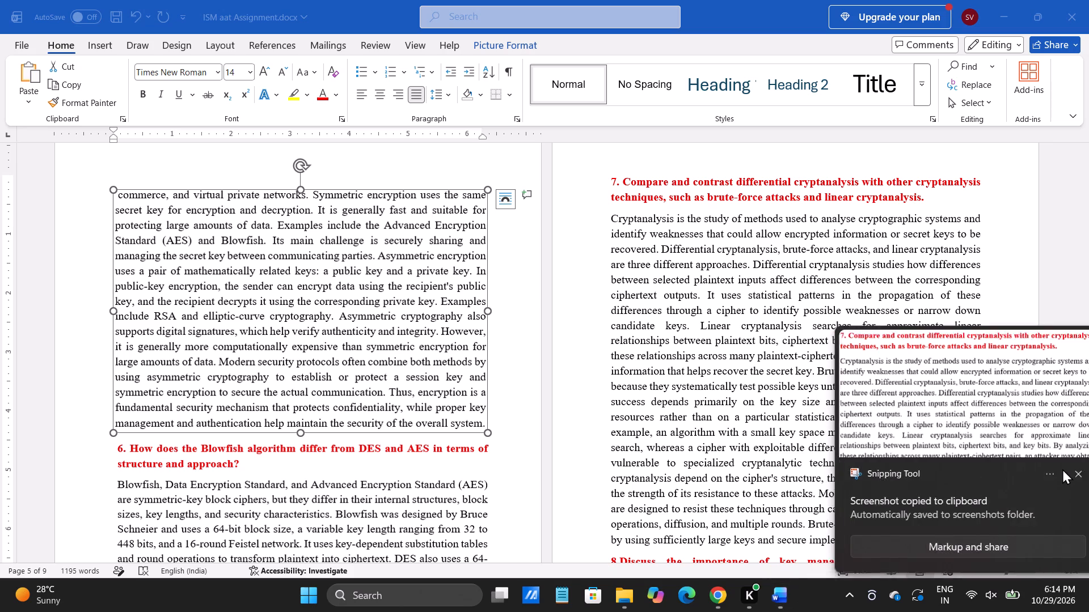
Replace the question 7 heading and answer text with the captured picture.
left_click_drag(896, 543, 670, 276)
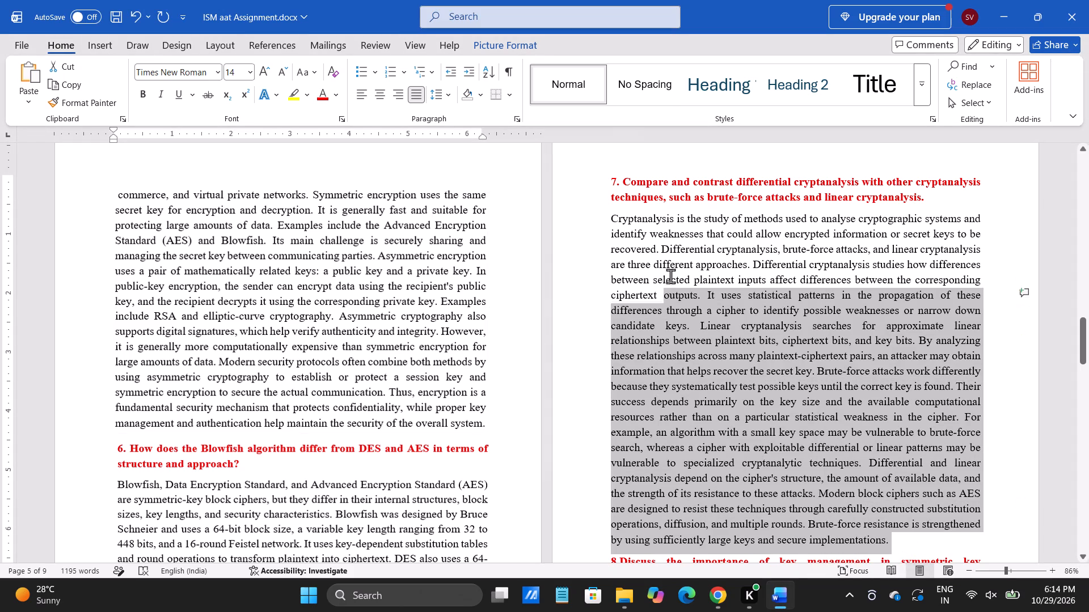
left_click_drag(670, 276, 610, 181)
key("BackSpace")
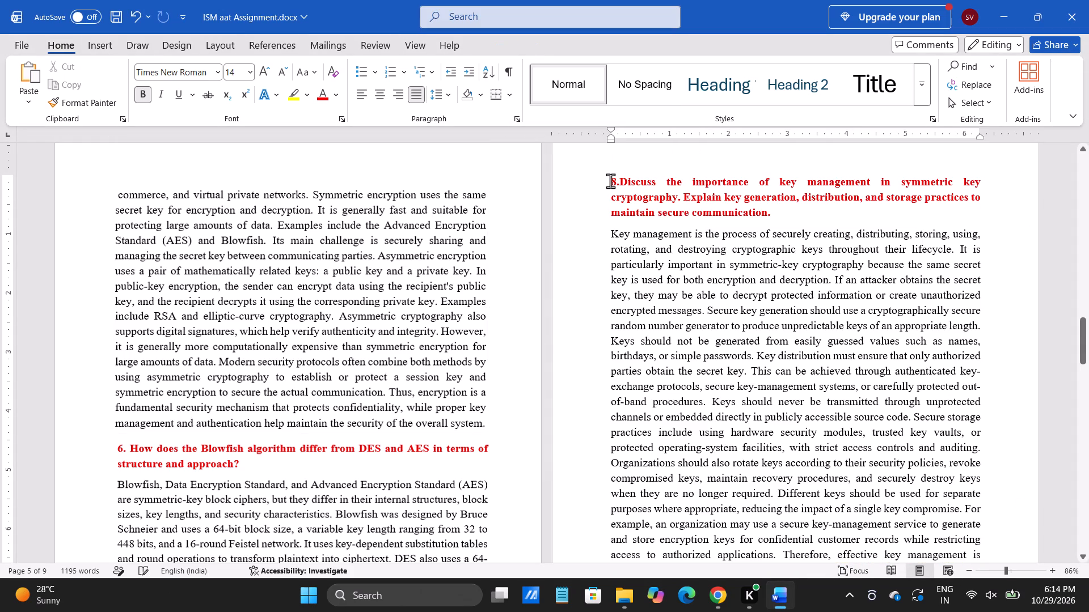
key("ctrl+v")
left_click(750, 332)
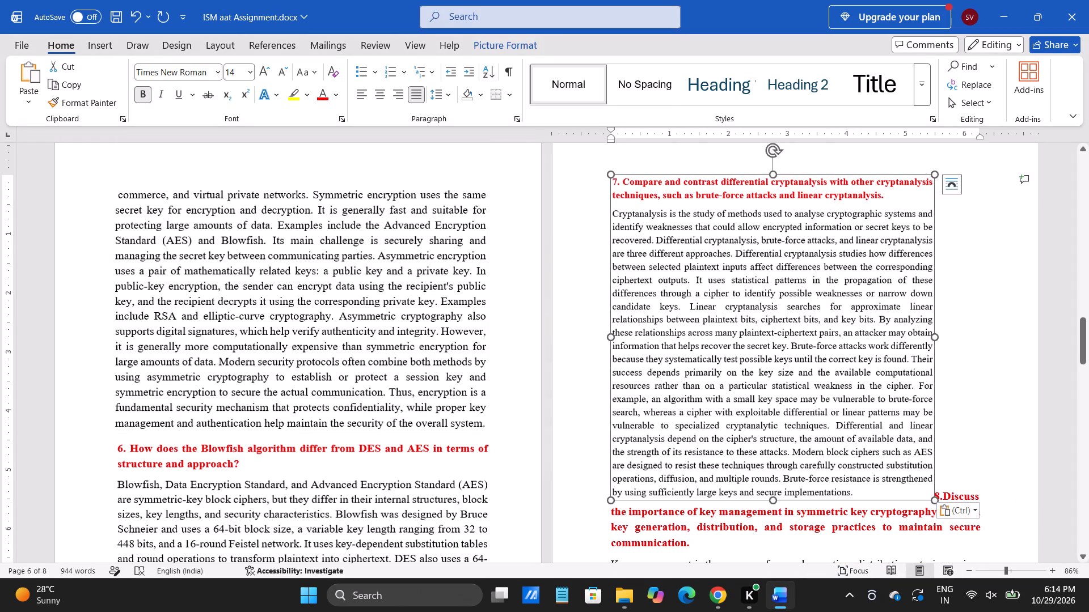
Stretch the question 7 picture to the full text width and make it taller so its text matches the surrounding size.
left_click_drag(935, 338, 963, 334)
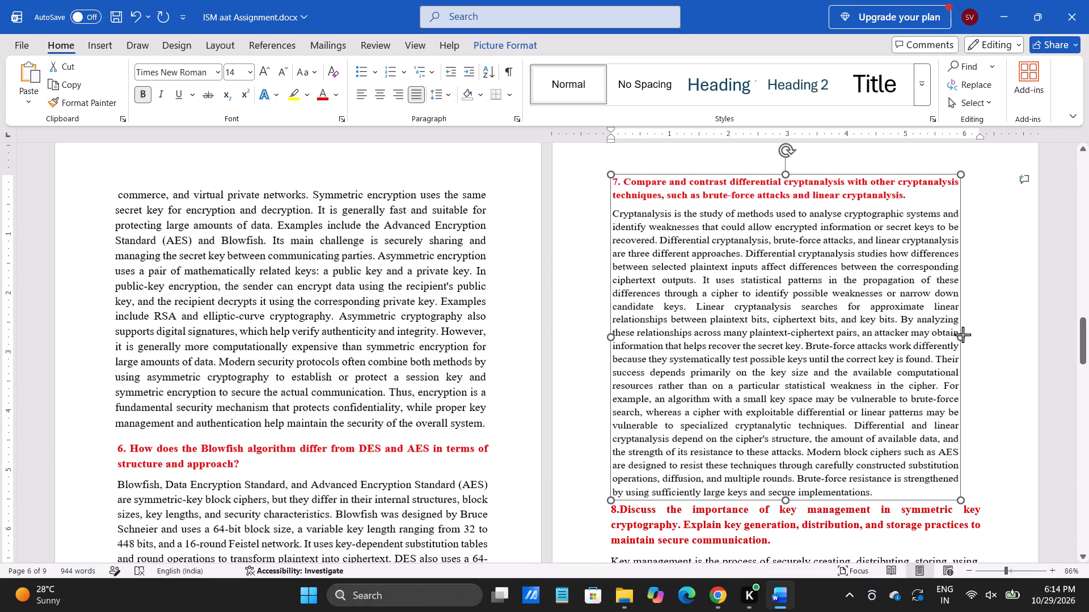
left_click_drag(963, 334, 983, 331)
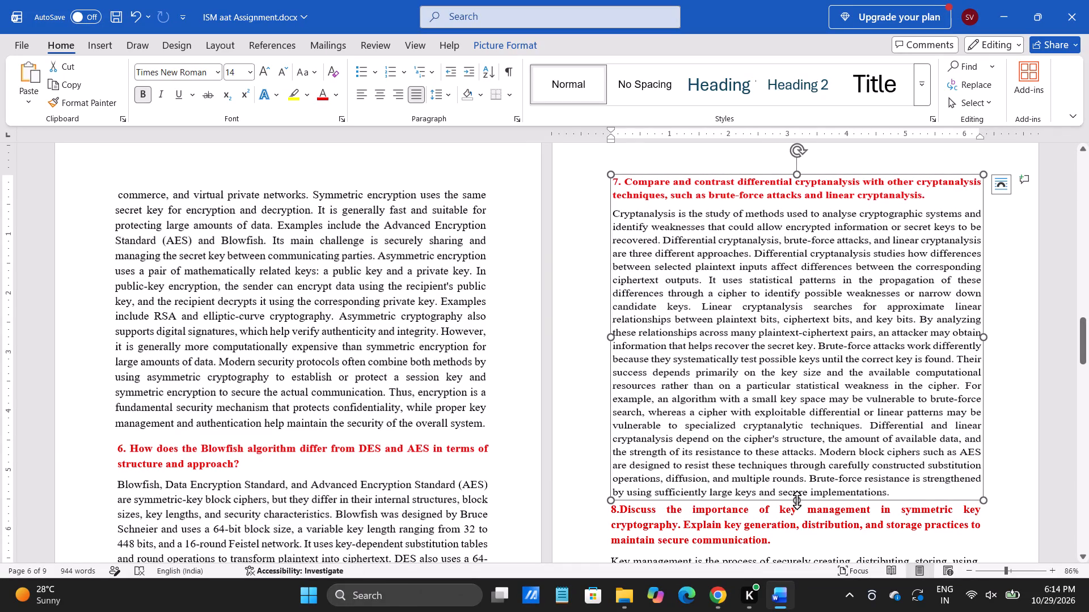
left_click_drag(796, 500, 804, 545)
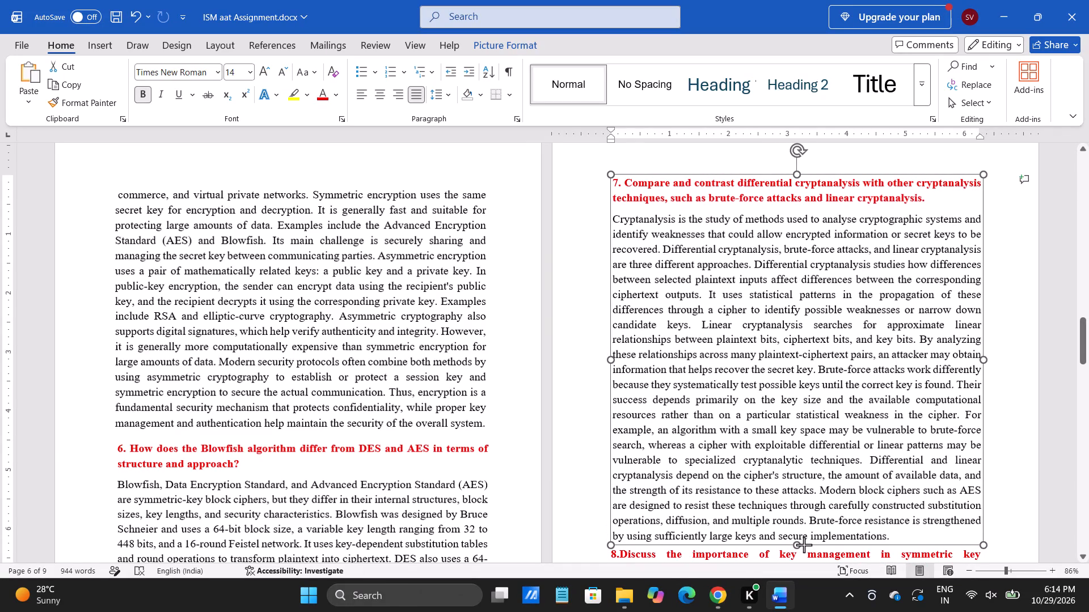
left_click_drag(804, 545, 804, 549)
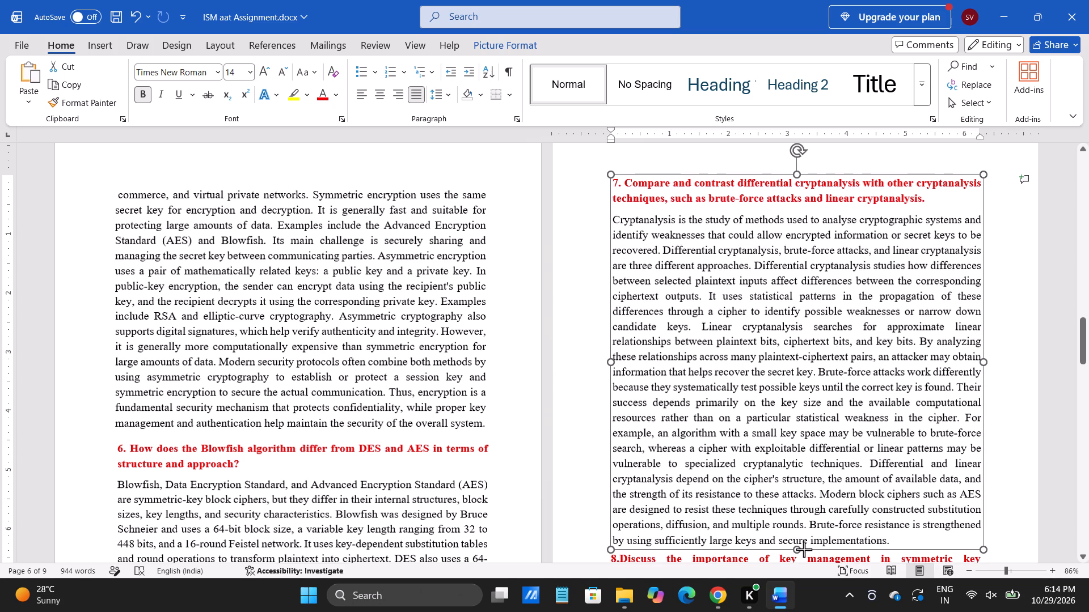
left_click_drag(804, 549, 804, 549)
left_click(573, 269)
left_click(386, 304)
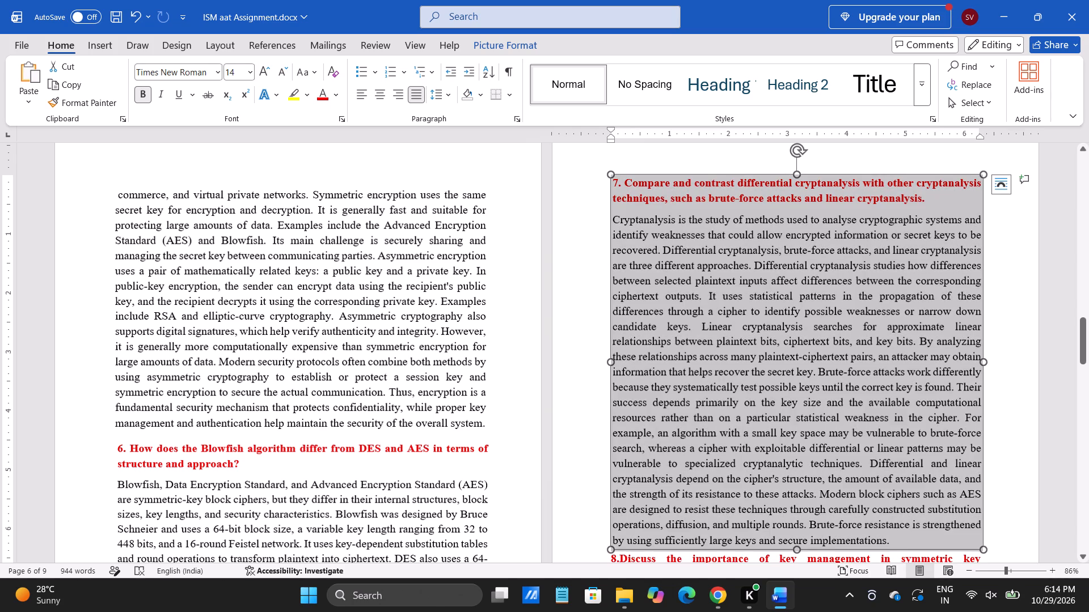
Capture the question 8 heading and the part of its answer on page 6, through "only authorized", as a screen snip.
scroll(480, 295, "down", 4)
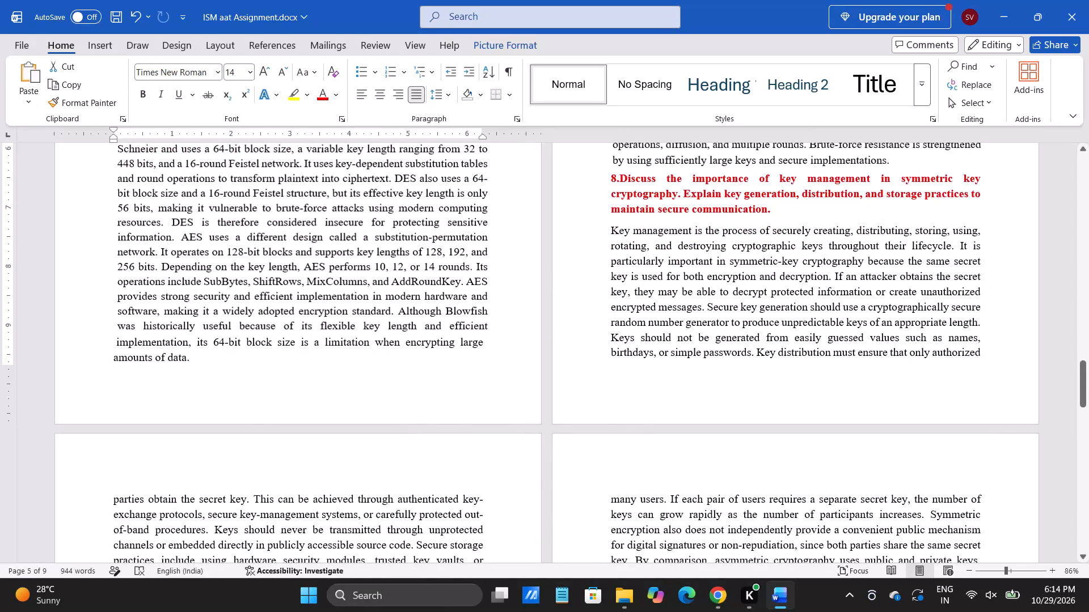
key("Print")
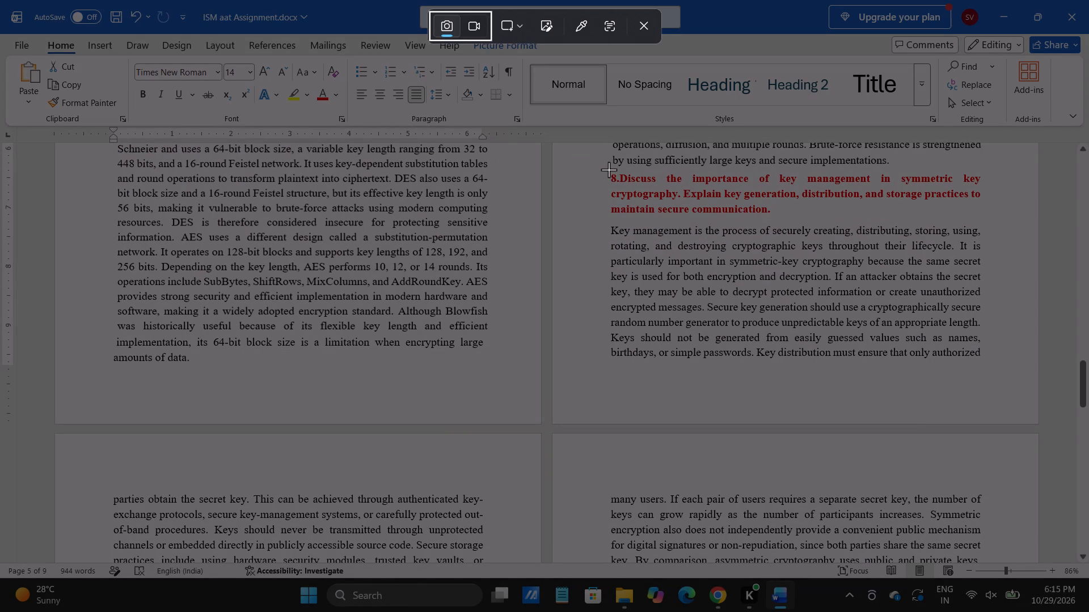
left_click_drag(609, 172, 974, 362)
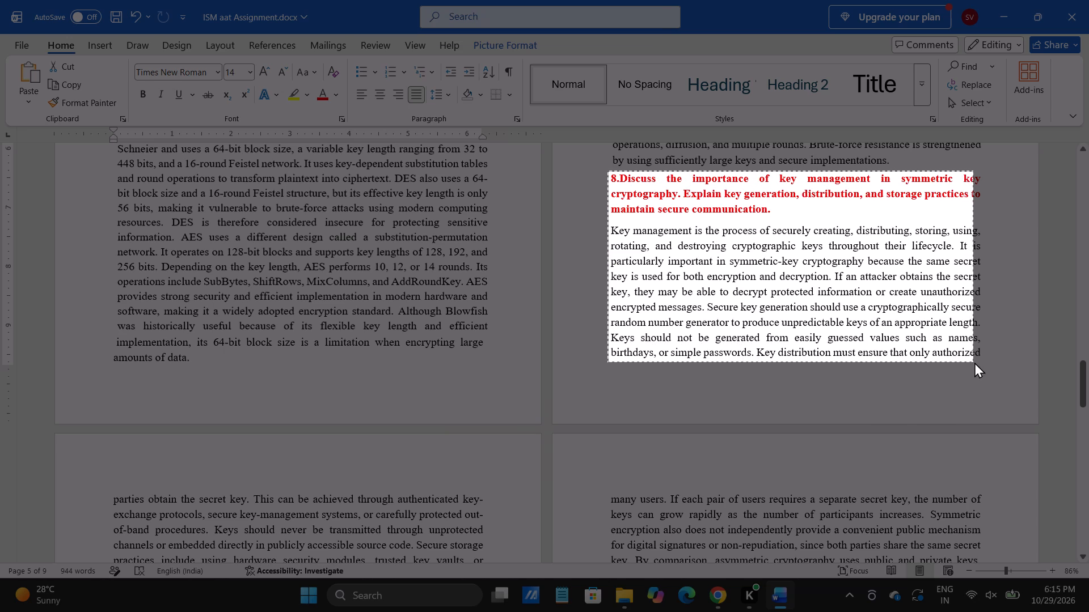
left_click_drag(974, 362, 982, 360)
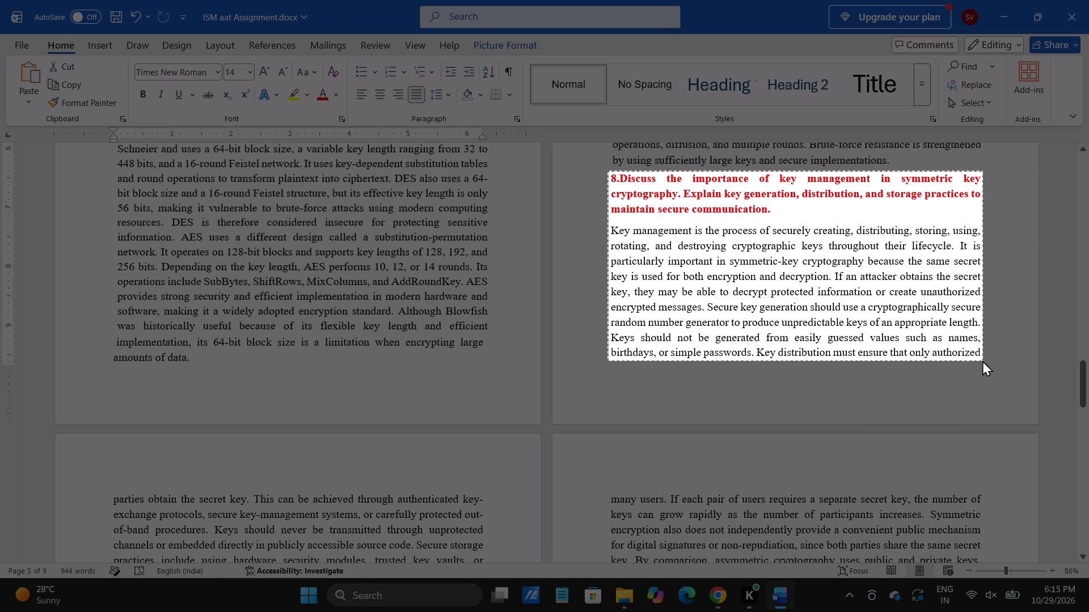
left_click_drag(982, 360, 982, 362)
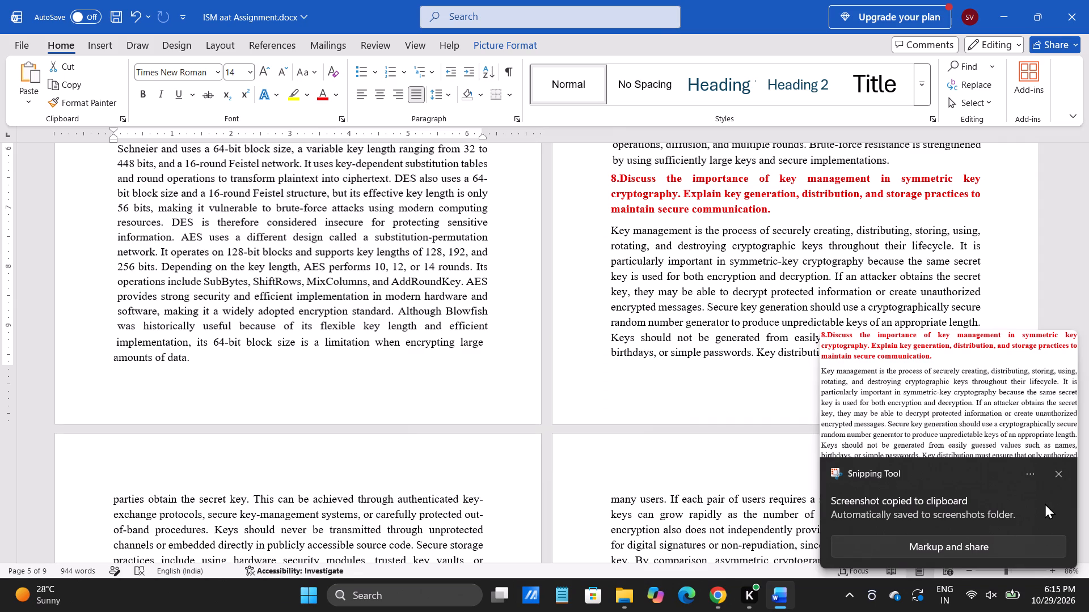
left_click(1057, 479)
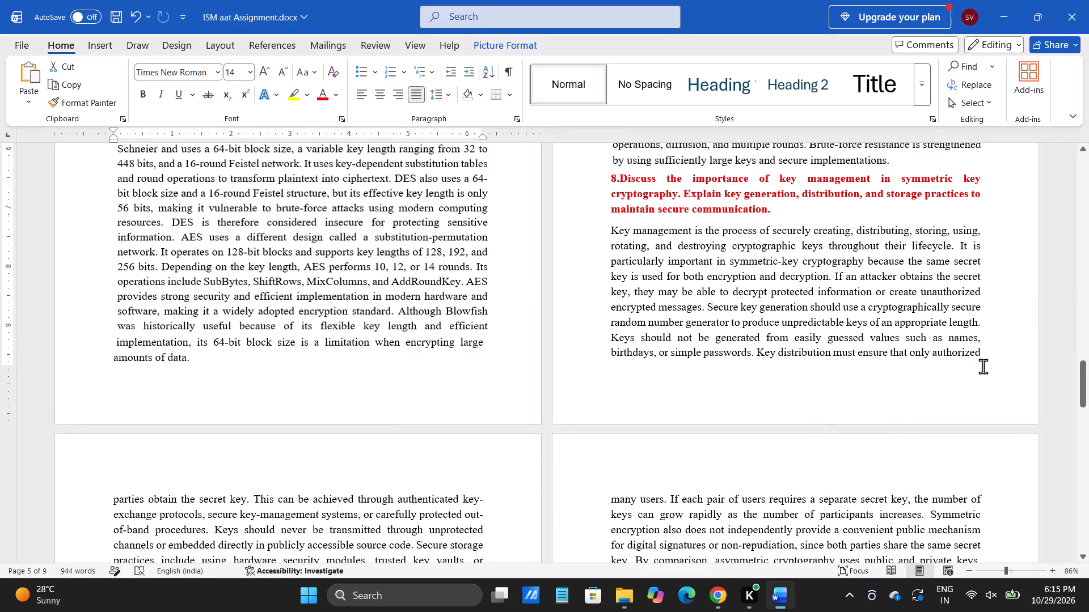
Replace the question 8 heading and the page 6 part of its answer with the captured picture.
left_click_drag(986, 355, 620, 184)
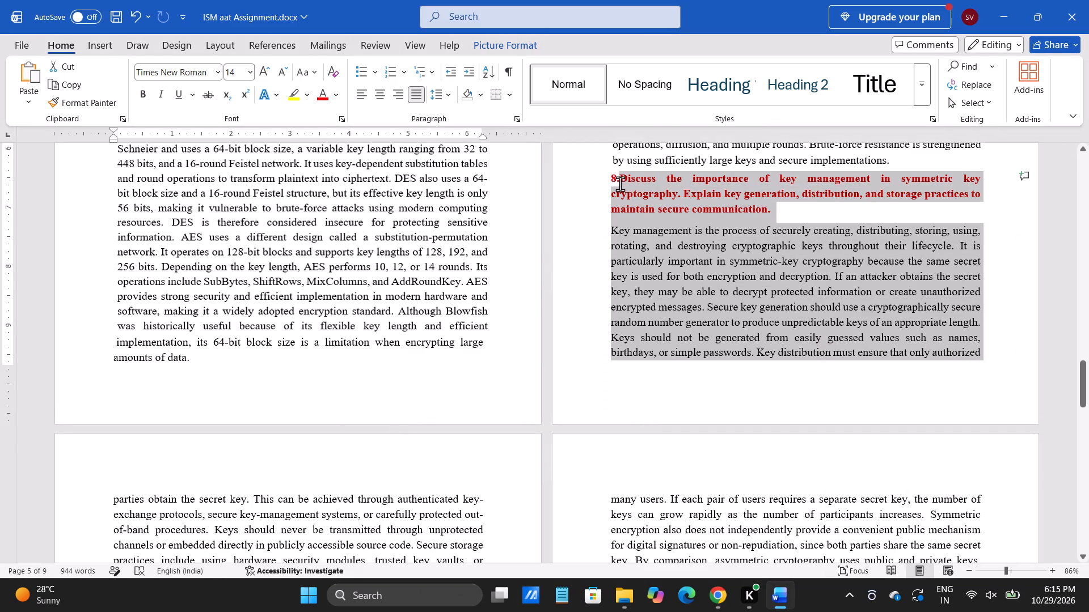
left_click_drag(620, 184, 612, 178)
key("BackSpace")
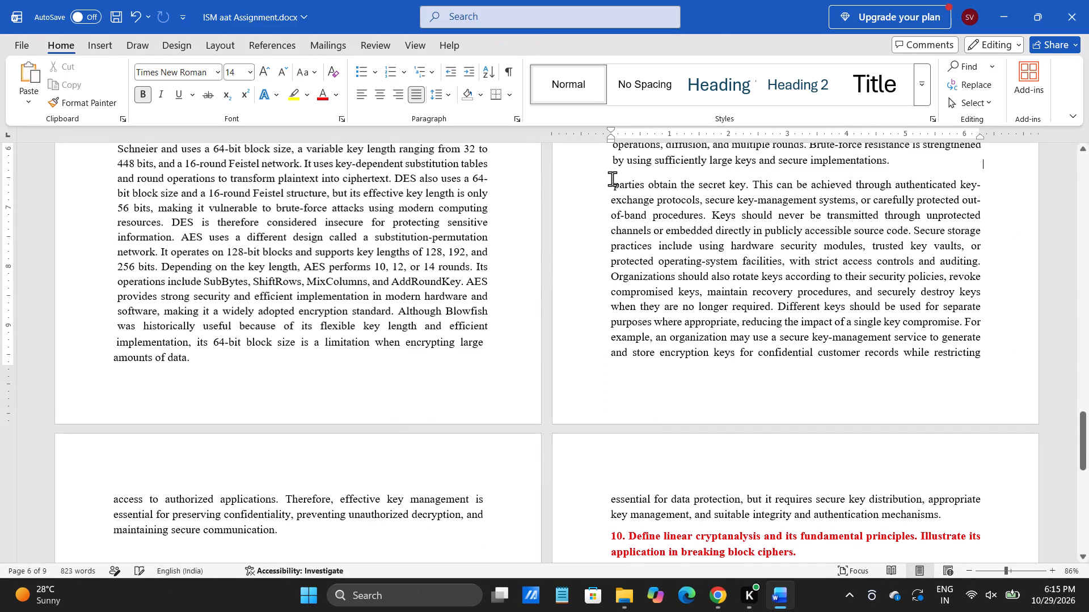
key("ctrl+v")
left_click(720, 266)
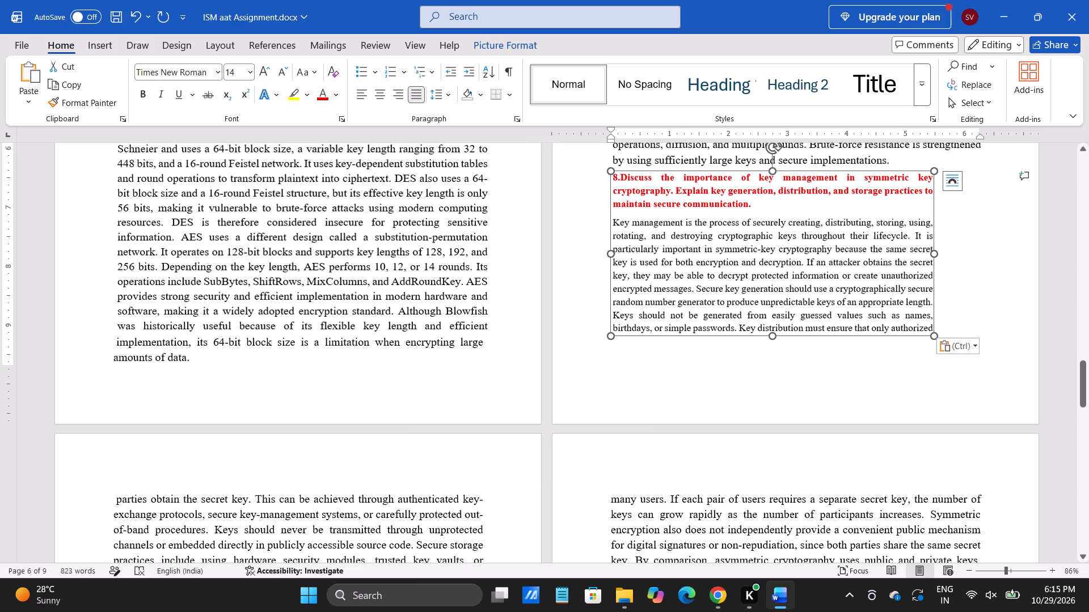
Stretch the question 8 picture to the full text width and make it taller while keeping it on page 6.
left_click_drag(936, 253, 982, 253)
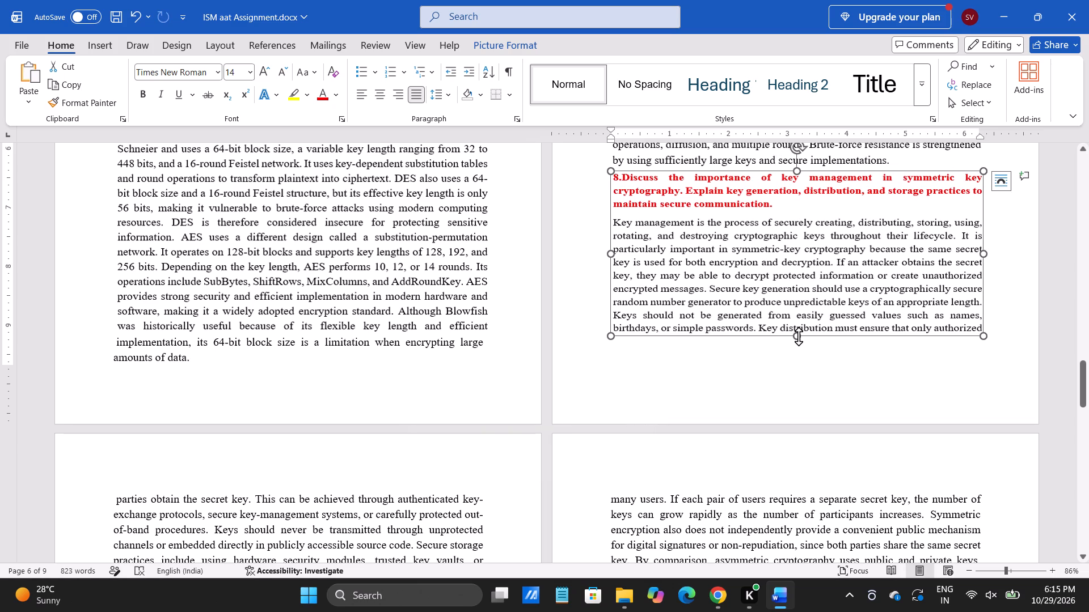
left_click_drag(799, 336, 804, 367)
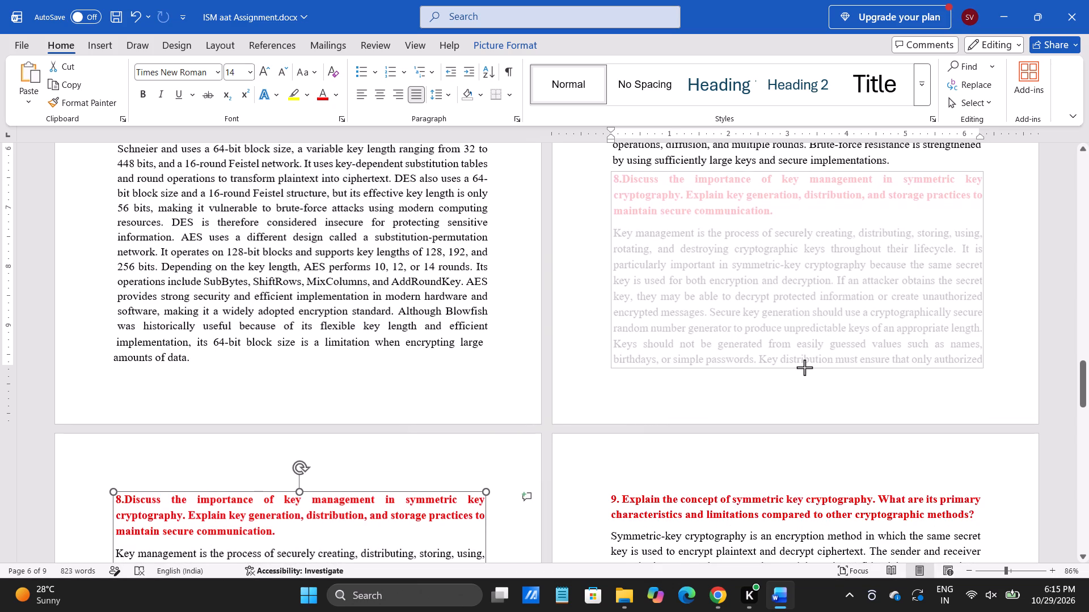
left_click_drag(804, 367, 804, 362)
left_click(872, 397)
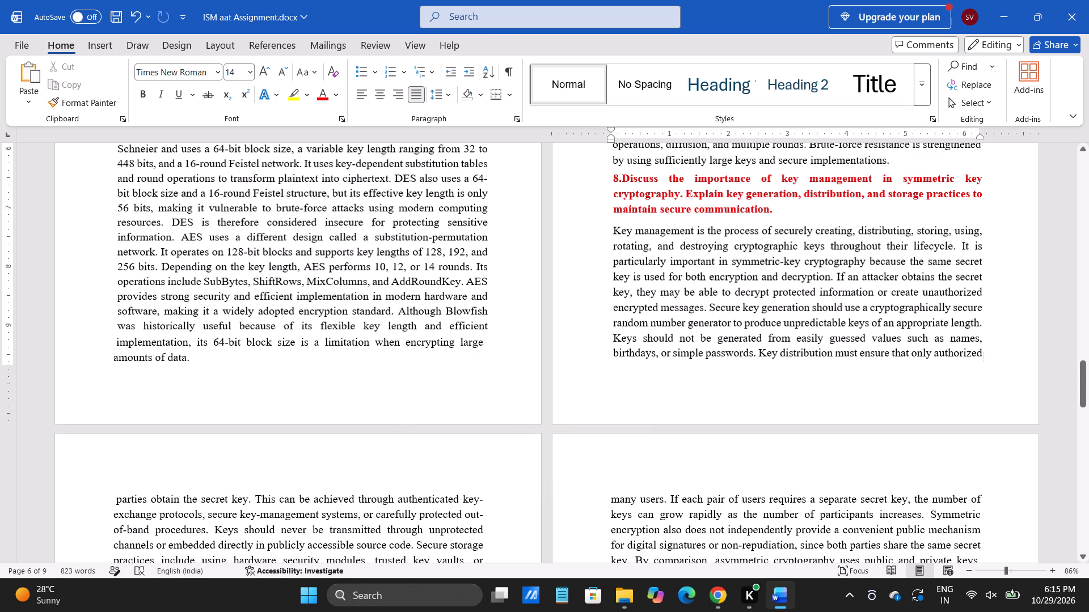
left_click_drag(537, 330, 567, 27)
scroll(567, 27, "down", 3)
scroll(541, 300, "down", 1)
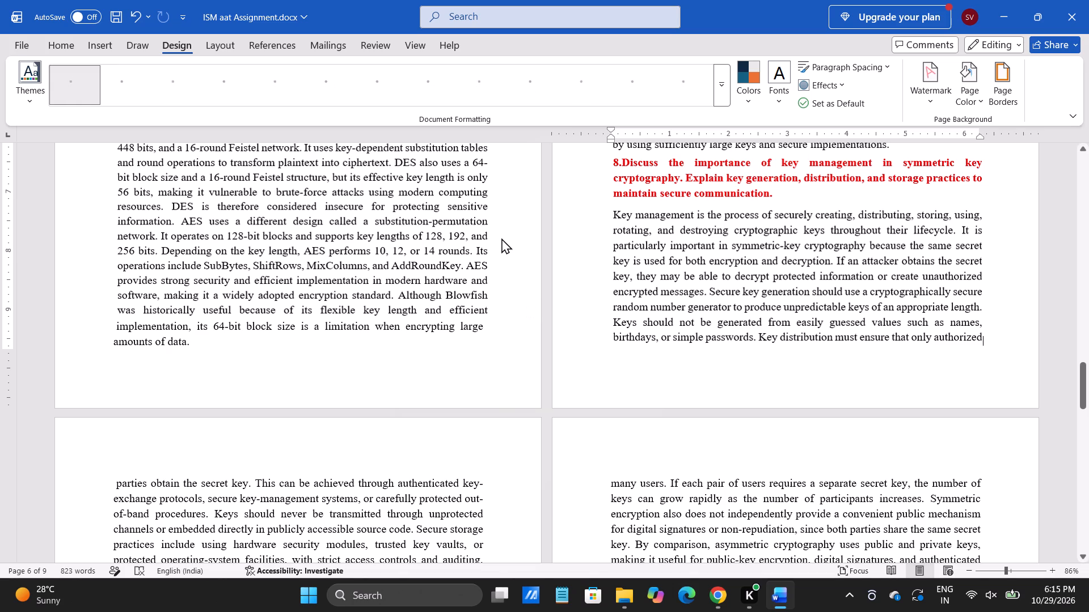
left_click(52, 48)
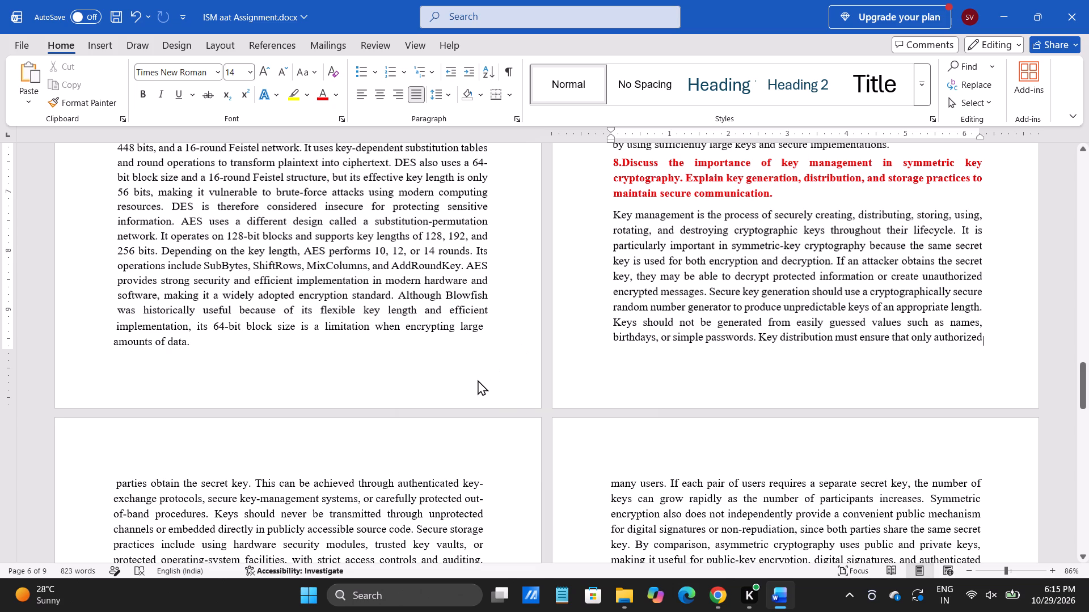
Delete the blank lines between the end of the question 8 answer and the question 9 heading.
scroll(478, 380, "down", 6)
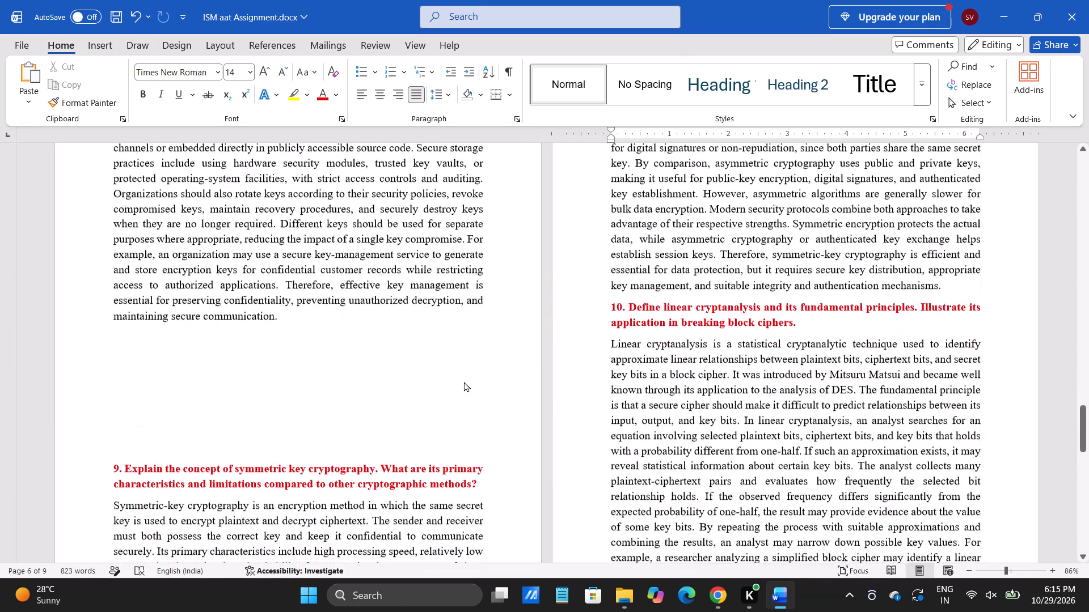
left_click(123, 448)
left_click(123, 448)
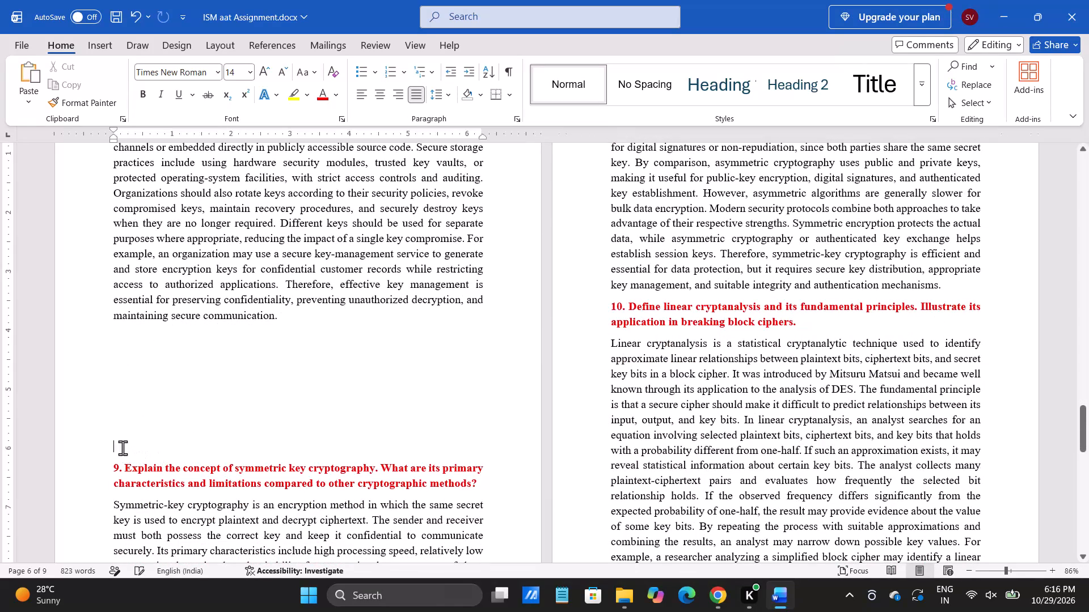
key("BackSpace")
key("BackSpace")
key("BackSpace")
key("BackSpace")
key("BackSpace")
key("BackSpace")
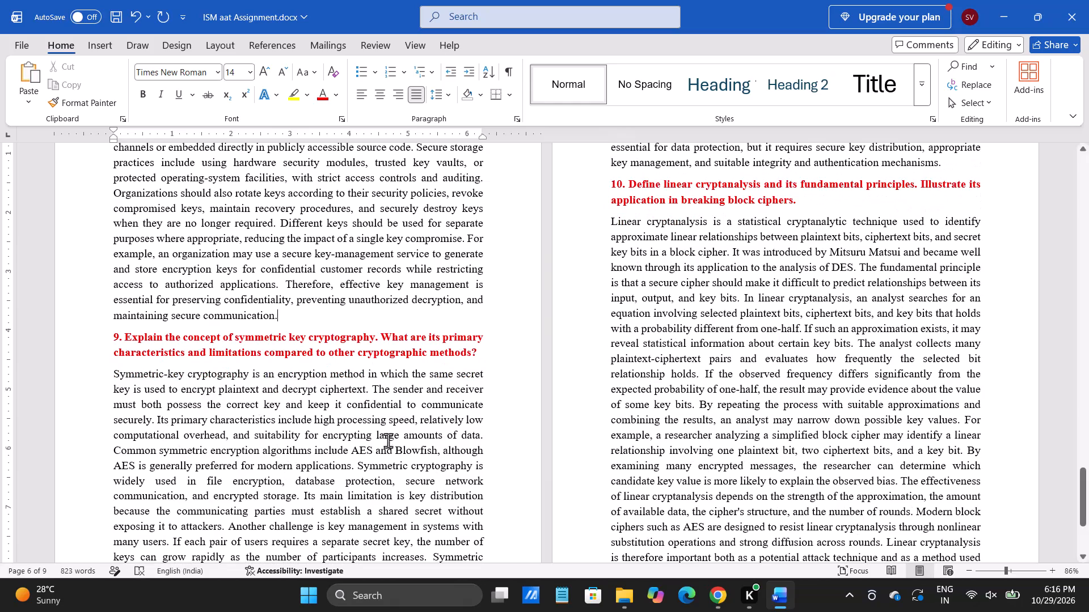
Look over the rest of the question 8 answer and the question 9 and 10 text on pages 7 and 8.
scroll(599, 335, "up", 1)
scroll(599, 335, "down", 4)
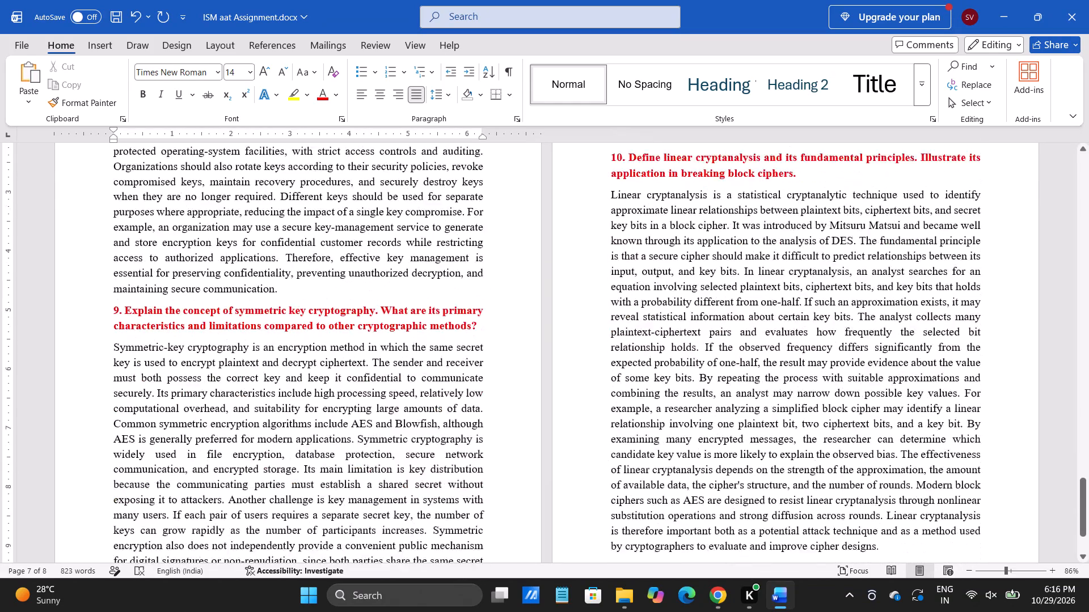
scroll(599, 335, "up", 1)
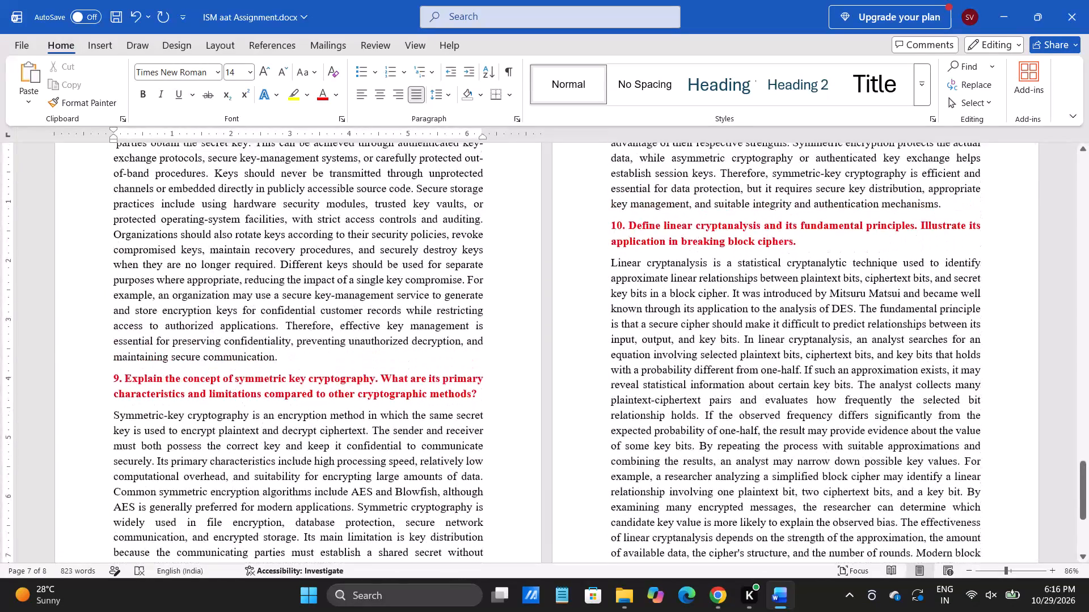
scroll(599, 335, "up", 1)
scroll(599, 335, "down", 1)
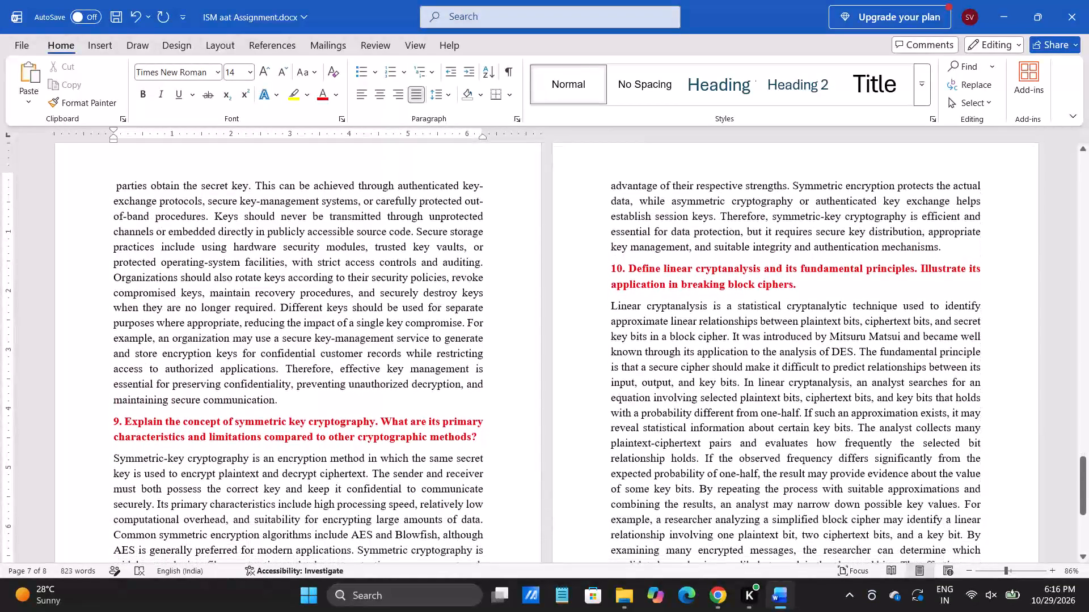
scroll(599, 335, "down", 1)
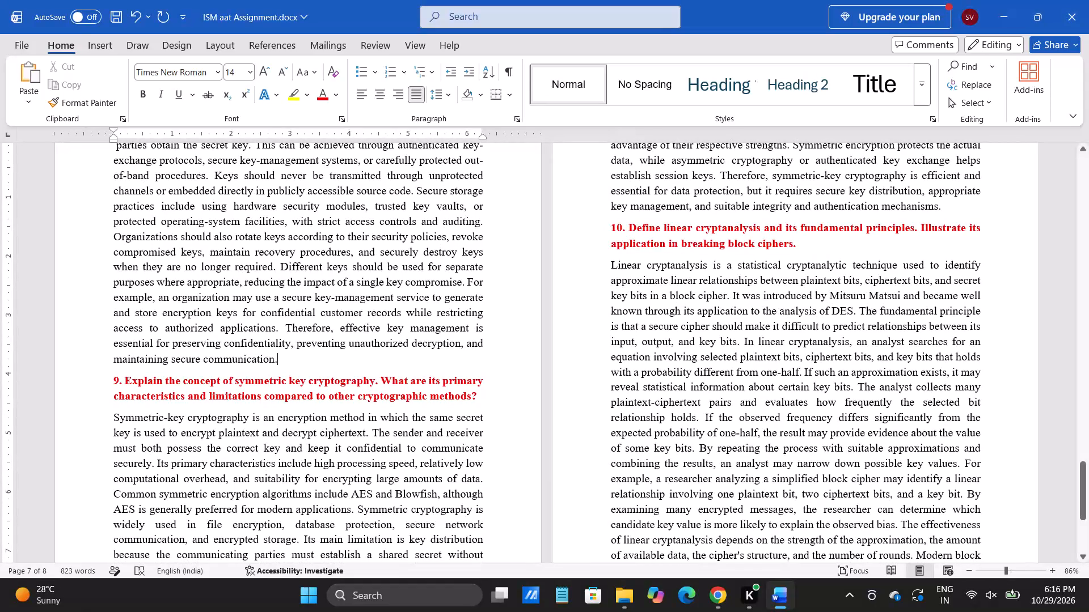
scroll(495, 327, "up", 1)
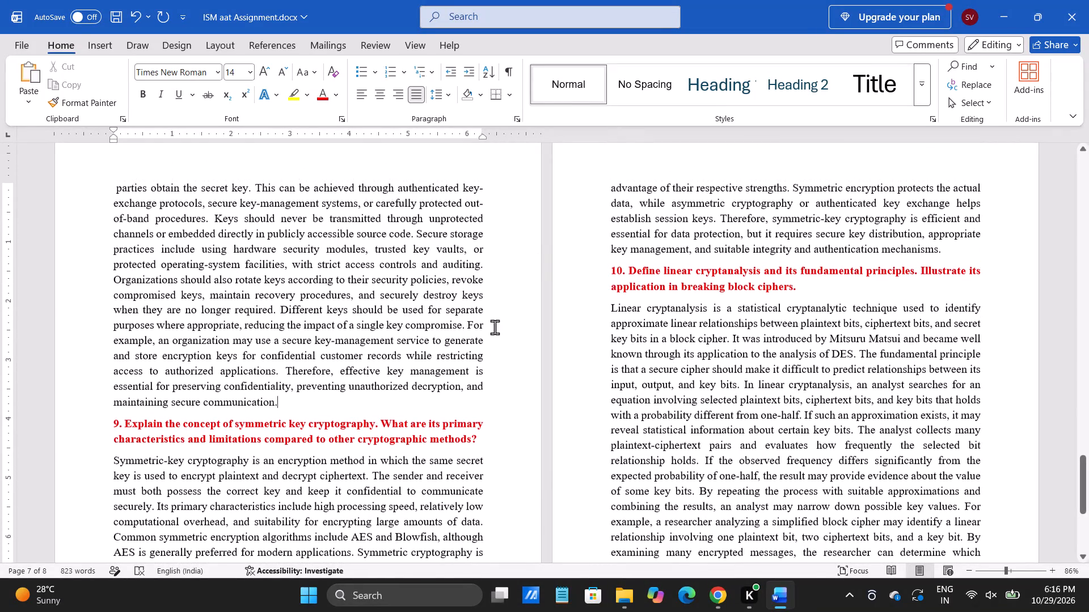
scroll(495, 327, "up", 1)
scroll(495, 327, "down", 4)
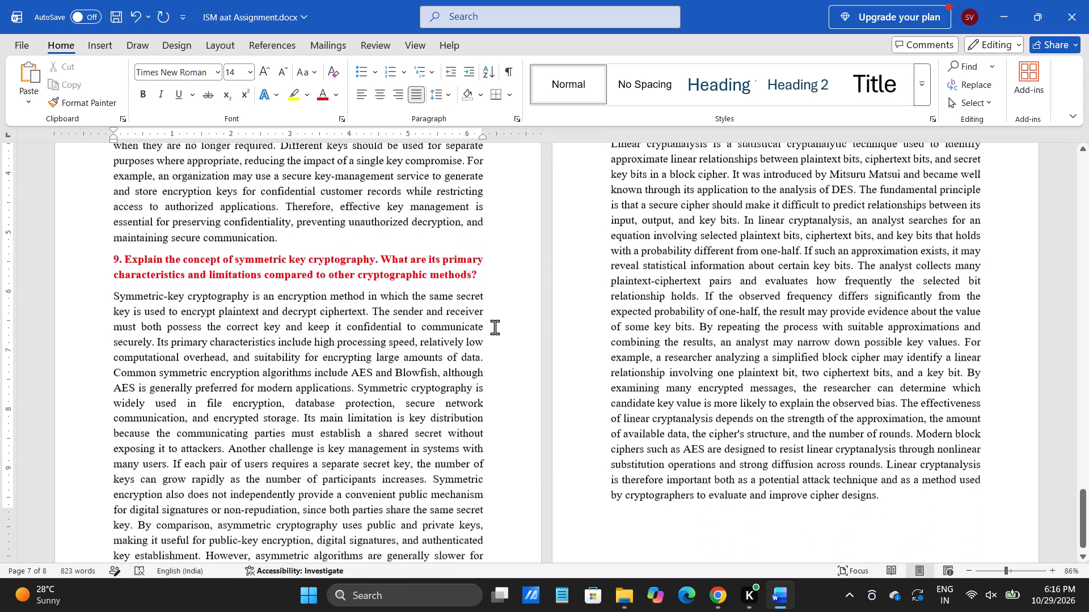
scroll(495, 327, "down", 1)
scroll(495, 327, "up", 4)
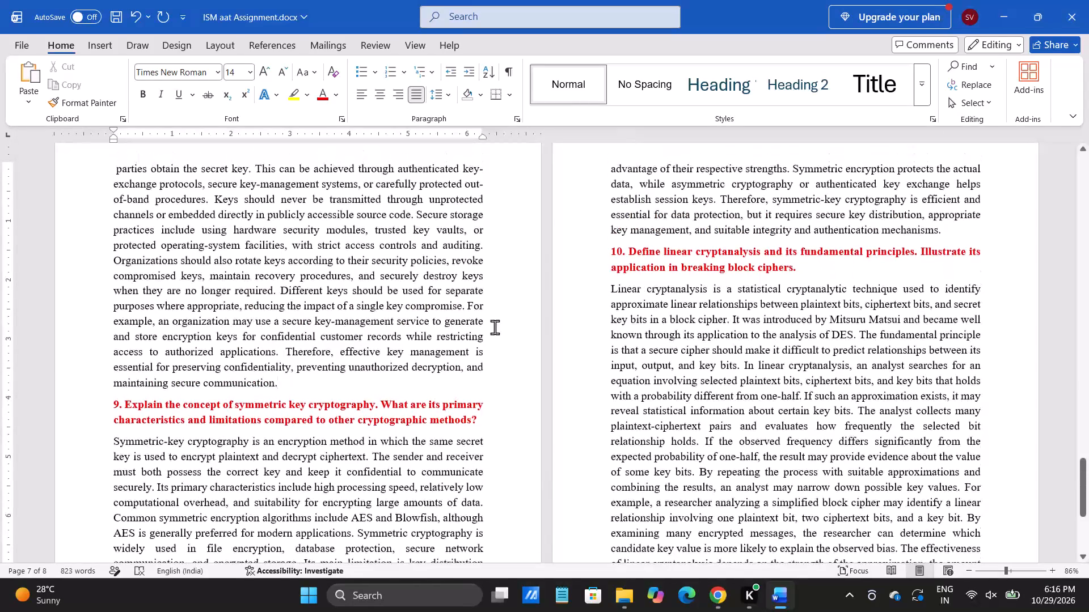
scroll(495, 327, "up", 1)
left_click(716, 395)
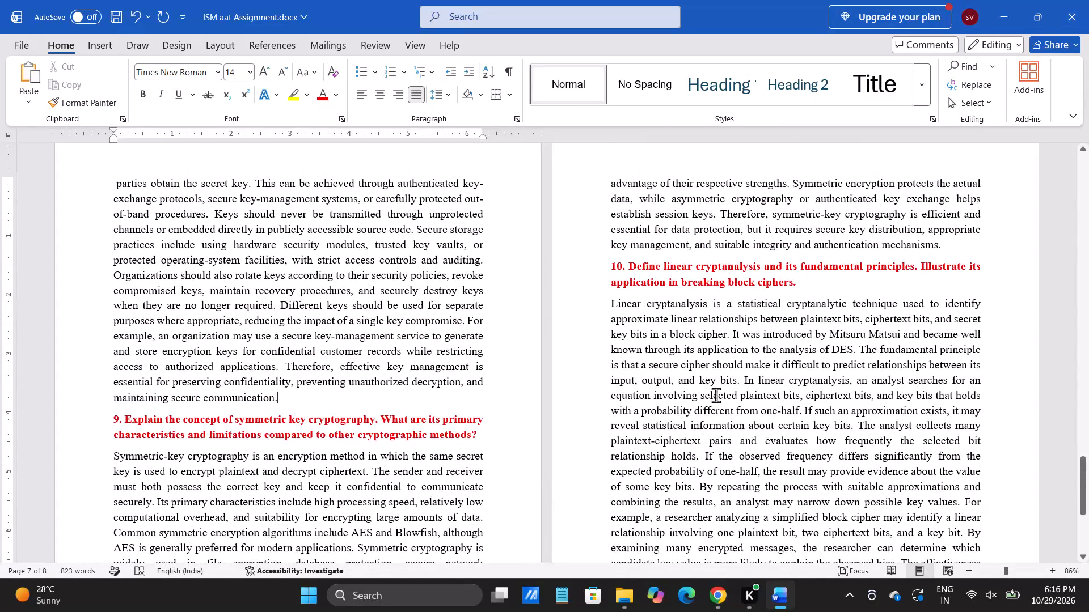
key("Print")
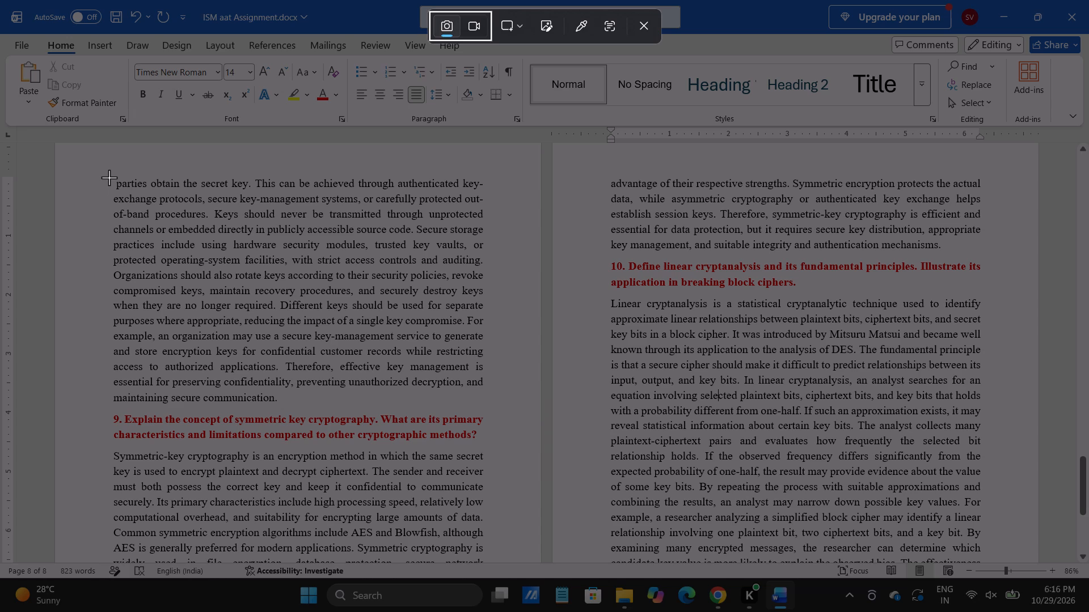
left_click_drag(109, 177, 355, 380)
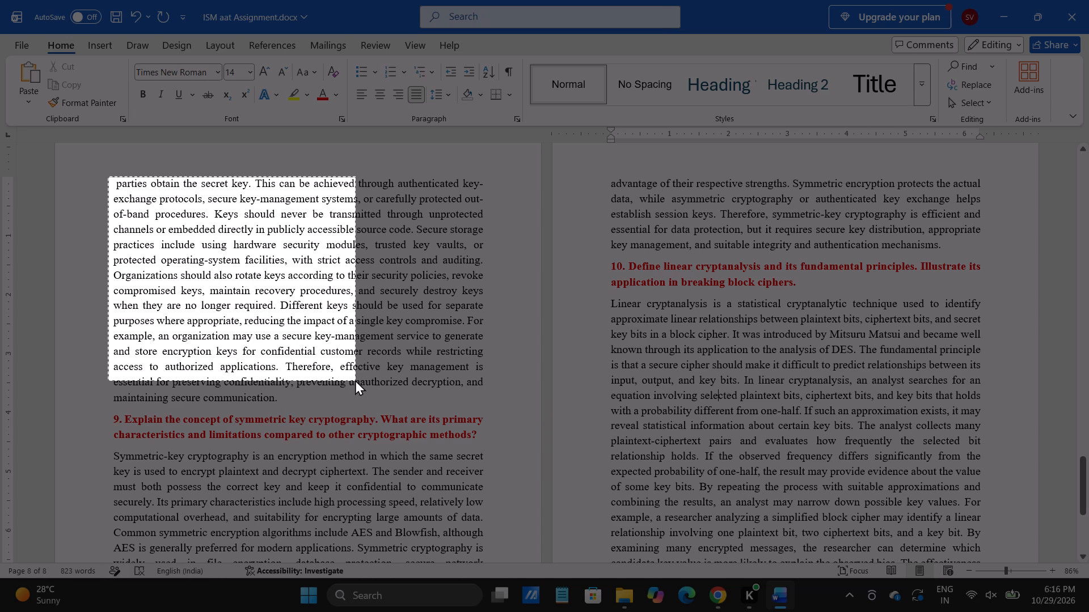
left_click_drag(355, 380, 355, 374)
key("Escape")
Capture the rest of the question 8 answer on page 7, from "parties obtain" through "maintaining secure communication", as a screen snip.
key("Print")
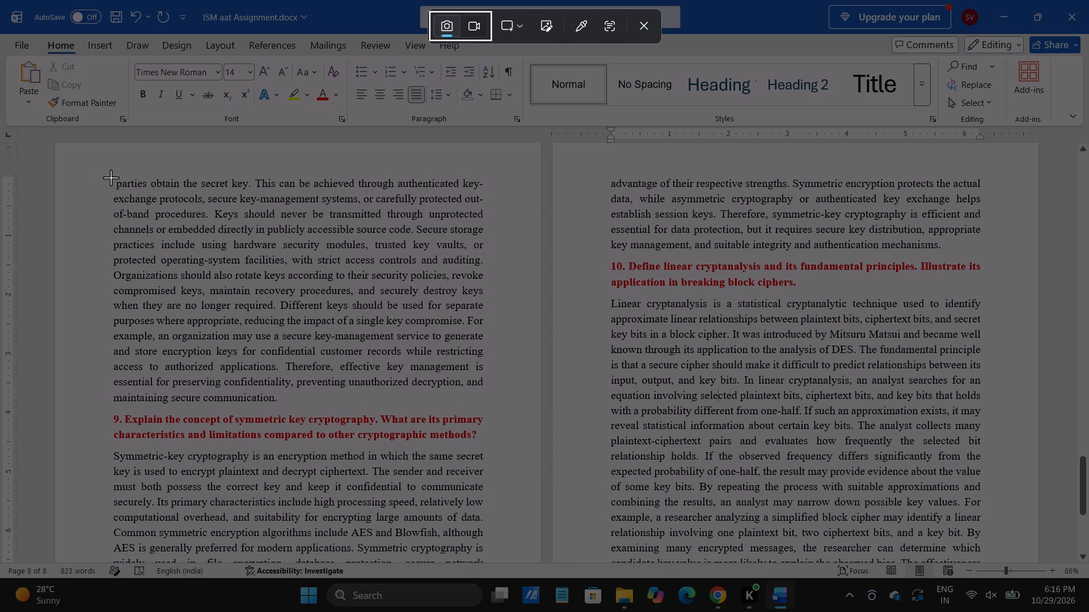
left_click_drag(111, 177, 475, 410)
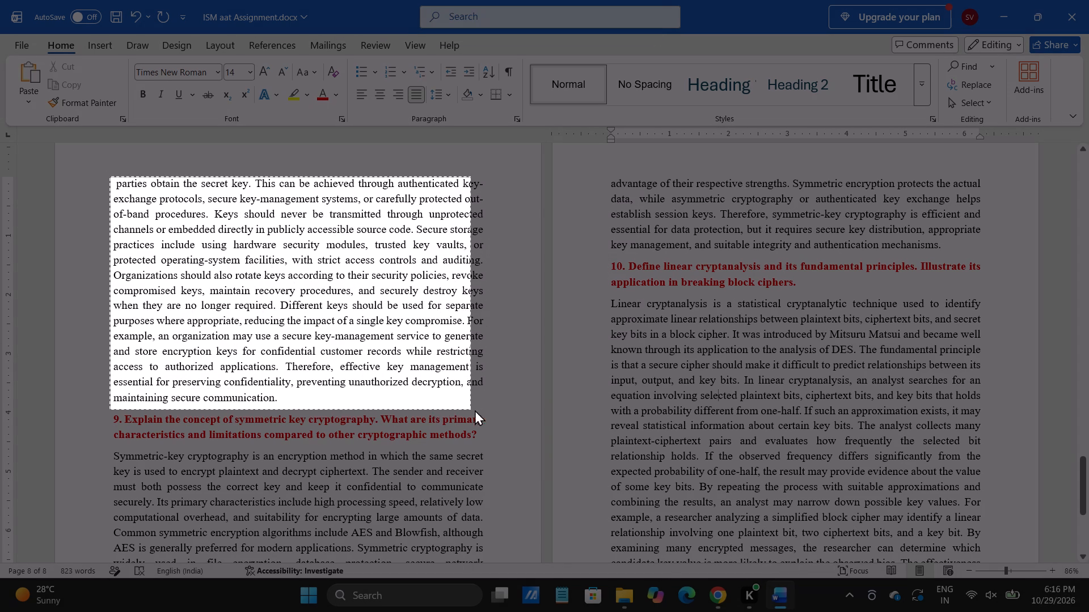
left_click_drag(475, 410, 485, 406)
Replace the page 7 part of the question 8 answer with the captured picture.
left_click_drag(280, 397, 119, 193)
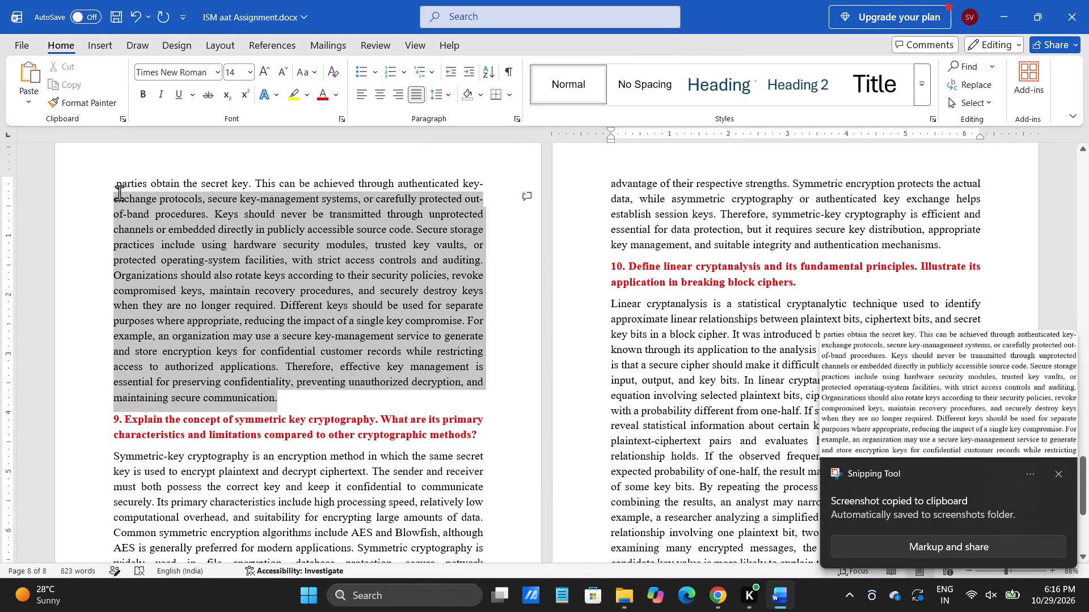
left_click_drag(119, 193, 114, 185)
key("BackSpace")
key("ctrl+v")
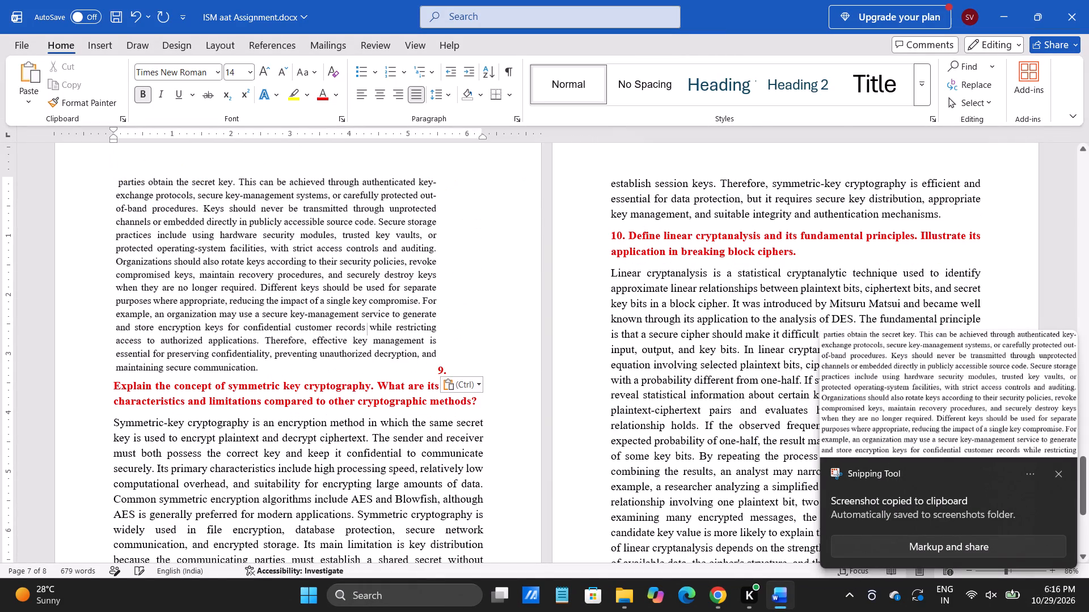
Stretch the picture of the question 8 answer's ending to the full text width and make it slightly taller.
left_click(307, 331)
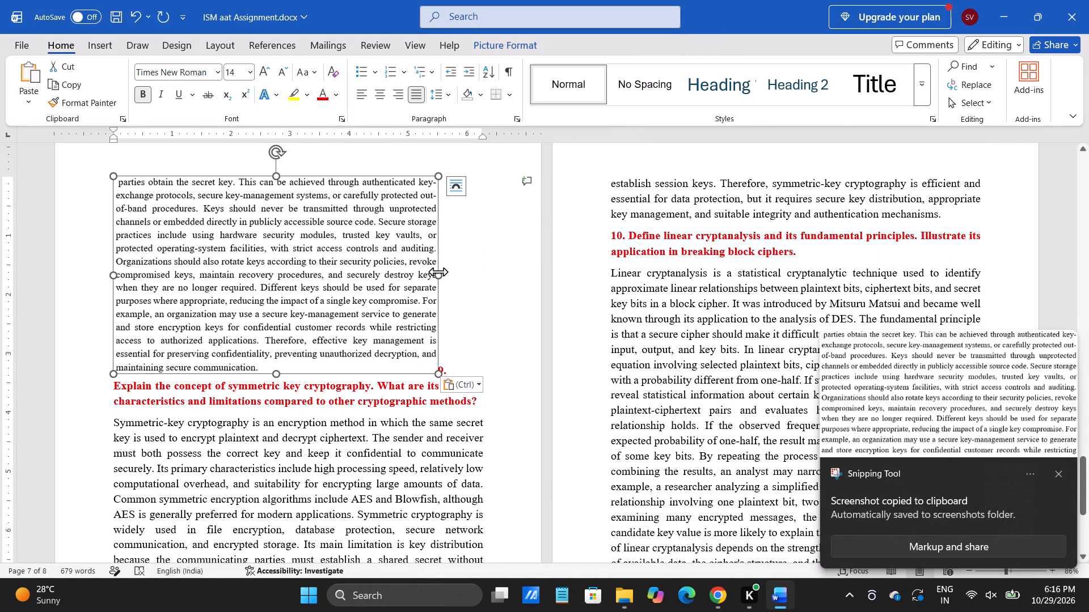
left_click_drag(437, 271, 485, 273)
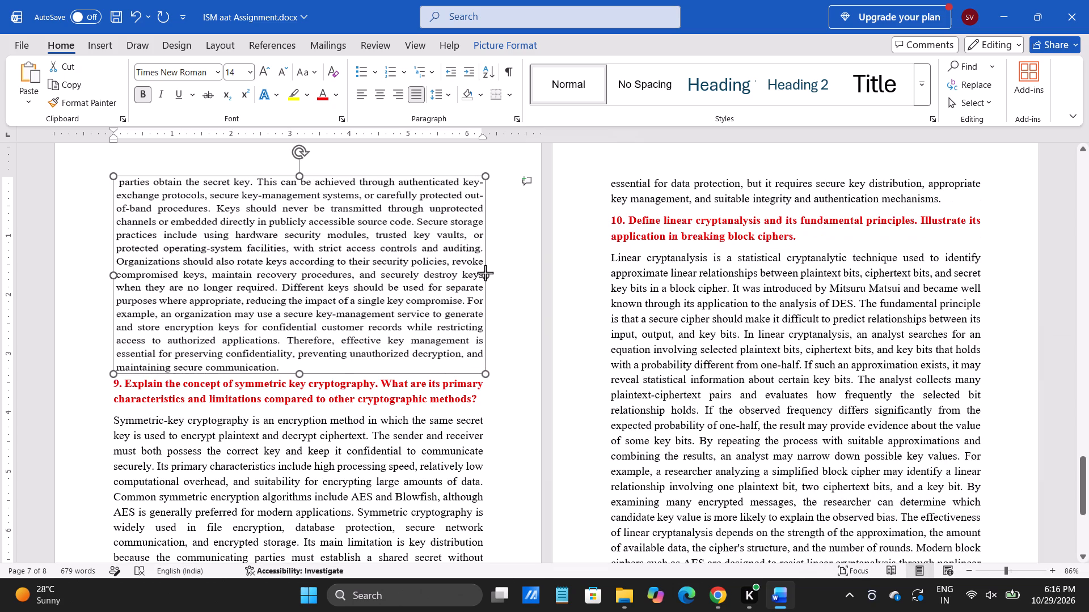
left_click_drag(485, 273, 486, 273)
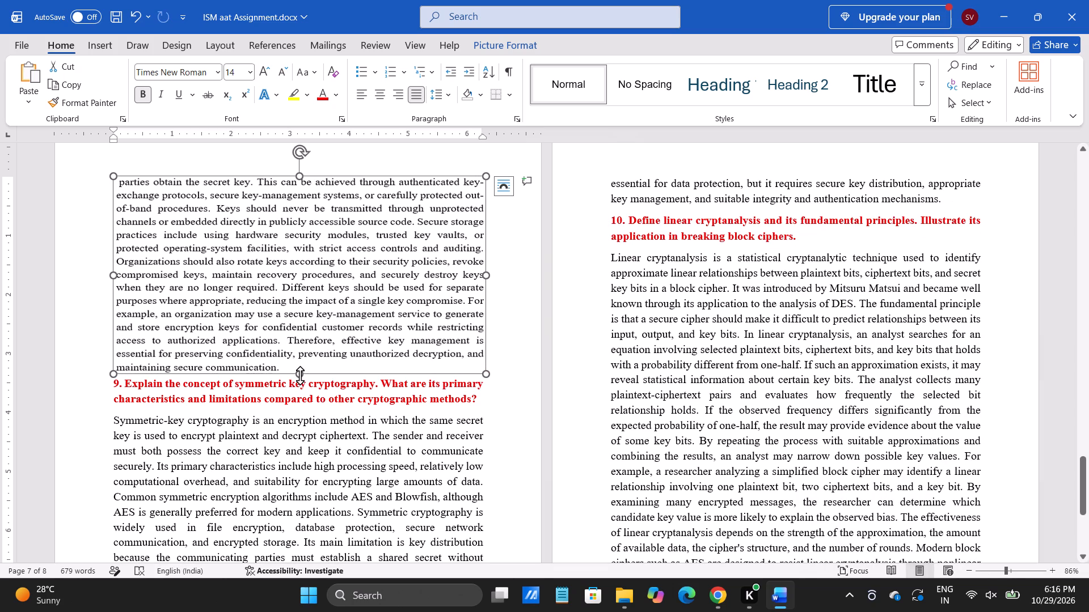
left_click_drag(300, 375, 302, 393)
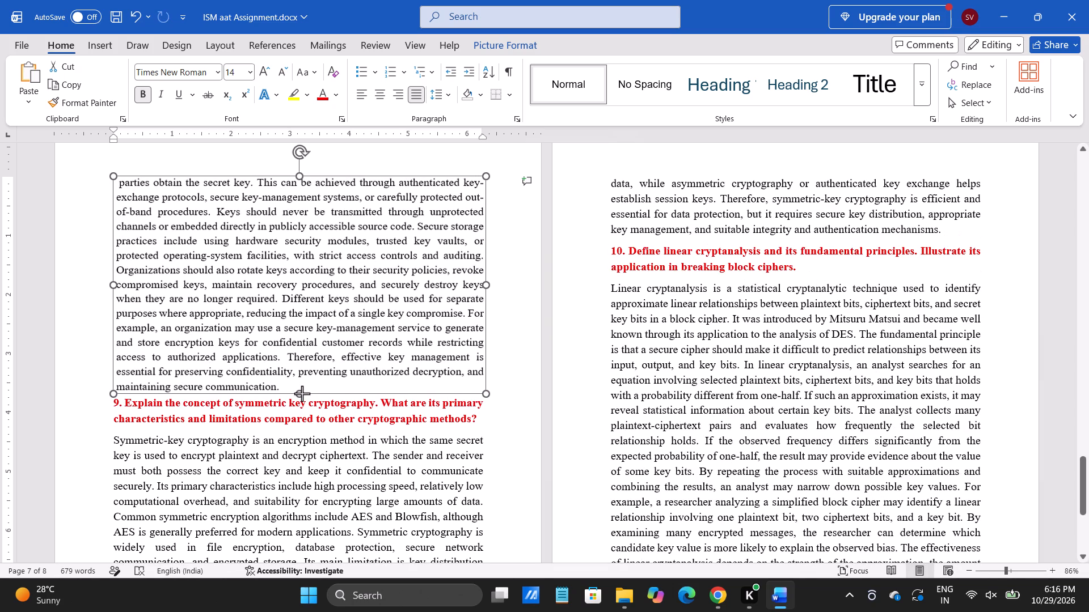
left_click_drag(302, 393, 307, 405)
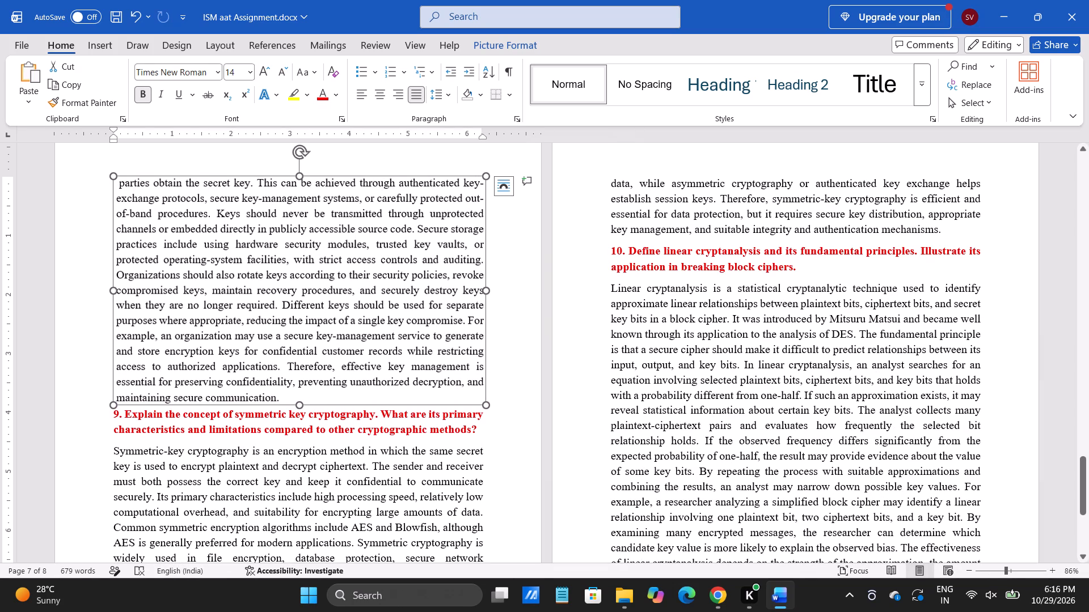
Capture the question 9 heading and the page 7 part of its answer, through "protects the actual", as a screen snip.
scroll(516, 371, "down", 2)
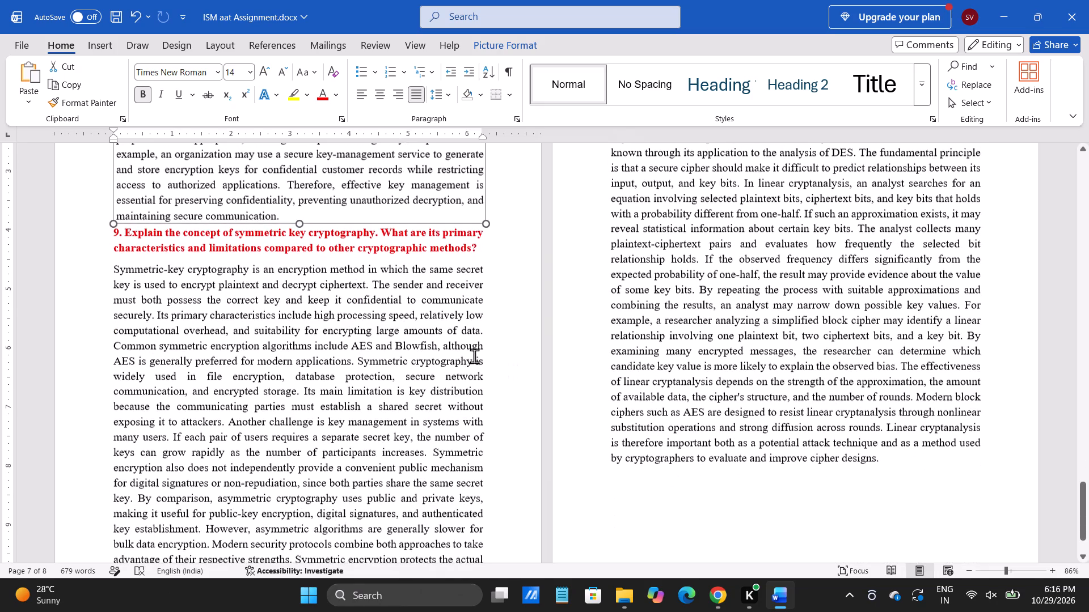
scroll(479, 352, "down", 1)
left_click(650, 378)
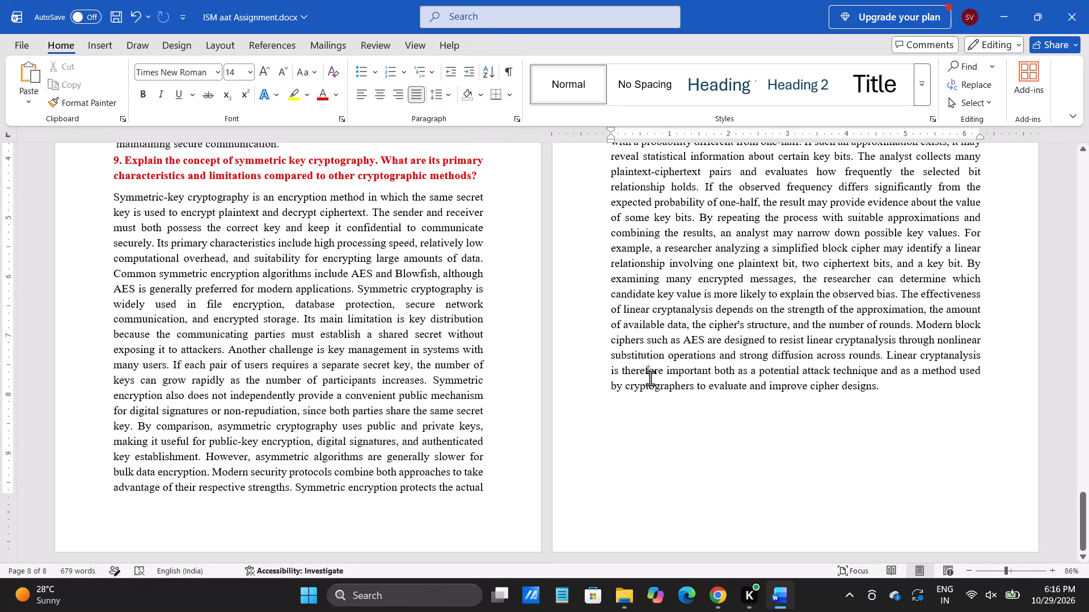
key("Print")
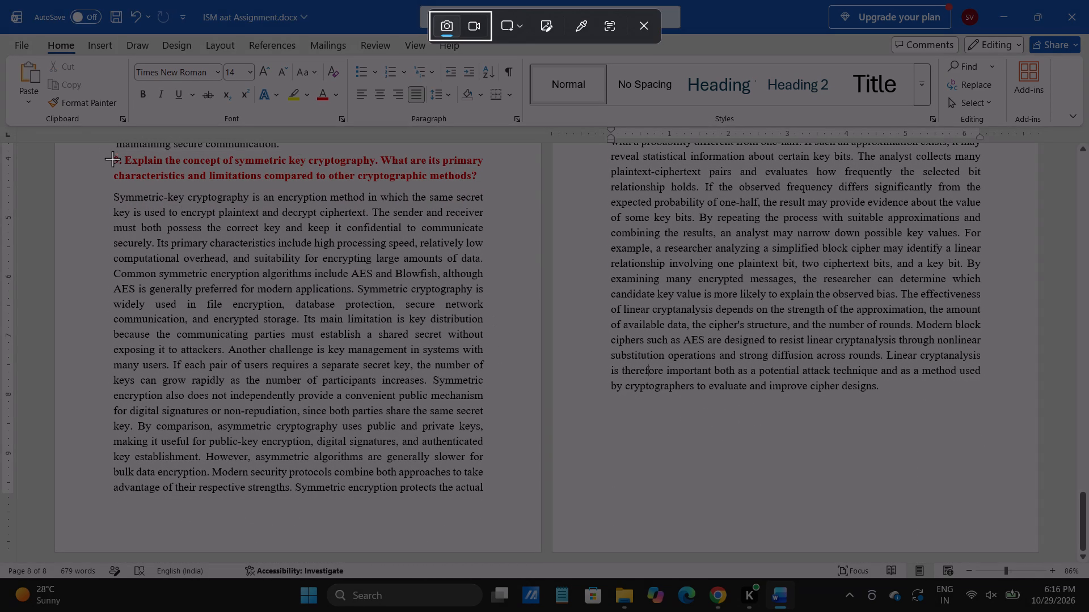
left_click_drag(111, 154, 362, 418)
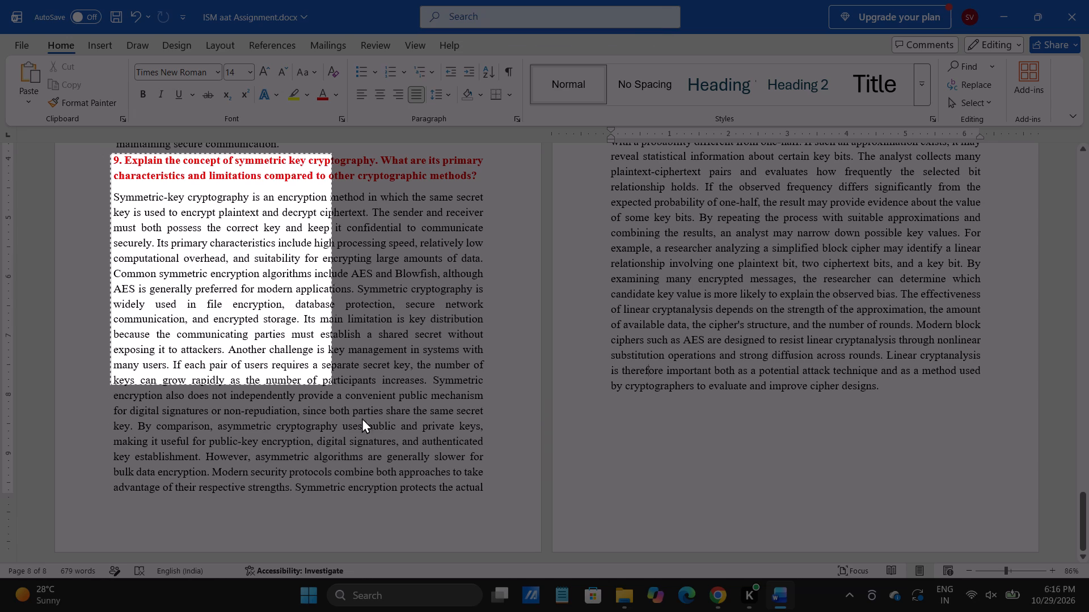
left_click_drag(362, 418, 486, 492)
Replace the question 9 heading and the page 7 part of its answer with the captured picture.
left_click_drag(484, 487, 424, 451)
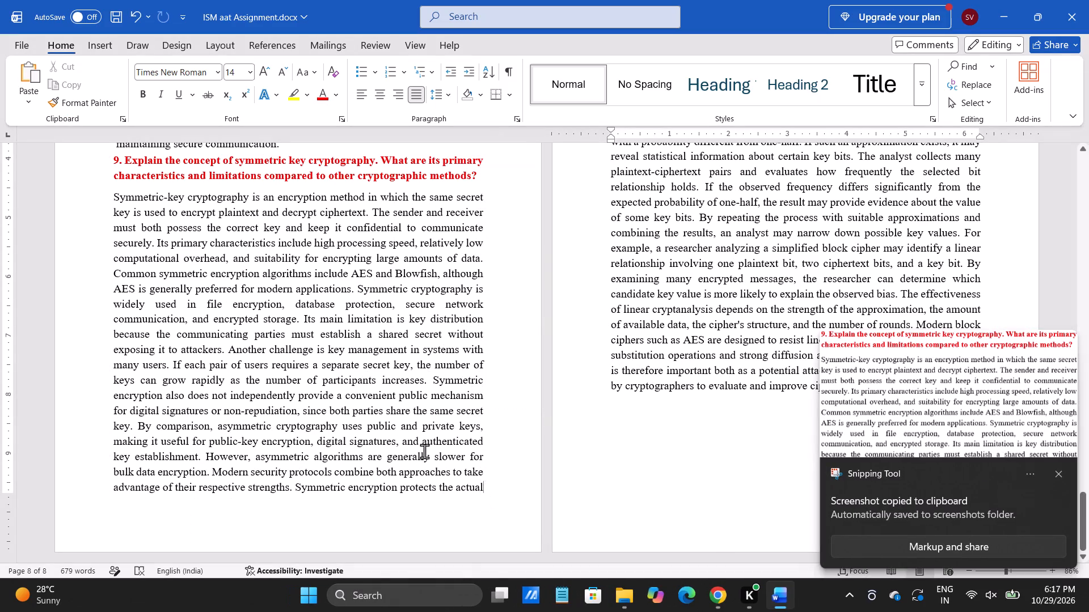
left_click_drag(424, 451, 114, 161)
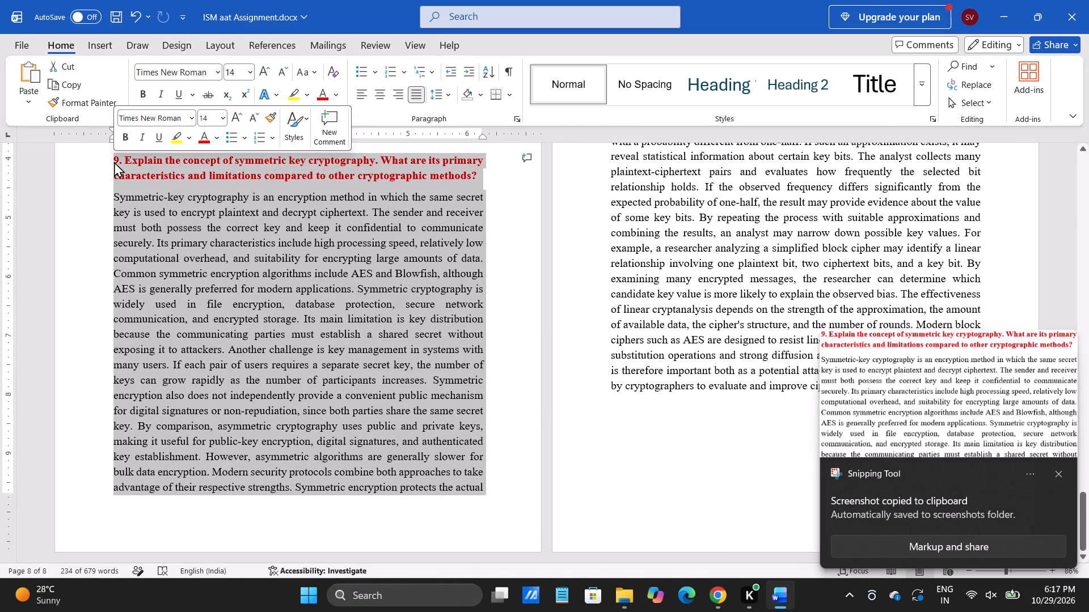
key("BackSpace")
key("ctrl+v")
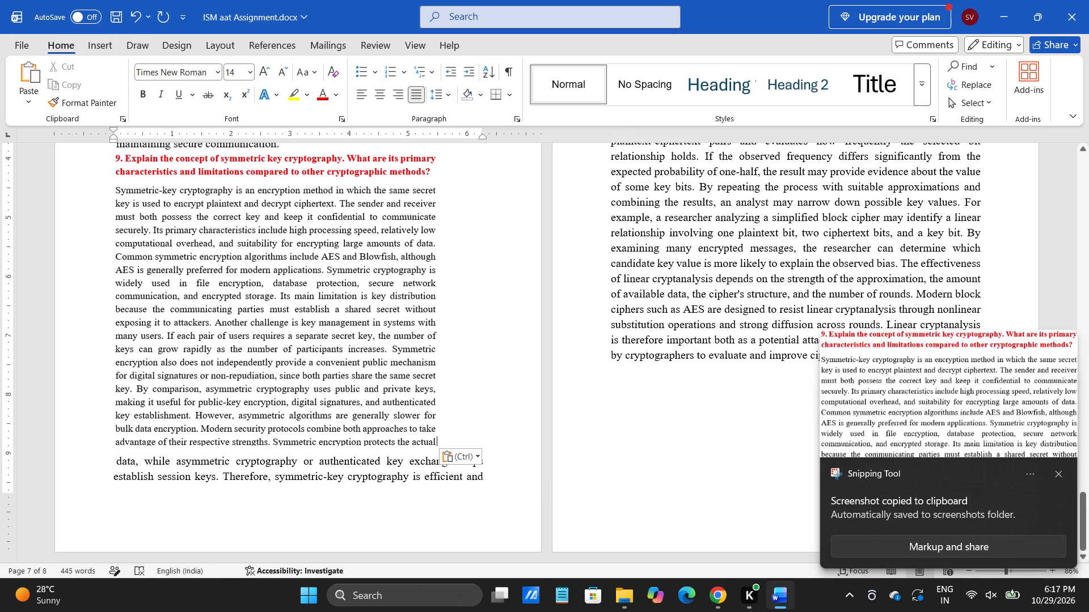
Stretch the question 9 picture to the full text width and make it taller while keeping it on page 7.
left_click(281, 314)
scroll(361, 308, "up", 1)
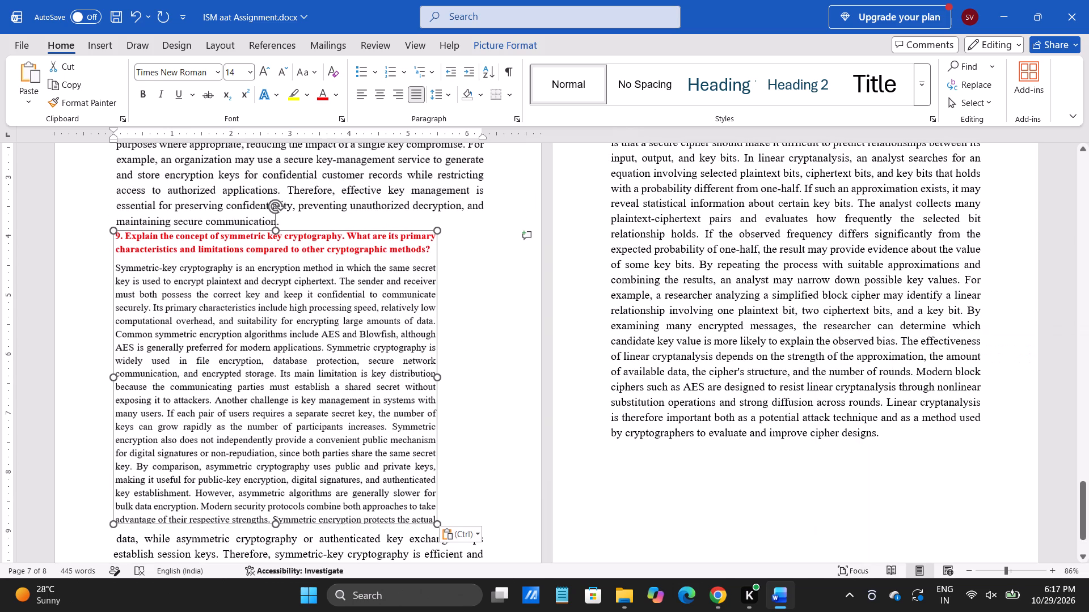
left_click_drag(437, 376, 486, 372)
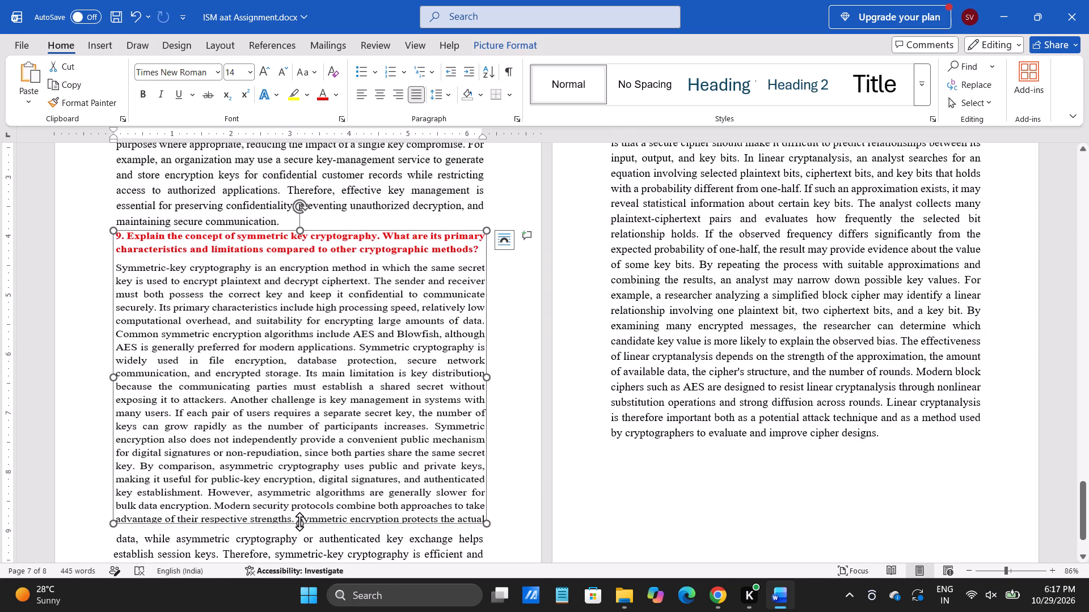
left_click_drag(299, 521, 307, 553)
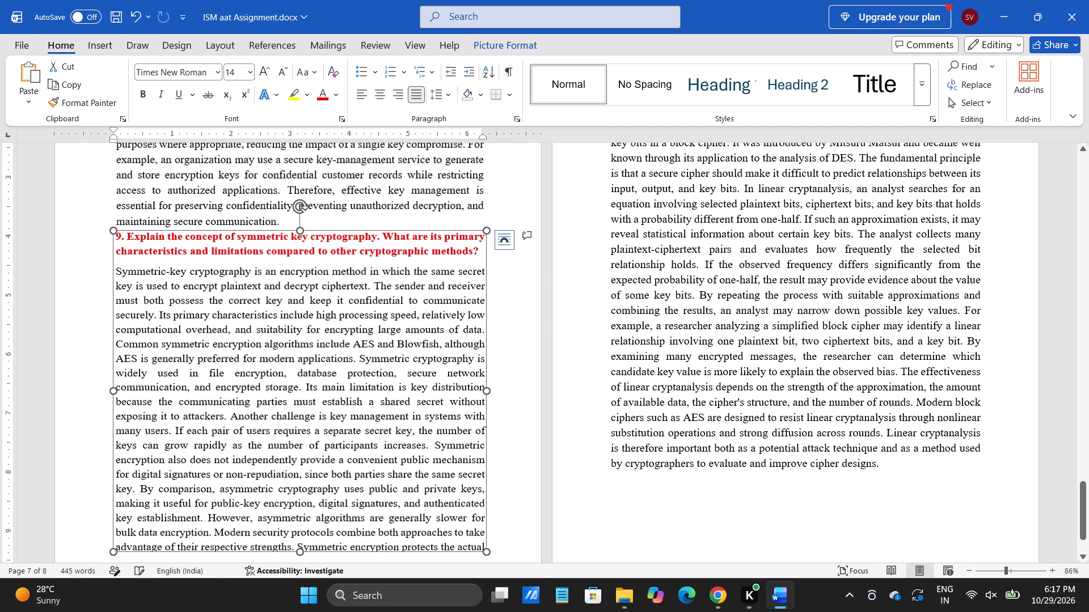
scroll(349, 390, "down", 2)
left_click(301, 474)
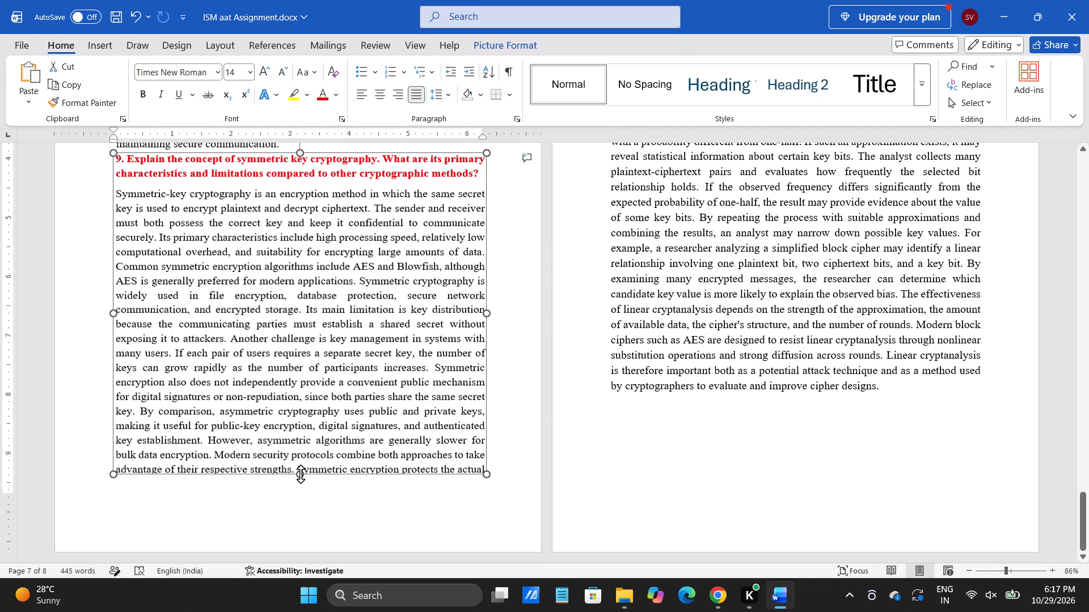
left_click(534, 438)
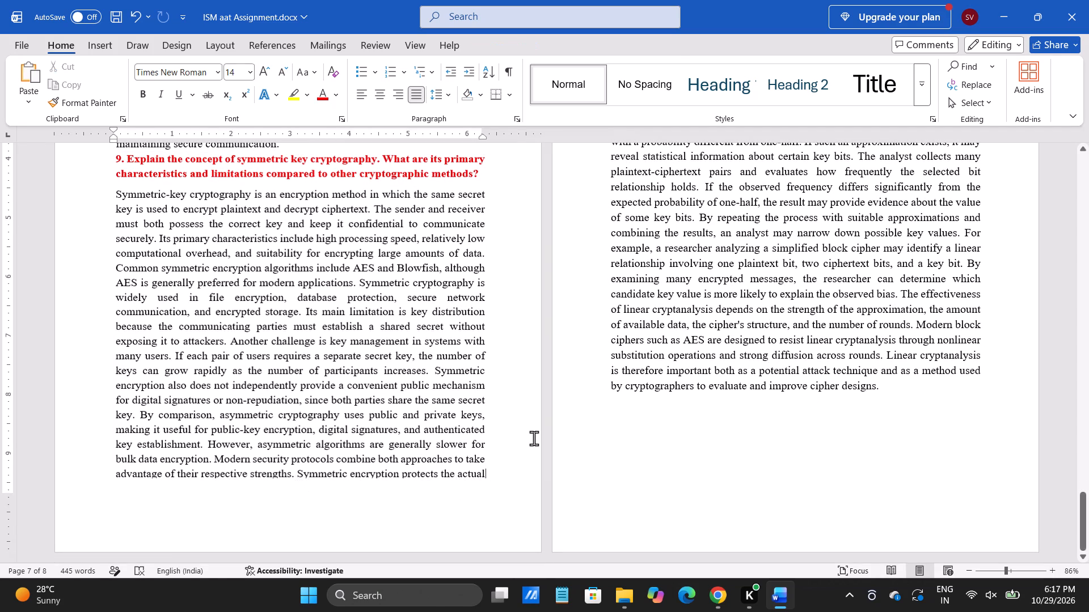
Undo the question 9 picture's resizing and its insertion, bringing back the original heading and answer text on page 7.
scroll(429, 347, "up", 1)
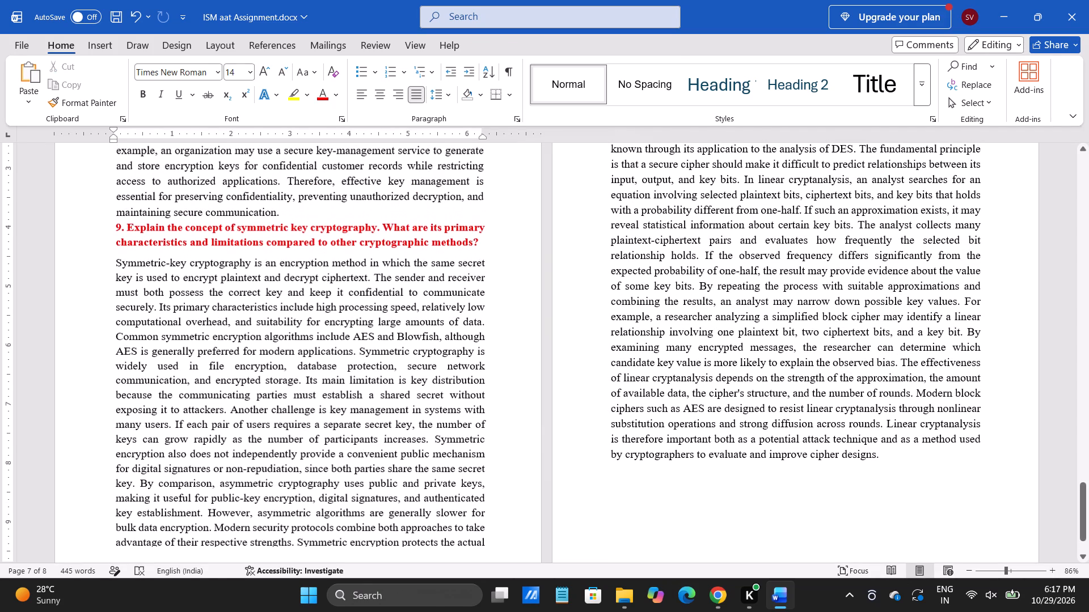
scroll(429, 347, "up", 3)
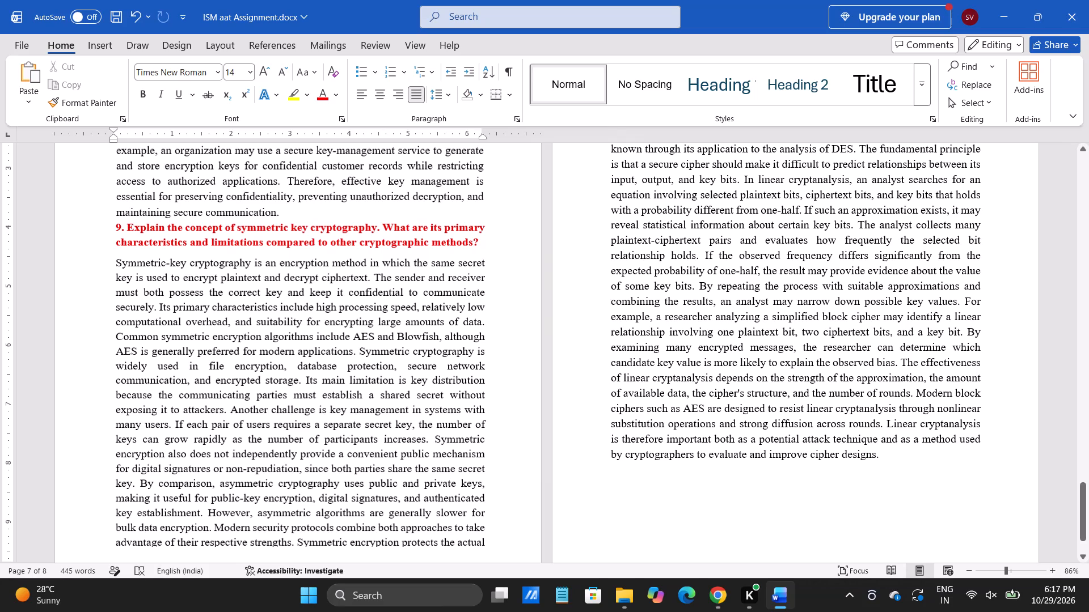
key("ctrl+z")
key("ctrl+z")
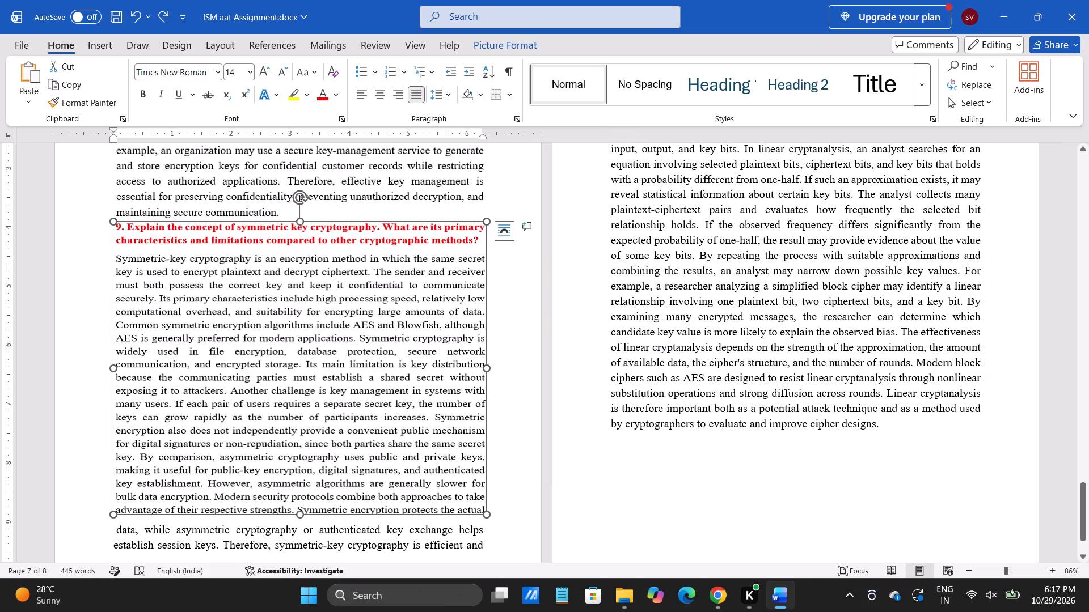
key("ctrl+z")
key("ctrl+z")
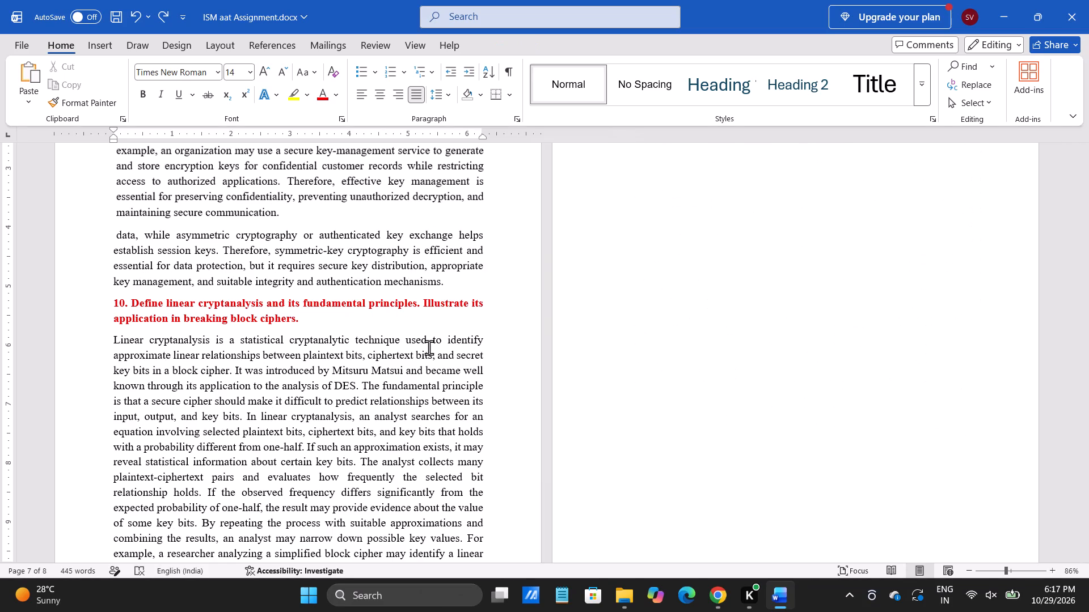
key("ctrl+y")
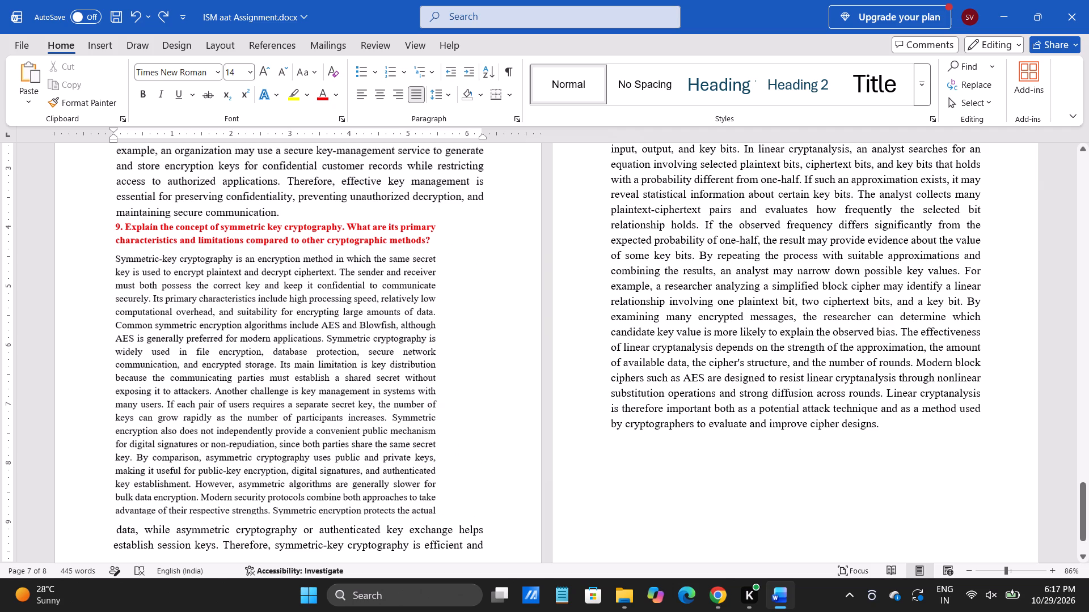
key("ctrl+z")
key("ctrl+z")
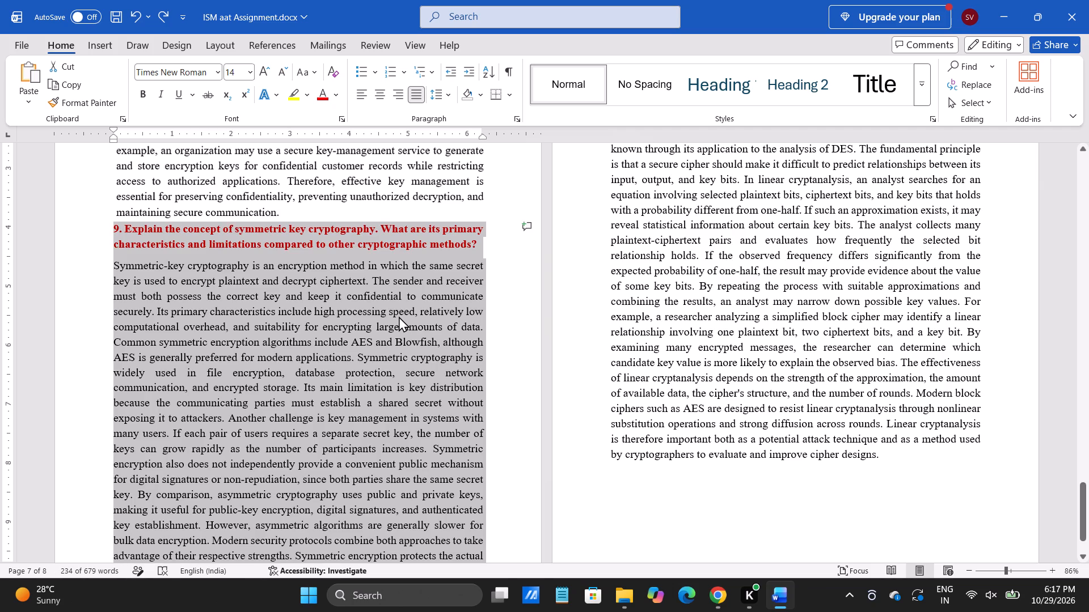
left_click(752, 334)
Capture the question 9 heading and the page 7 part of its answer, through "protects the actual", as a new screen snip.
scroll(624, 454, "down", 1)
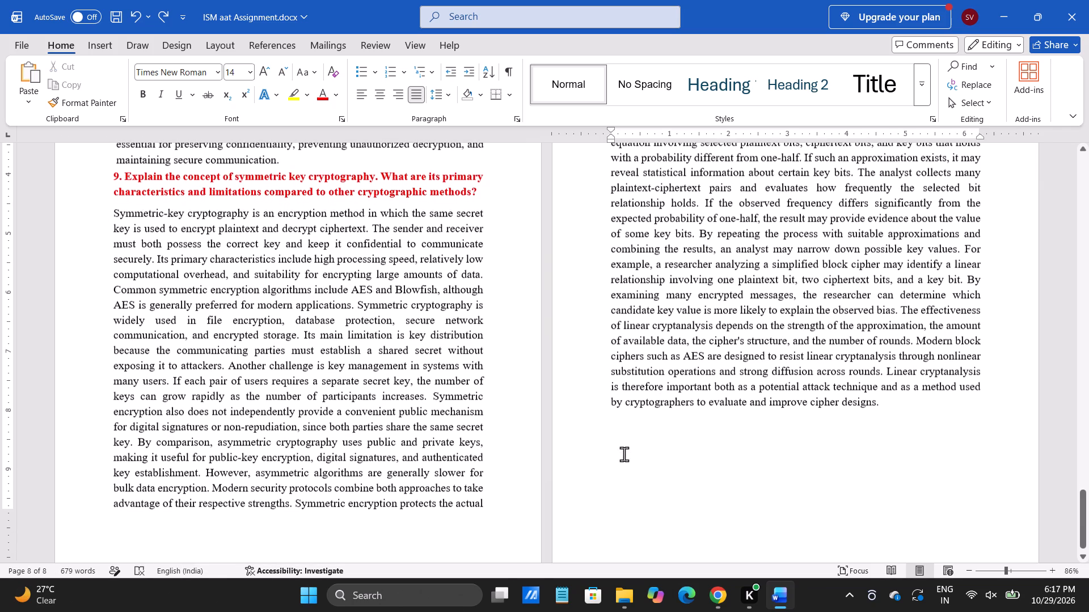
scroll(624, 454, "down", 1)
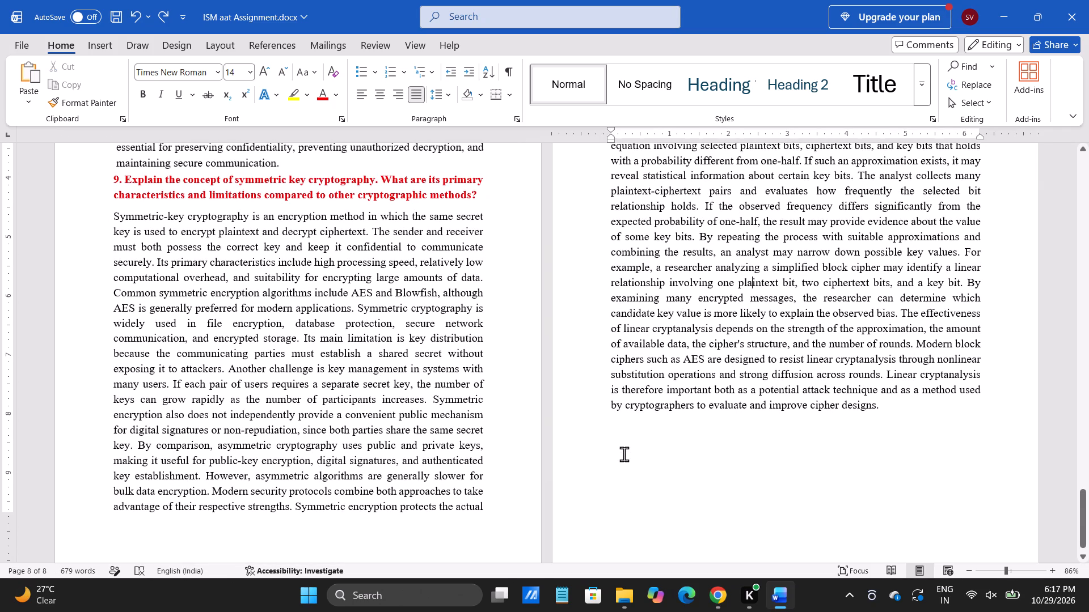
key("Print")
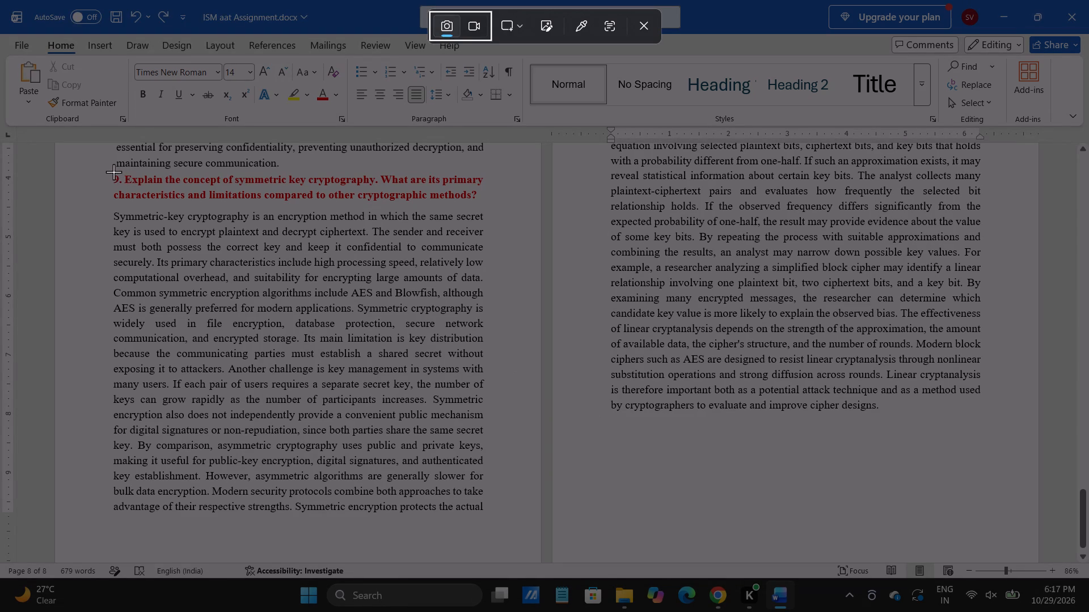
left_click_drag(111, 172, 491, 511)
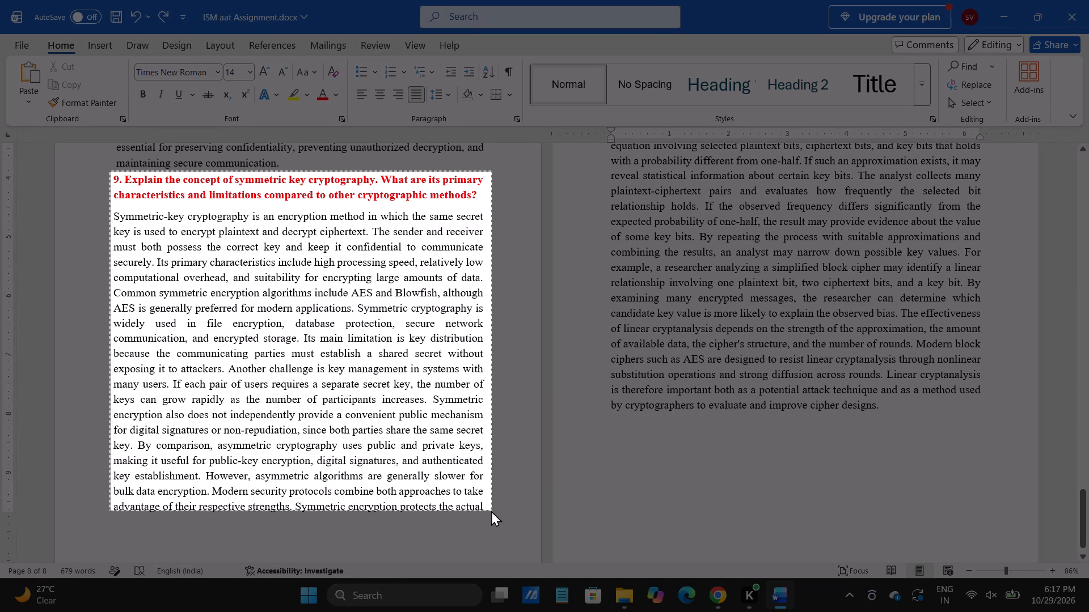
left_click_drag(491, 511, 485, 520)
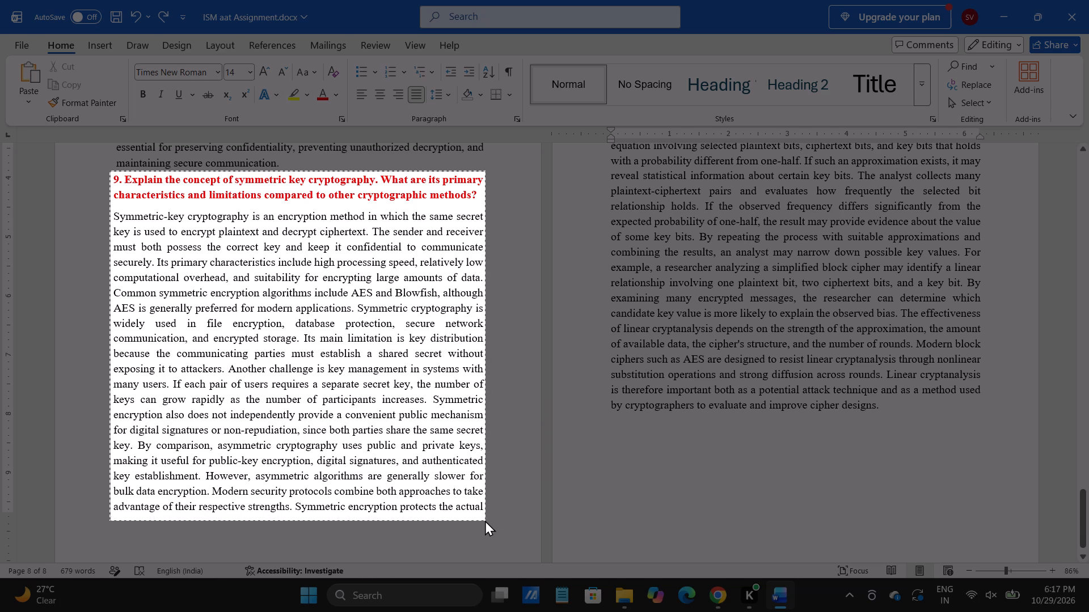
left_click_drag(485, 520, 485, 515)
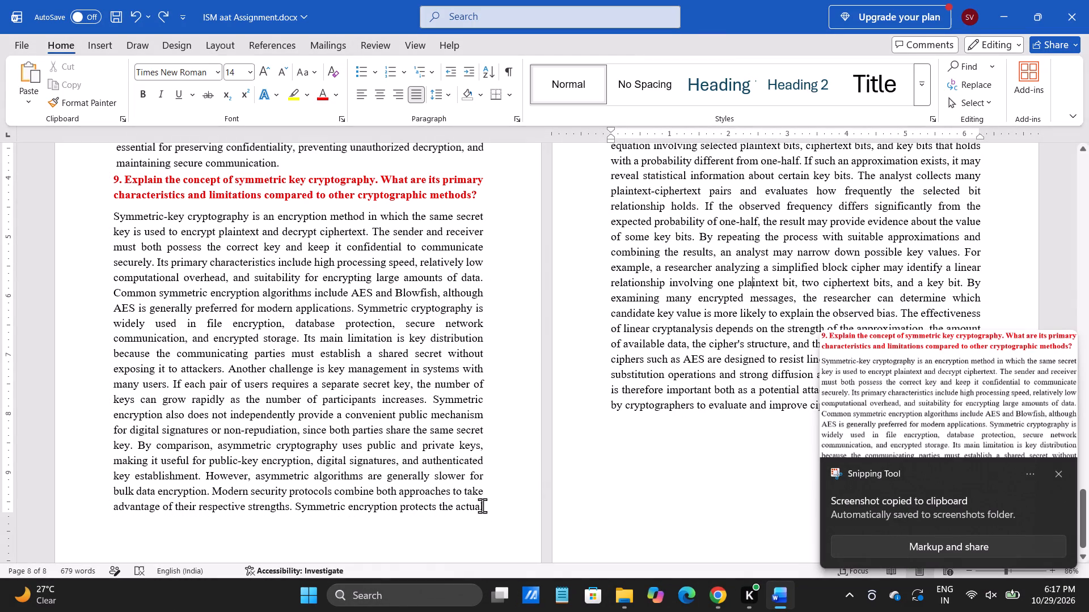
Replace the question 9 heading and the page 7 part of its answer with the newly captured picture.
left_click_drag(482, 505, 105, 179)
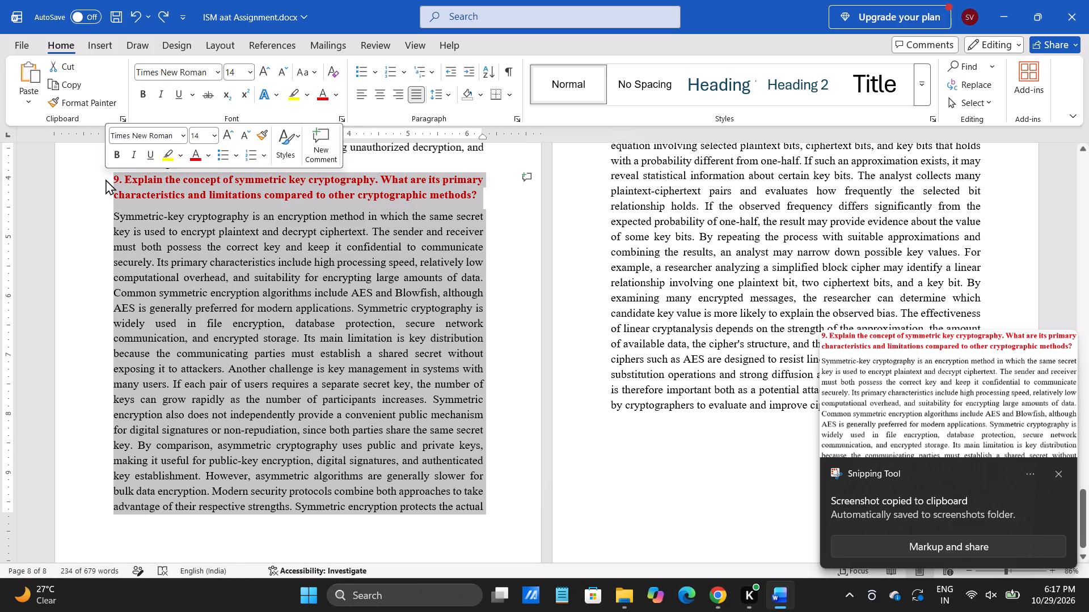
key("BackSpace")
key("ctrl+v")
Stretch the new question 9 picture to the full text width and make it taller while keeping it on page 7.
left_click(330, 339)
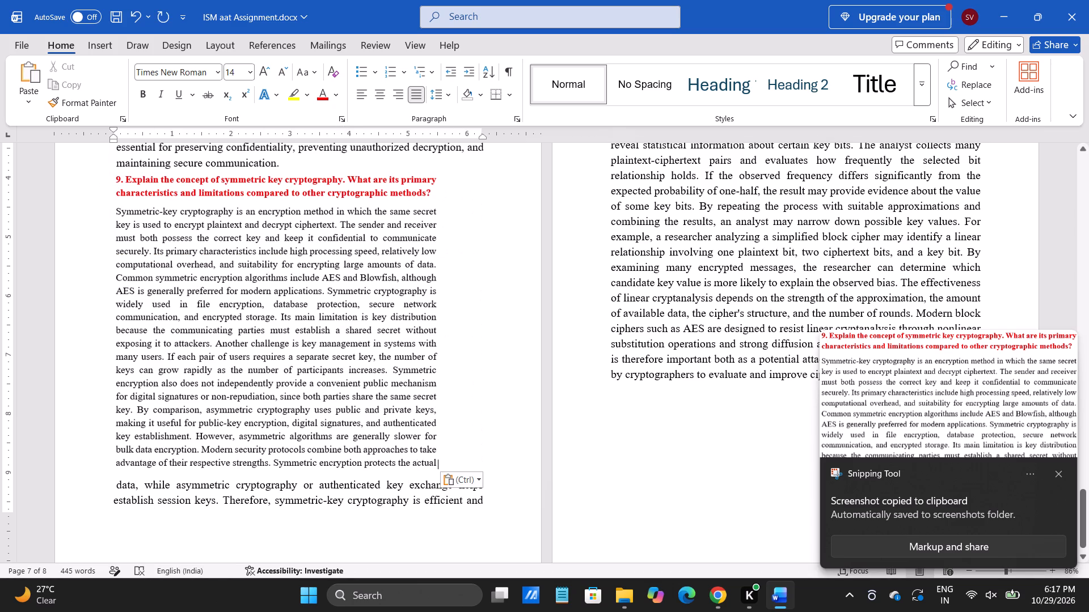
left_click_drag(436, 321, 463, 318)
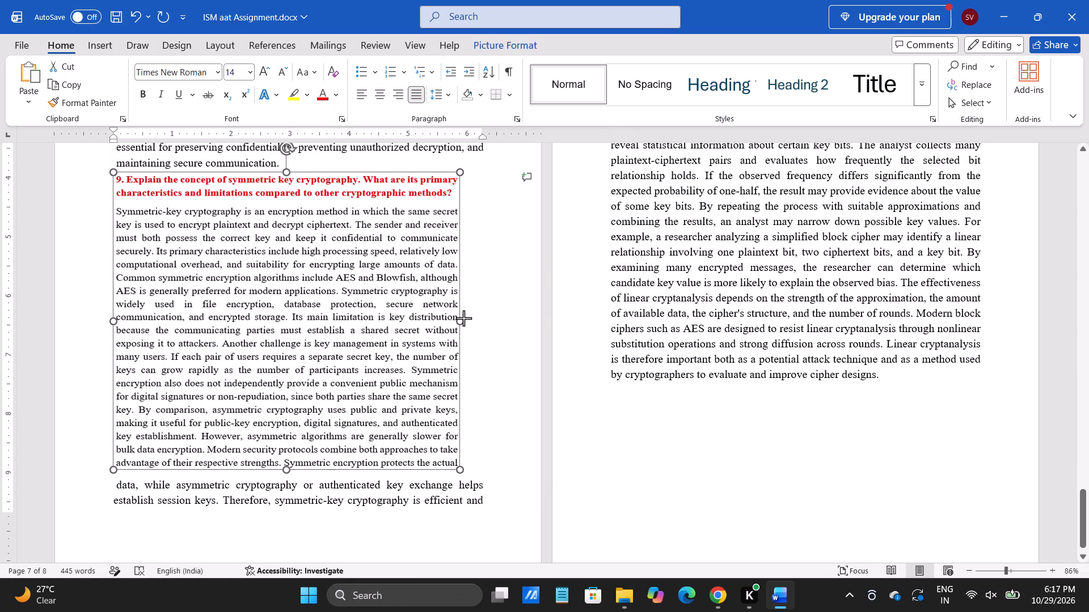
left_click_drag(463, 318, 488, 317)
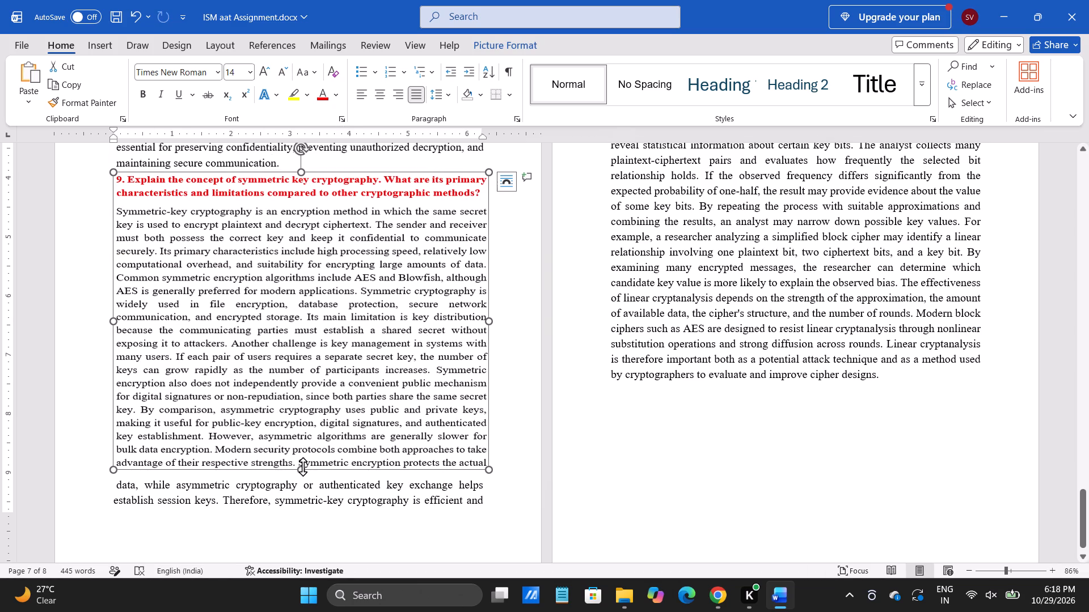
left_click_drag(300, 470, 299, 512)
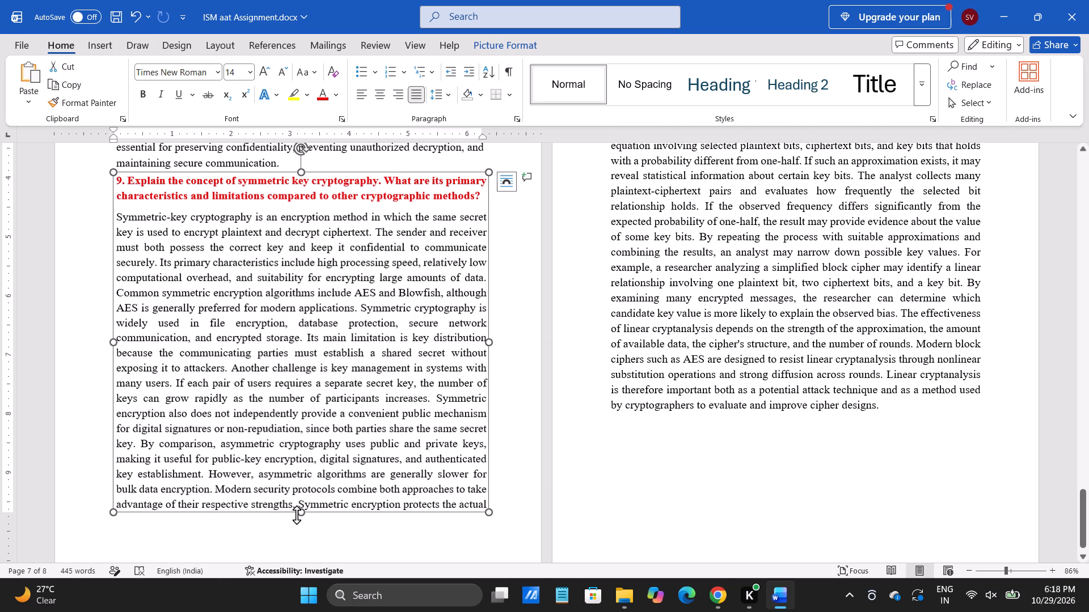
left_click(297, 515)
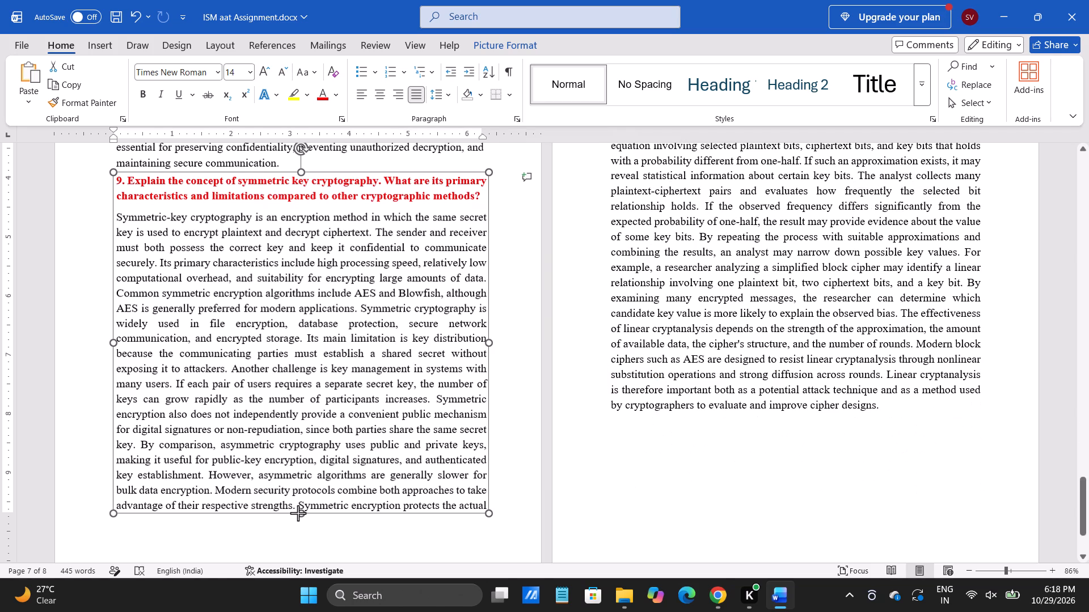
left_click(724, 370)
Delete the words "while asymmetric" after "data," in the first line of the question 9 answer's continuation on page 8.
scroll(724, 370, "up", 2)
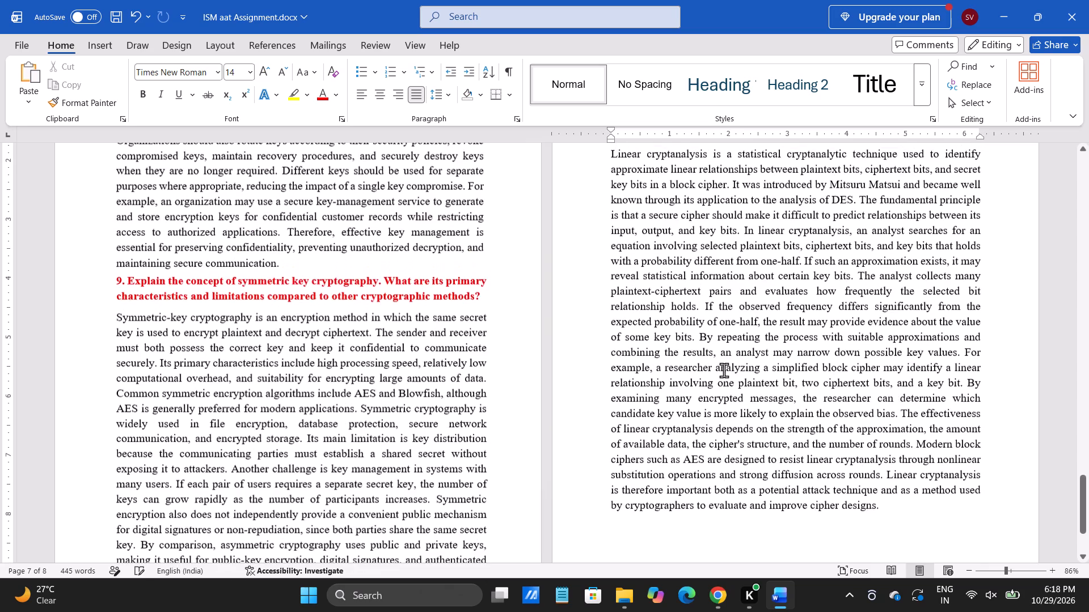
scroll(724, 370, "up", 1)
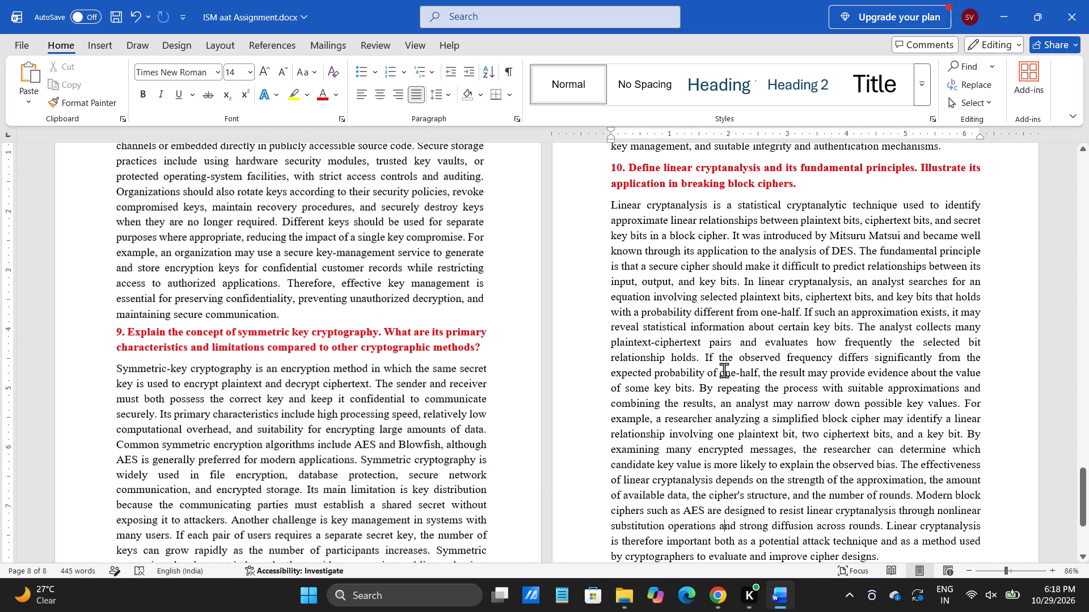
key("ctrl+minus")
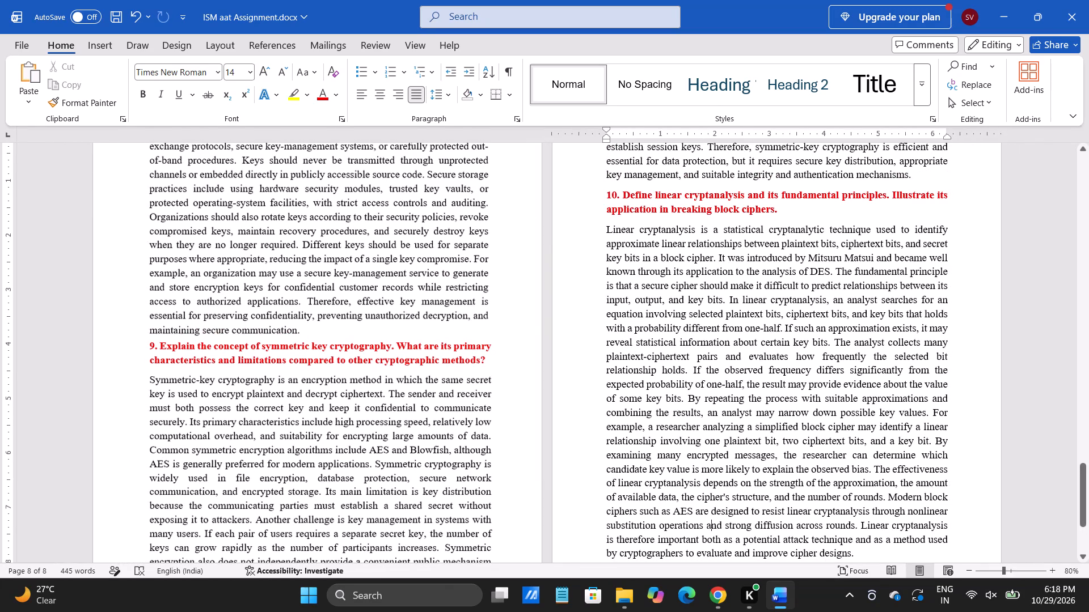
scroll(542, 318, "up", 1)
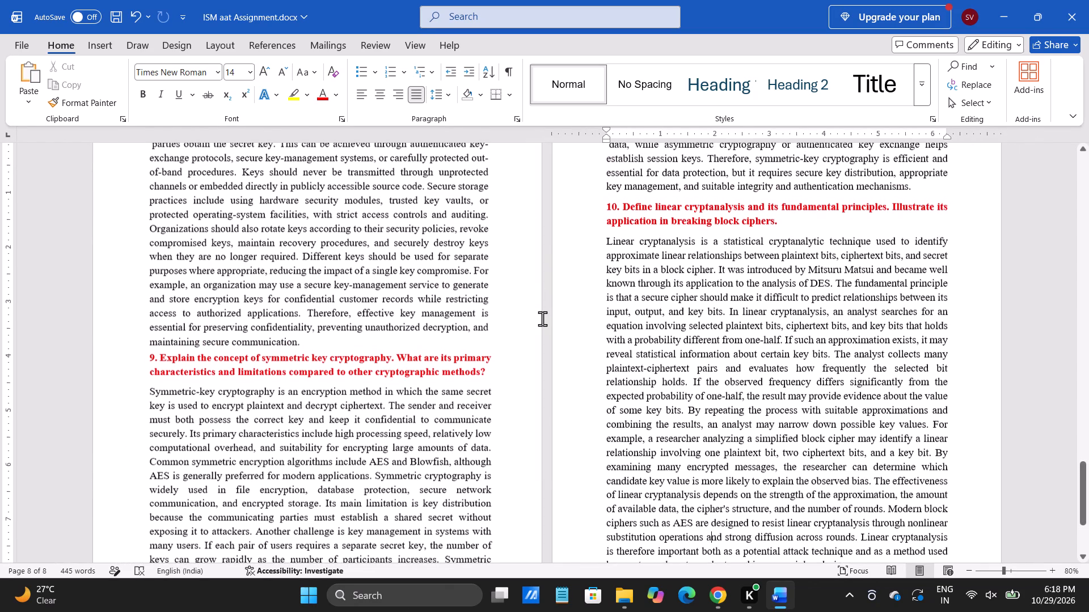
scroll(542, 318, "up", 1)
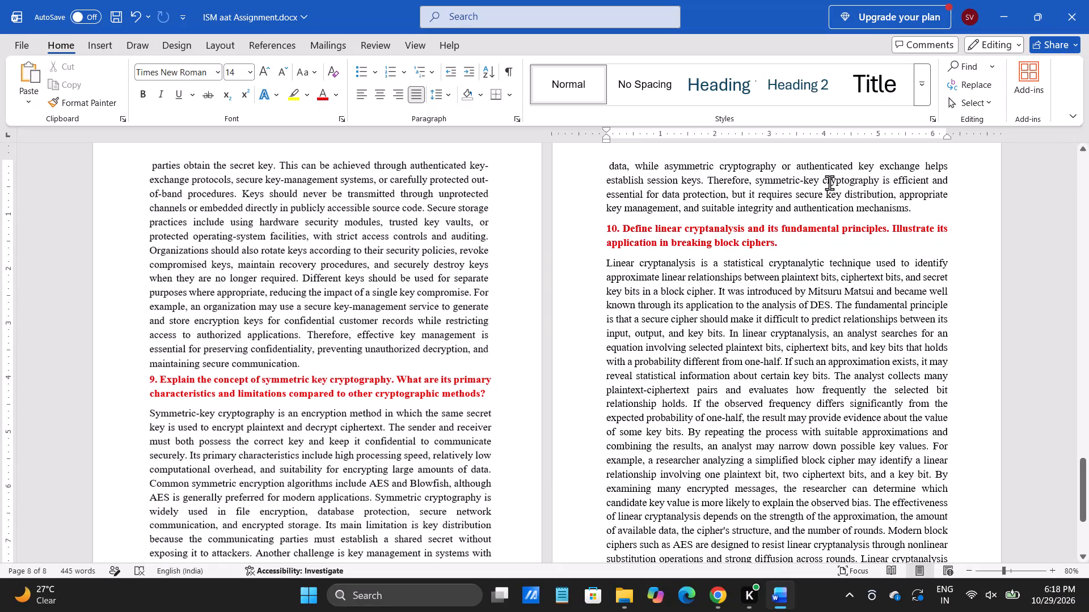
left_click(717, 164)
key("BackSpace")
key("BackSpace")
key("BackSpace")
key("BackSpace")
key("BackSpace")
key("BackSpace")
key("BackSpace")
key("BackSpace")
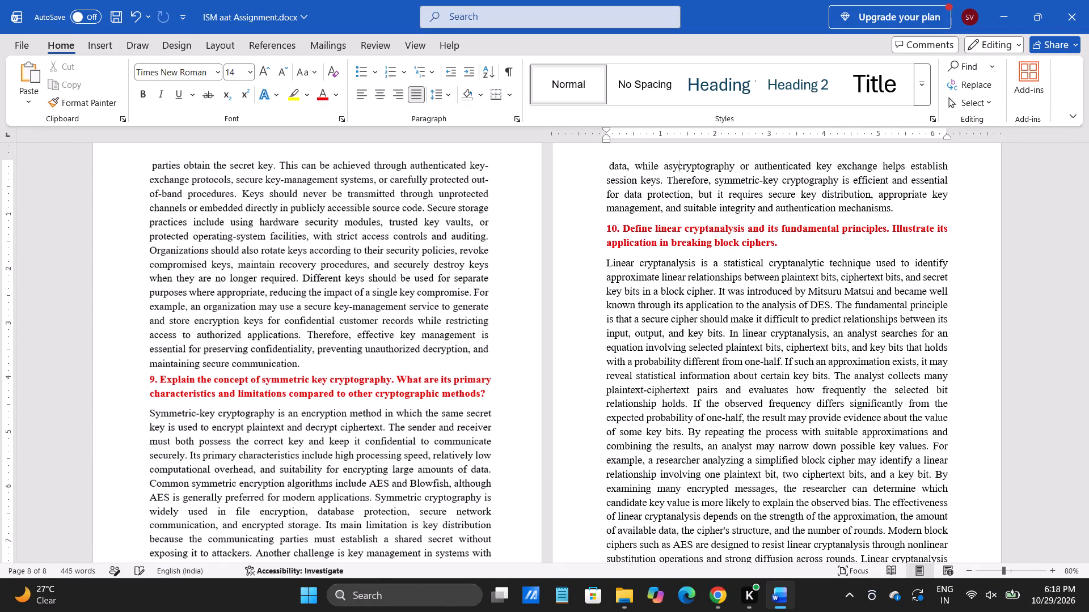
key("BackSpace")
key("BackSpace")
key("BackSpace")
key("BackSpace")
key("BackSpace")
key("BackSpace")
key("BackSpace")
key("BackSpace")
key("BackSpace")
key("BackSpace")
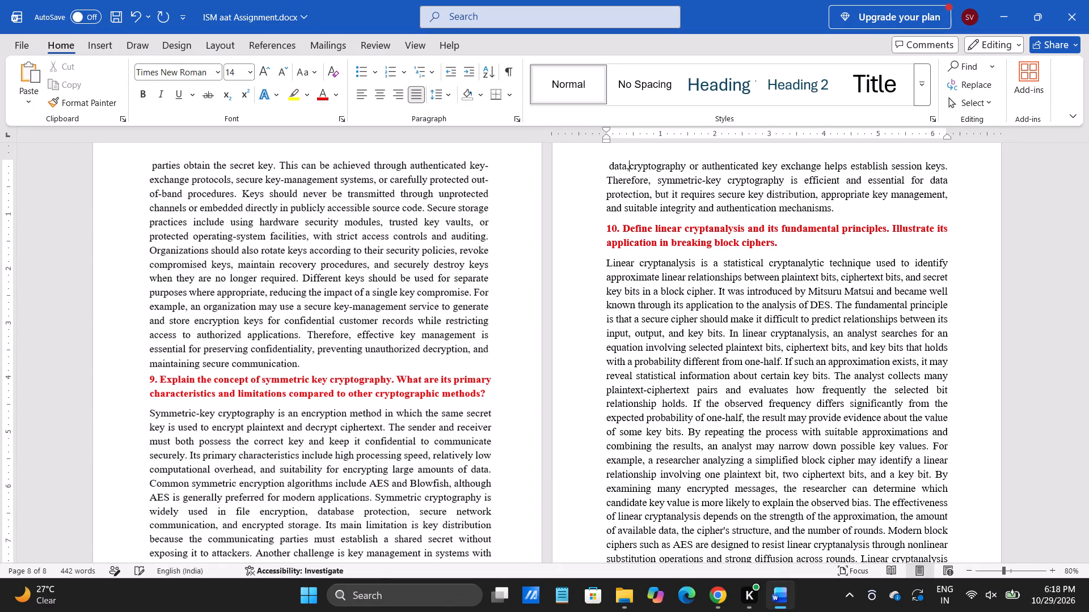
Insert a space between "data," and "cryptography" in the first line of page 8.
scroll(805, 224, "up", 1)
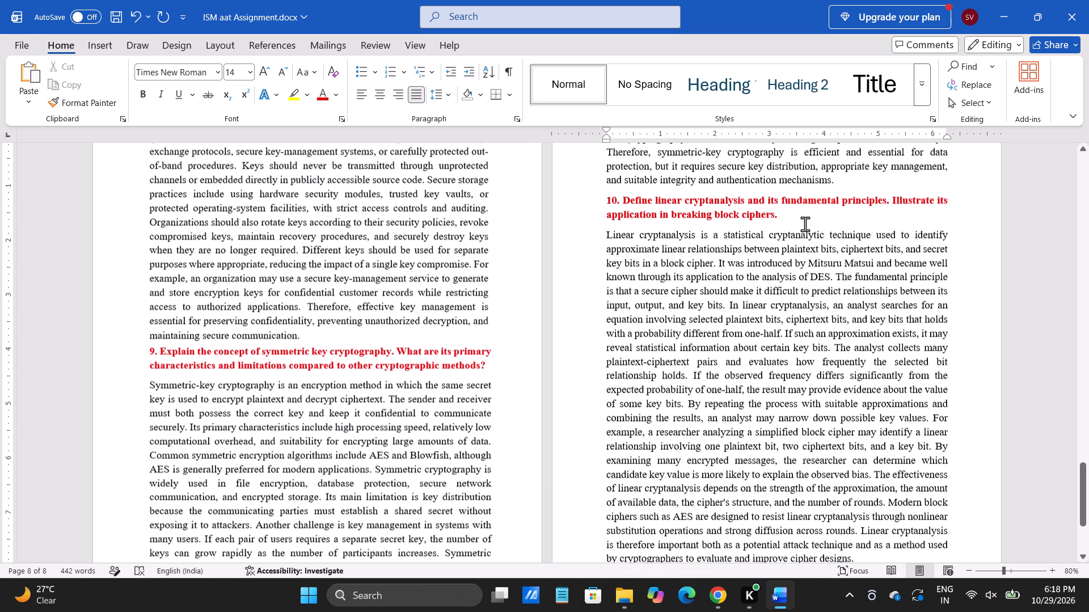
scroll(805, 224, "up", 2)
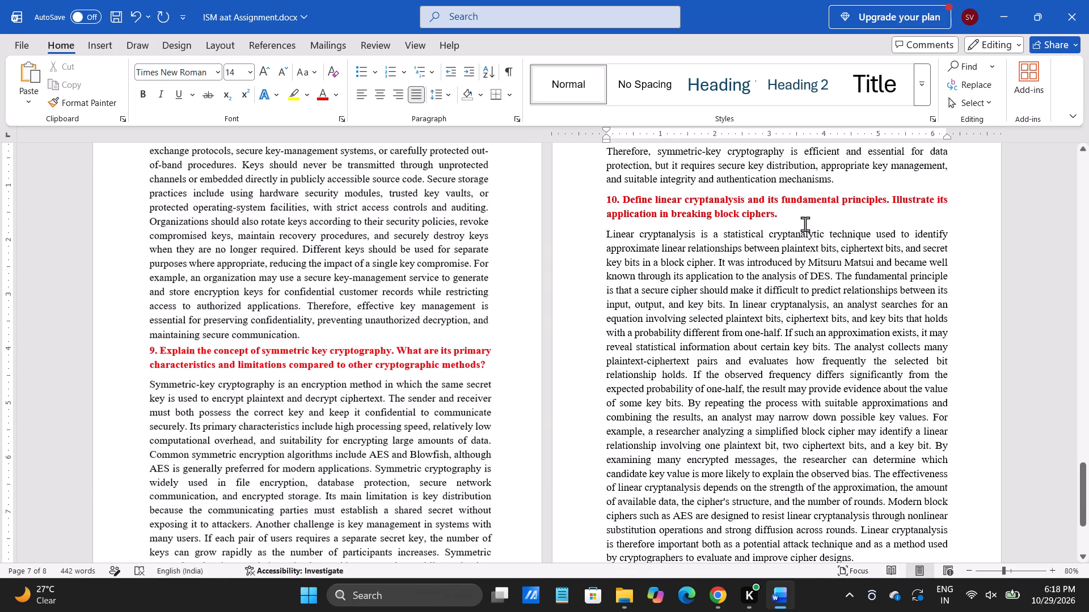
scroll(805, 224, "up", 1)
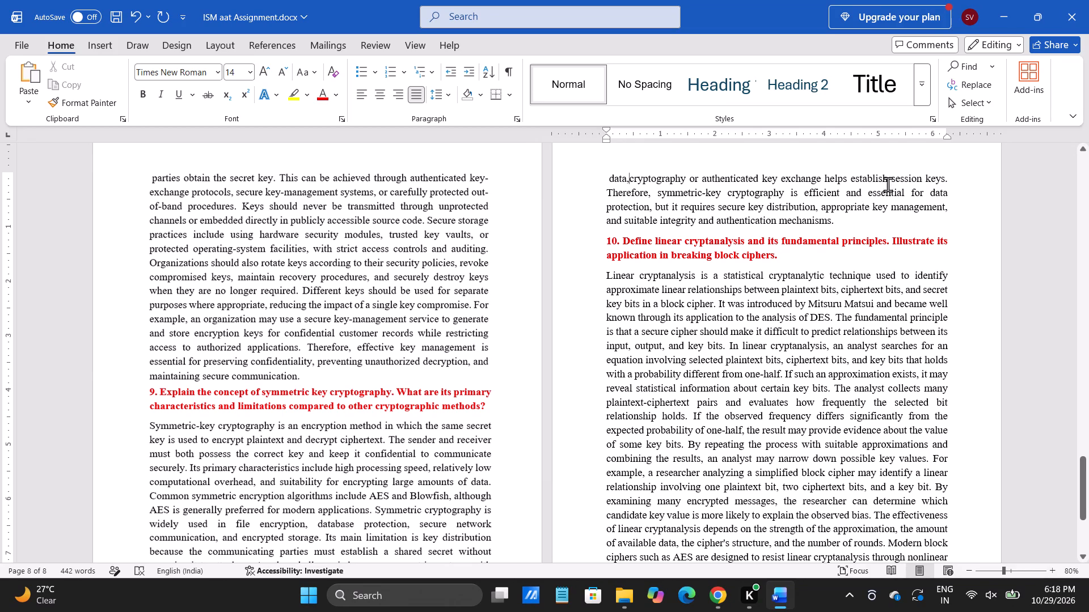
left_click_drag(655, 207, 848, 224)
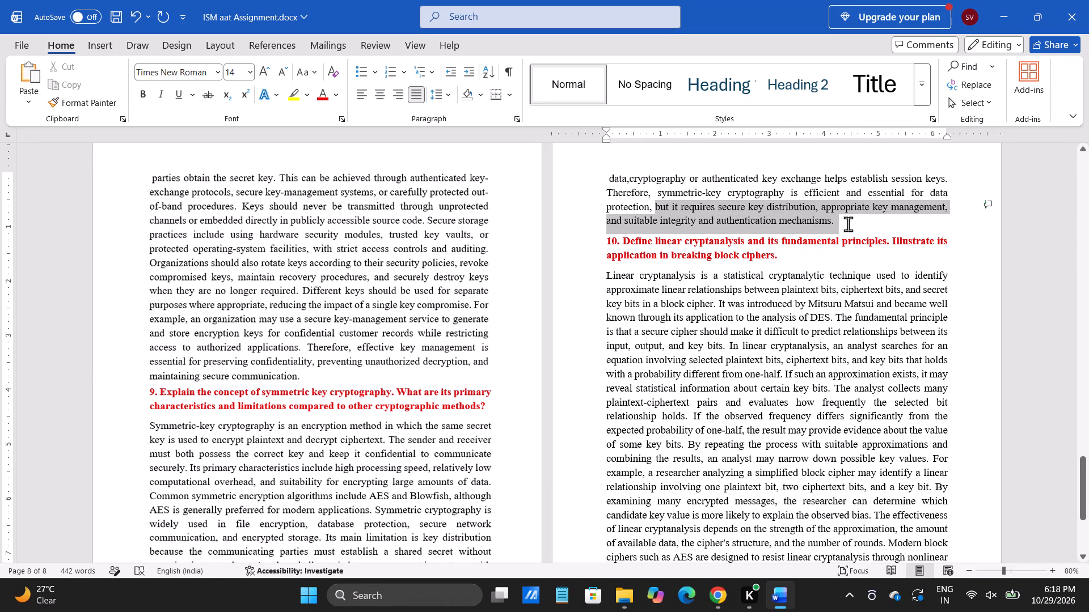
left_click_drag(848, 224, 846, 205)
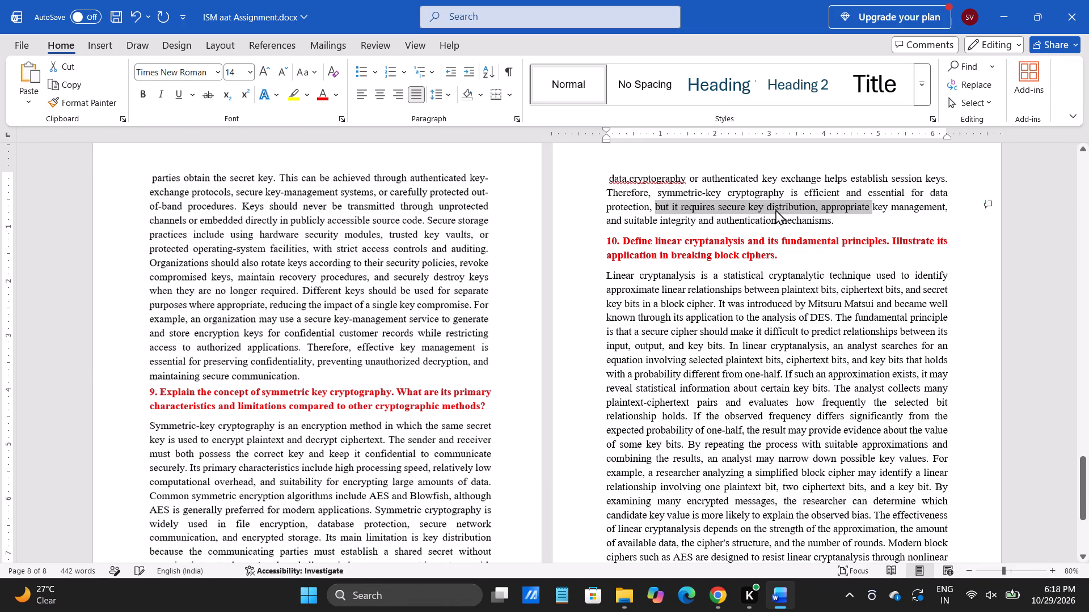
left_click(743, 206)
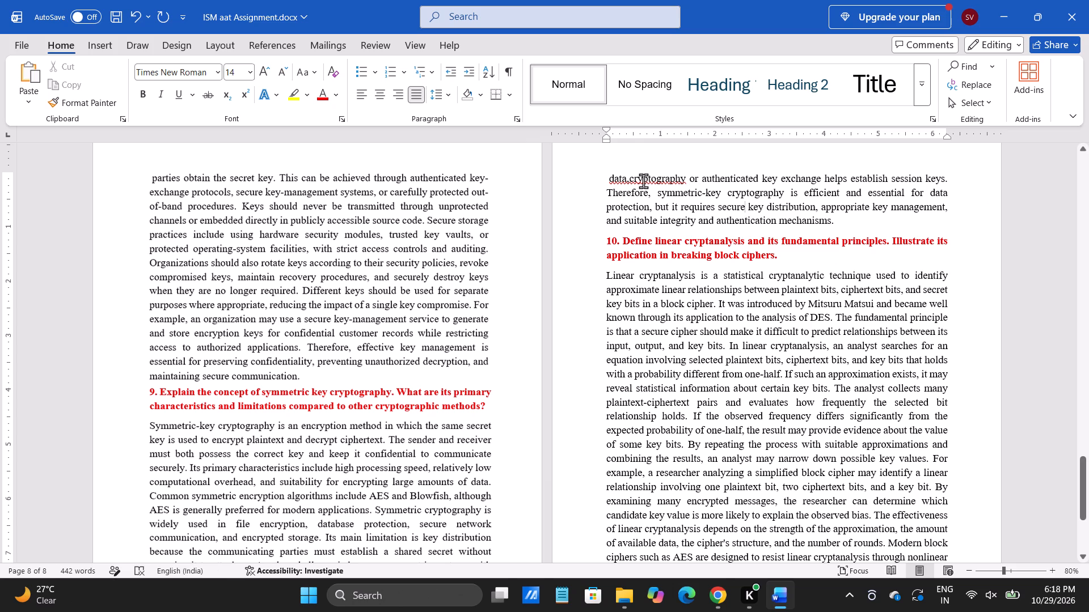
left_click(631, 176)
key("space")
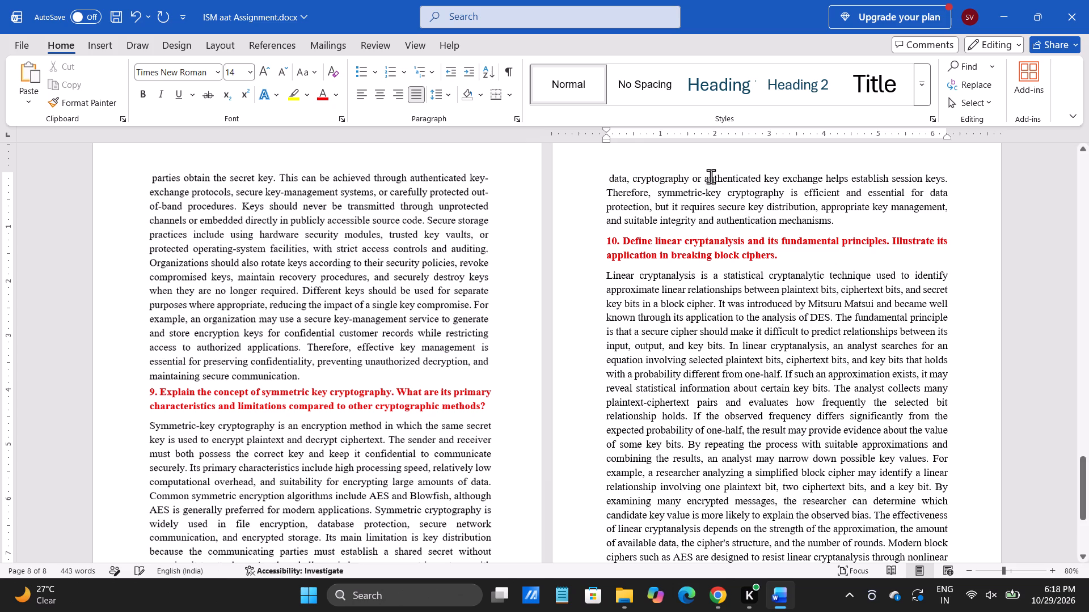
Delete "cryptography is efficient and essential for data protection," from the last sentence of the question 9 answer on page 8.
left_click_drag(730, 194, 770, 194)
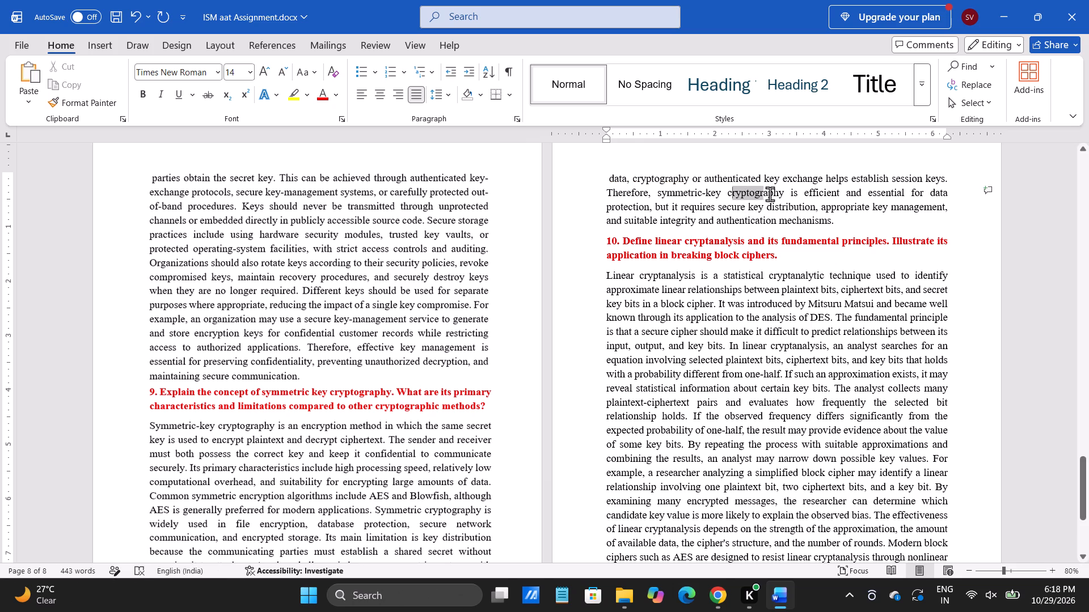
left_click_drag(770, 194, 888, 206)
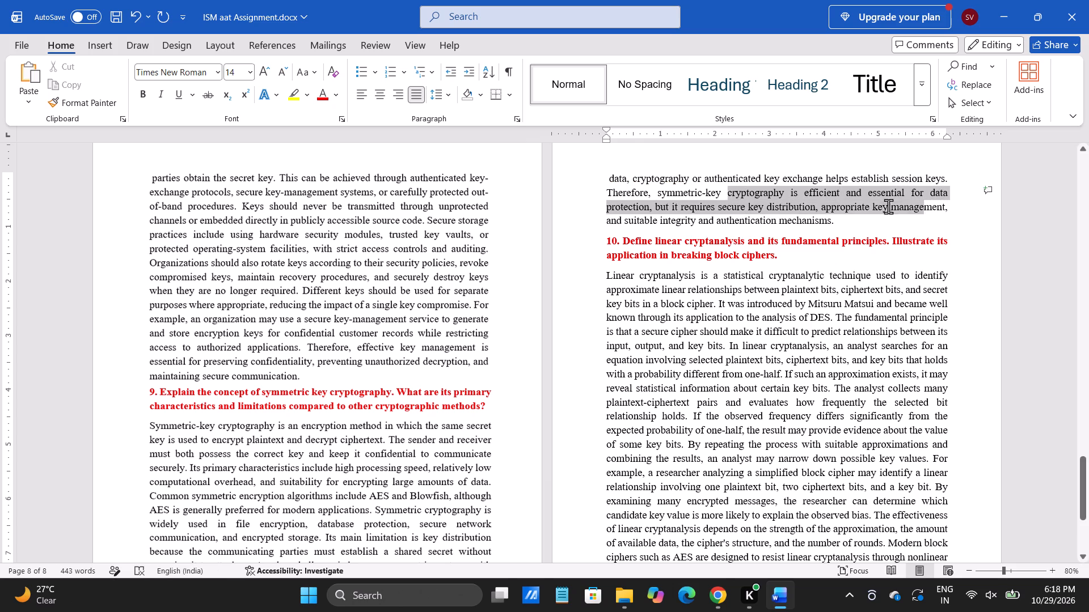
left_click_drag(888, 206, 657, 207)
key("BackSpace")
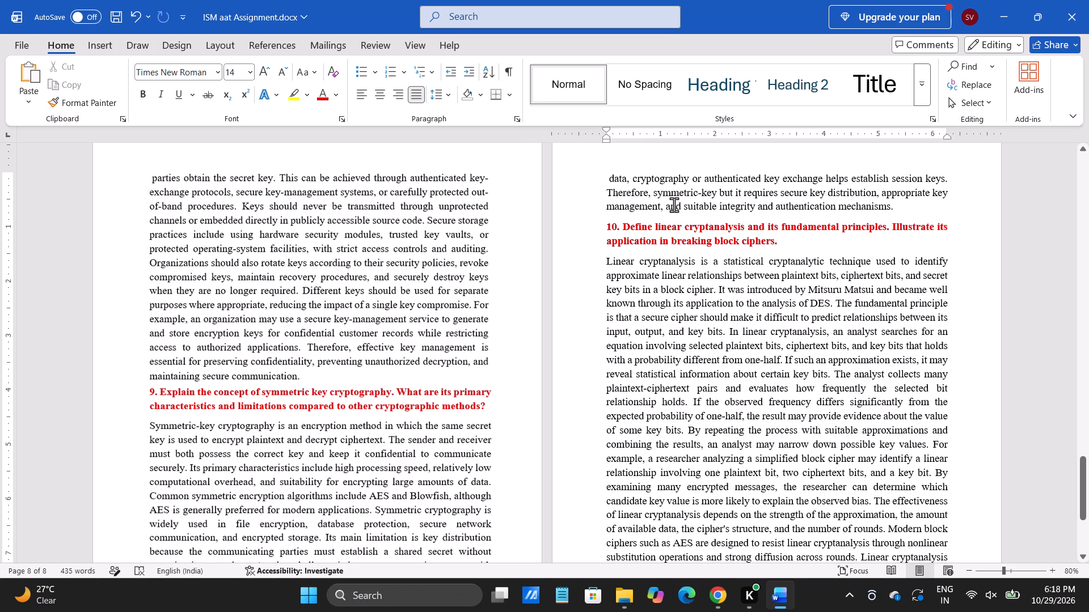
Undo the last deletion so the question 9 answer's final sentence on page 8 regains its removed words.
key("ctrl+z")
left_click(803, 199)
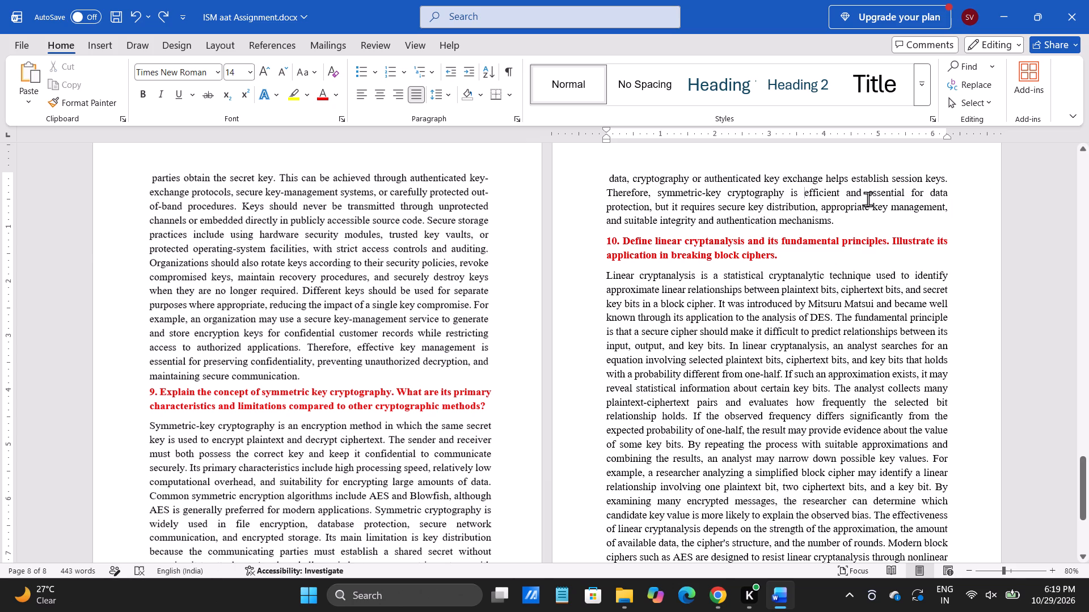
Delete everything after "data protection" in the question 9 answer's last sentence on page 8 and end it with a period.
left_click(653, 208)
key("BackSpace")
key("BackSpace")
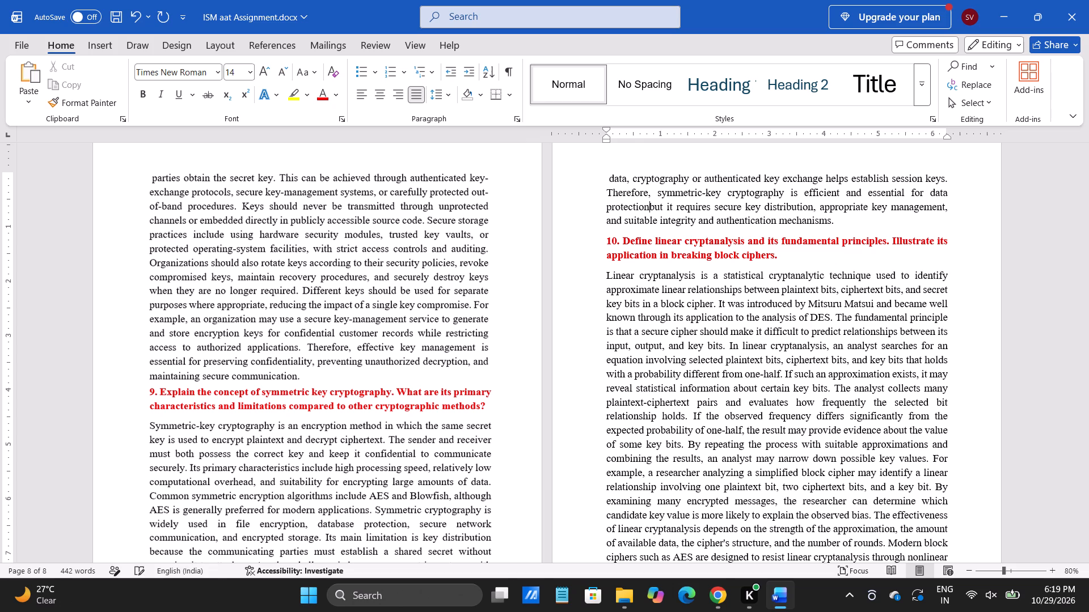
key("Delete")
key("Delete")
key("Delete")
key("Delete")
key("Delete")
key("Delete")
key("Delete")
key("Delete")
key("Delete")
key("Delete")
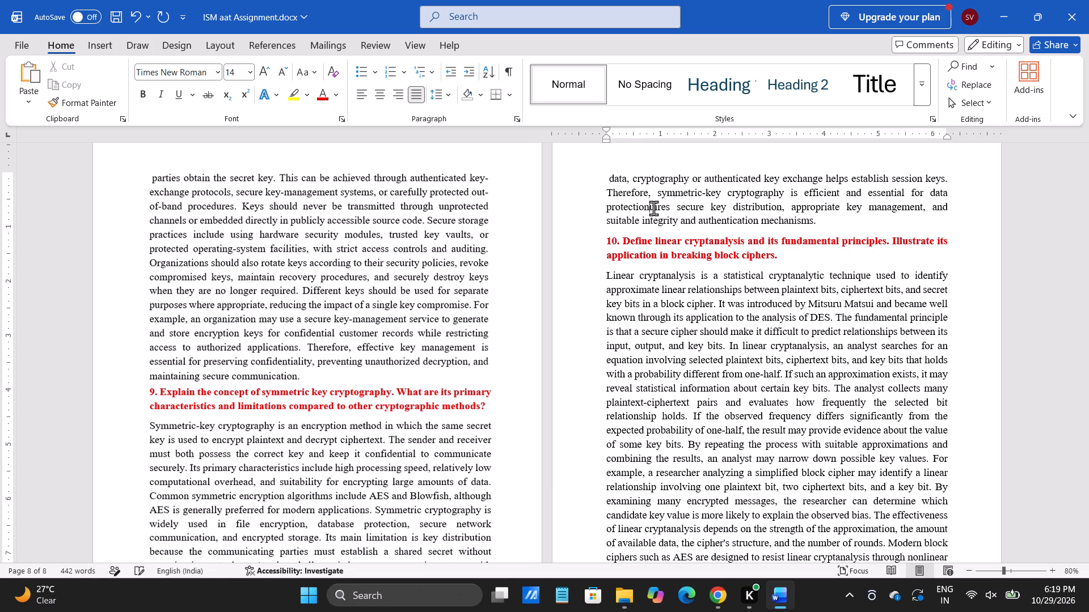
key("Delete")
key("Delete")
key("Delete")
key("Delete")
key("Delete")
key("Delete")
key("Delete")
key("Delete")
key("Delete")
key("Delete")
key("Delete")
key("Delete")
key("Delete")
key("Delete")
key("Delete")
key("Delete")
key("Delete")
key("Delete")
key("Delete")
key("Delete")
key("Delete")
key("Delete")
key("Delete")
key("Delete")
key("Delete")
key("Delete")
key("Delete")
key("Delete")
key("Delete")
key("Delete")
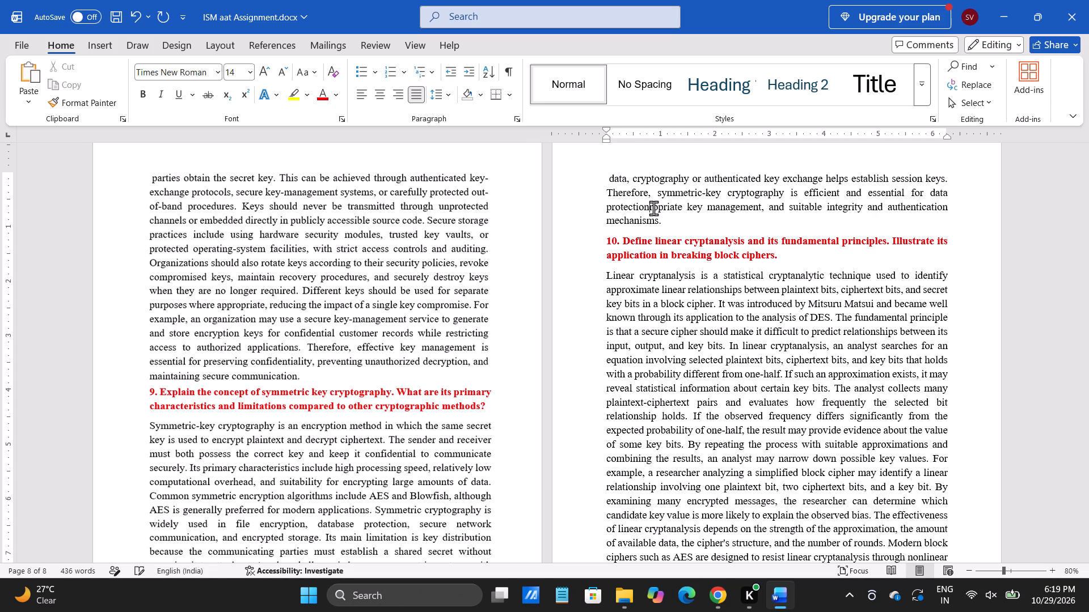
key("Delete")
key("Delete")
key("Delete")
key("Delete")
key("Delete")
key("Delete")
key("Delete")
key("Delete")
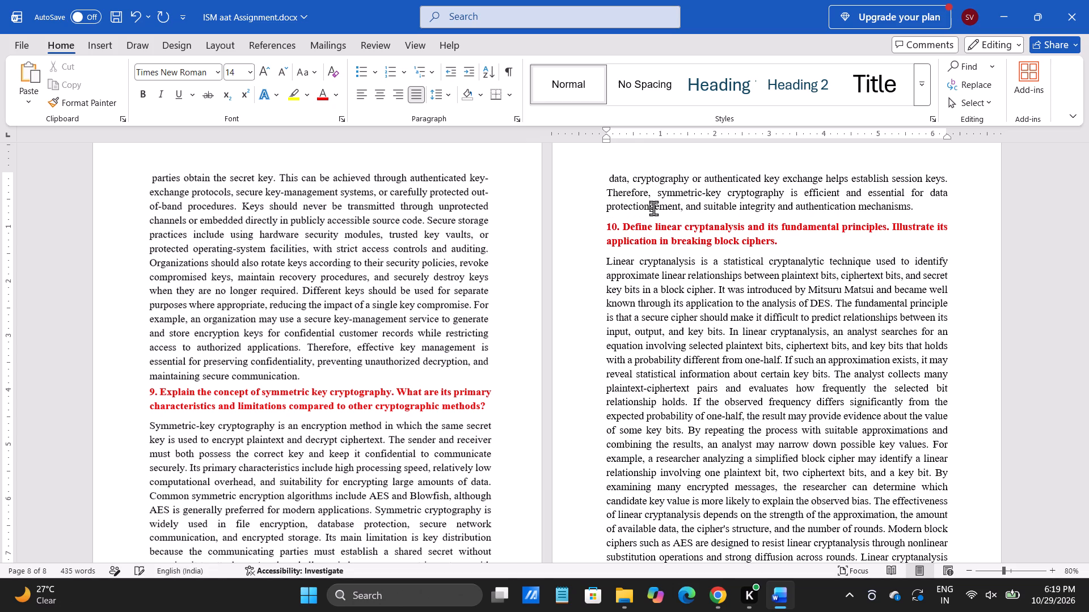
key("Delete")
key("Delete")
key("Delete")
key("Delete")
key("Delete")
key("Delete")
key("Delete")
key("Delete")
key("Delete")
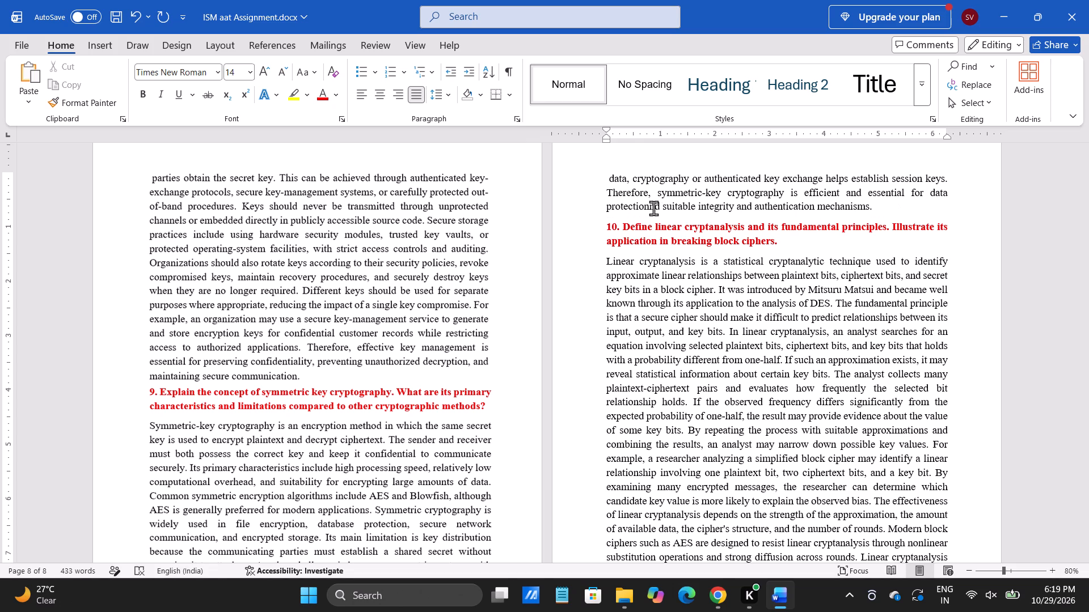
key("Delete")
key("Delete")
key("Delete")
key("Delete")
key("Delete")
key("Delete")
key("Delete")
key("Delete")
key("Delete")
key("Delete")
key("Delete")
key("Delete")
key("Delete")
key("Delete")
key("Delete")
key("Delete")
key("Delete")
key("Delete")
key("Delete")
key("Delete")
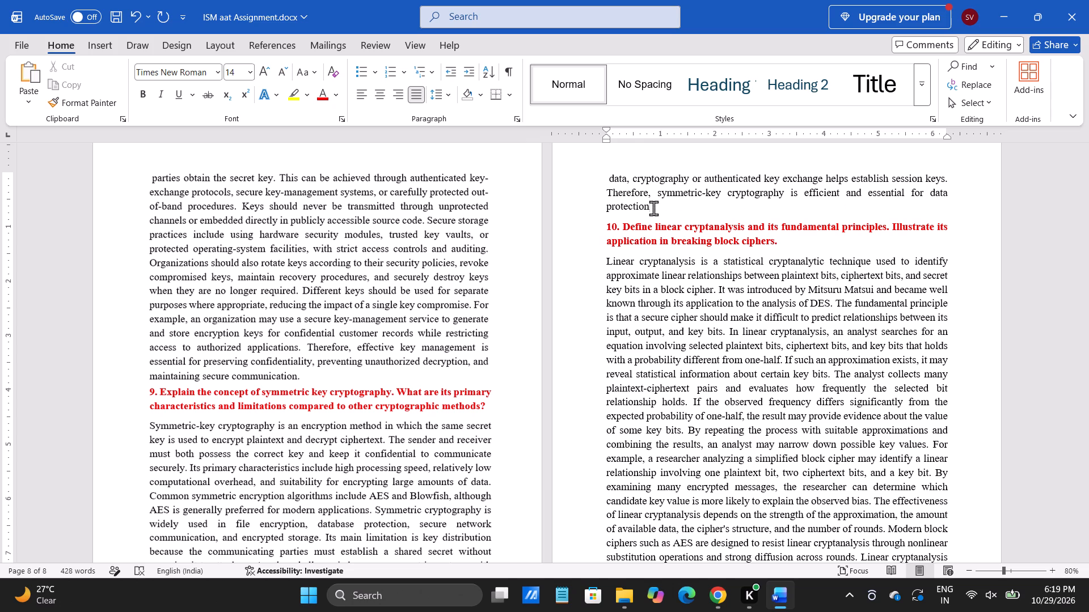
key("period")
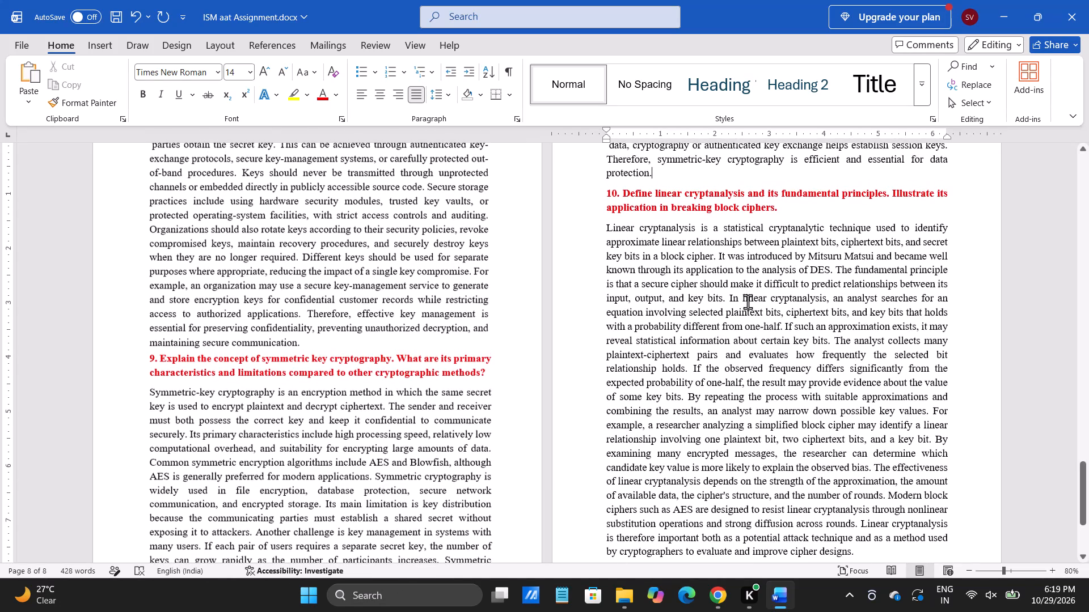
Capture a screenshot of all the page 8 text, from "data, cryptography" to the end of the question 10 answer.
key("ctrl+minus")
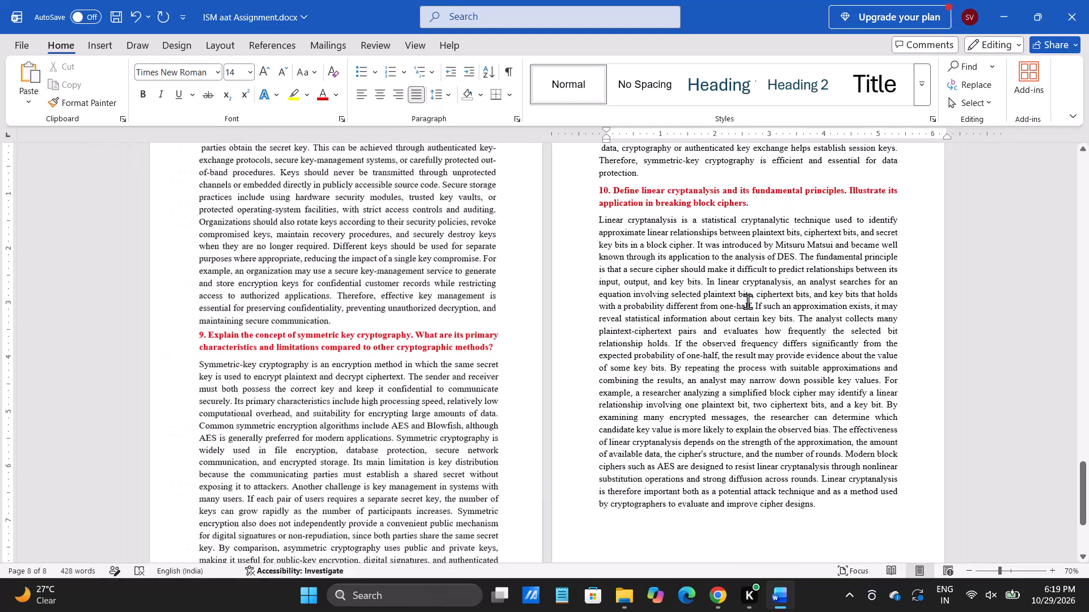
left_click(999, 567)
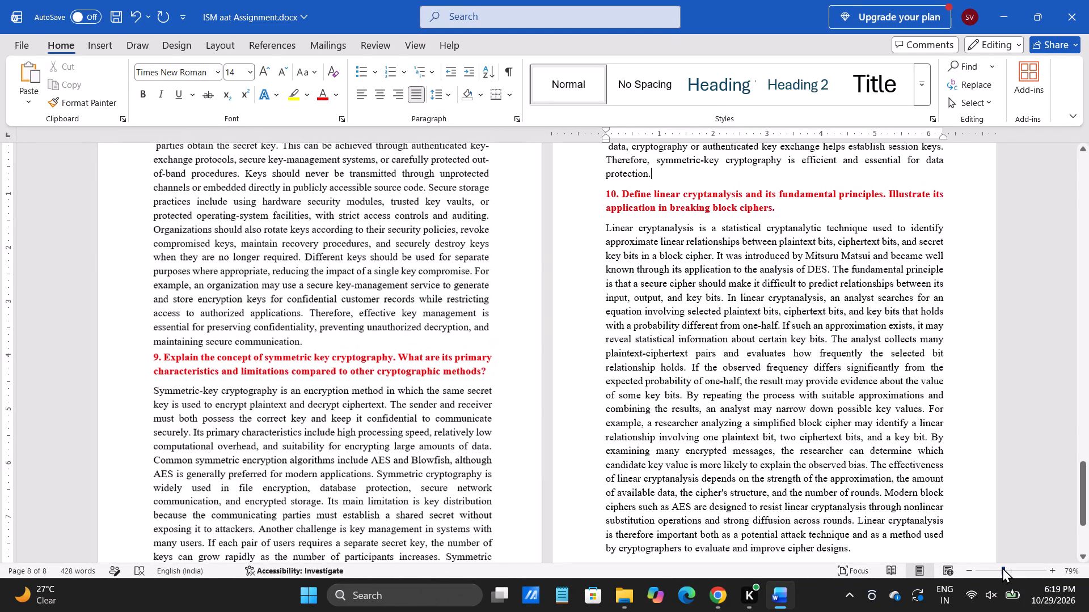
left_click(1031, 454)
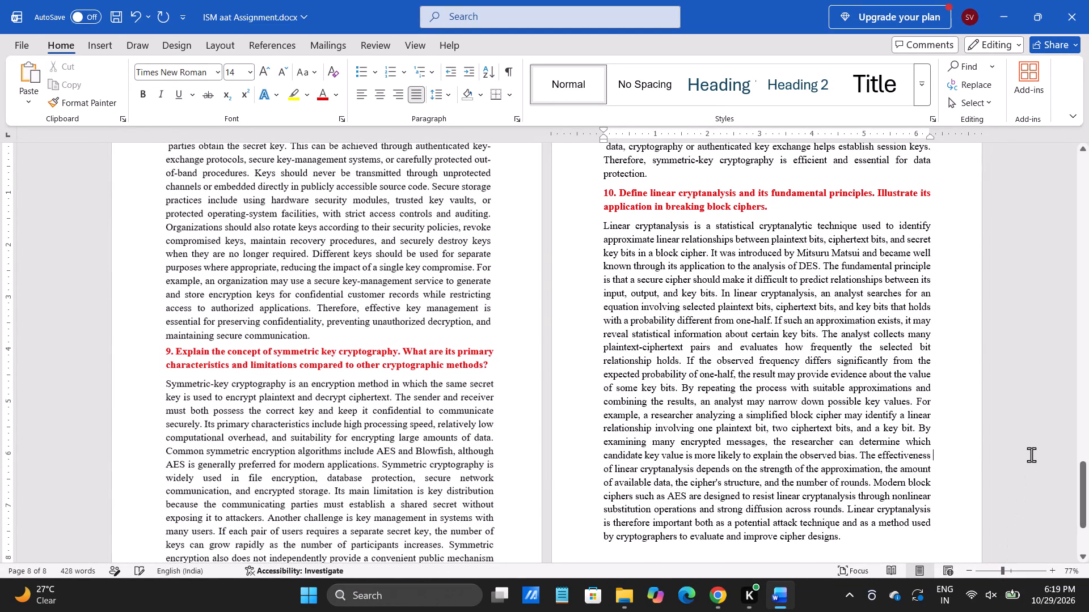
left_click_drag(635, 321, 352, 260)
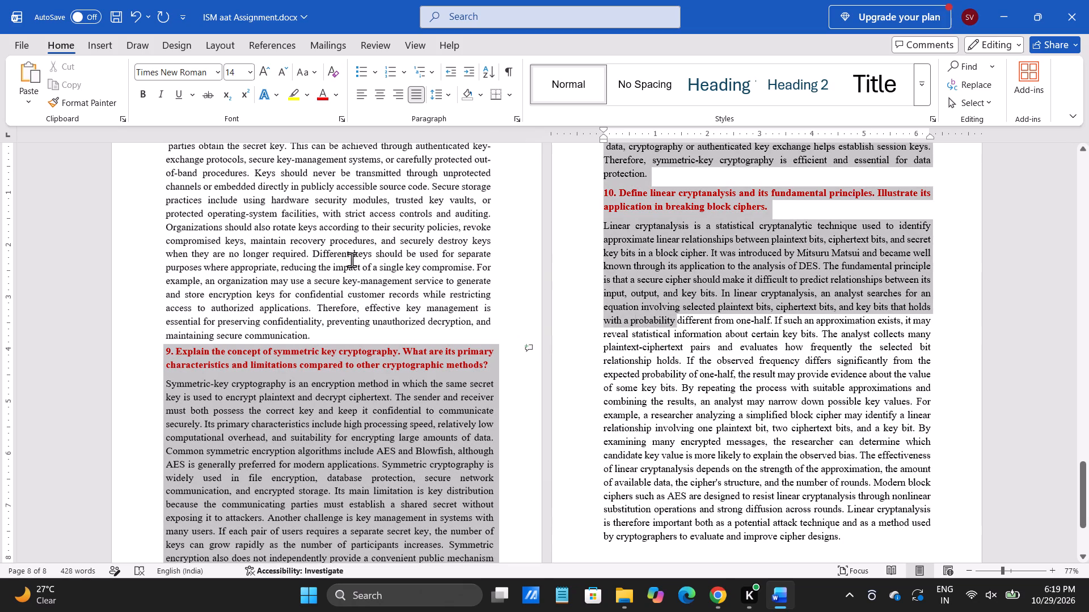
left_click_drag(352, 260, 346, 260)
left_click(346, 260)
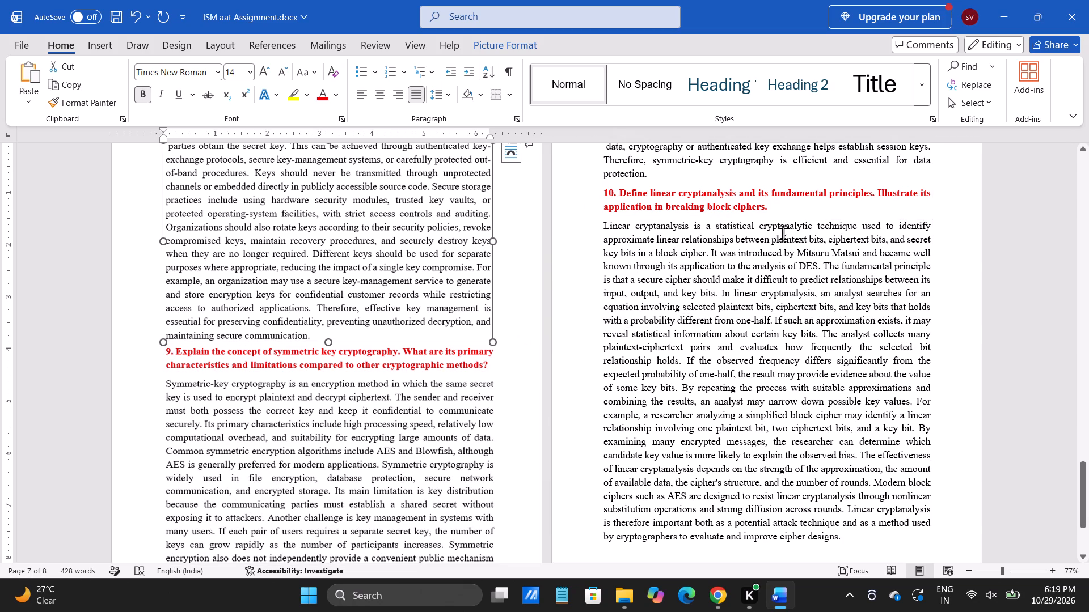
left_click(430, 217)
scroll(430, 217, "up", 1)
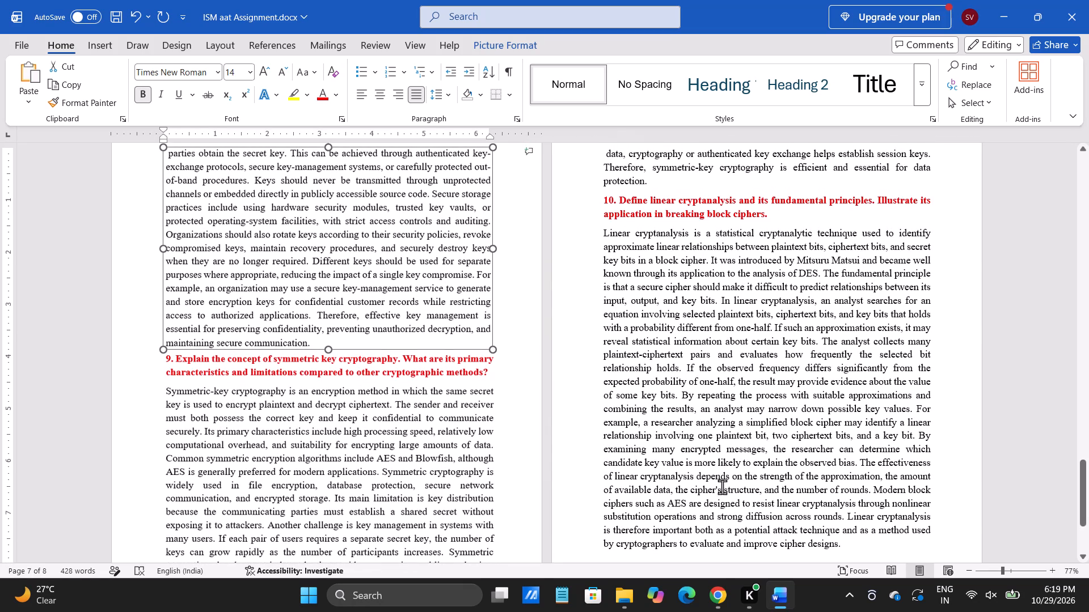
left_click(1004, 576)
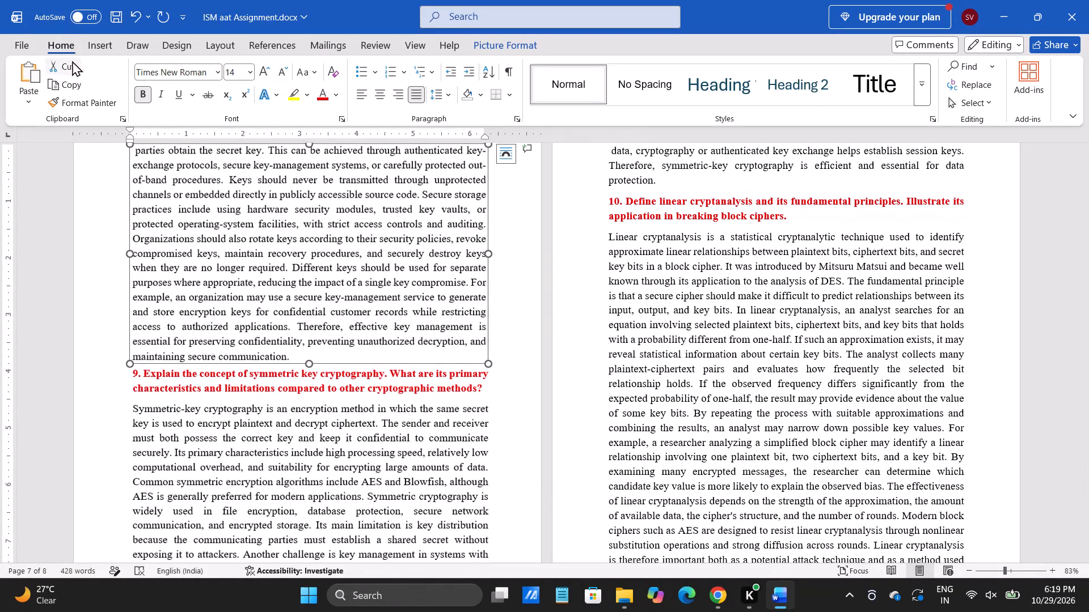
double_click(66, 45)
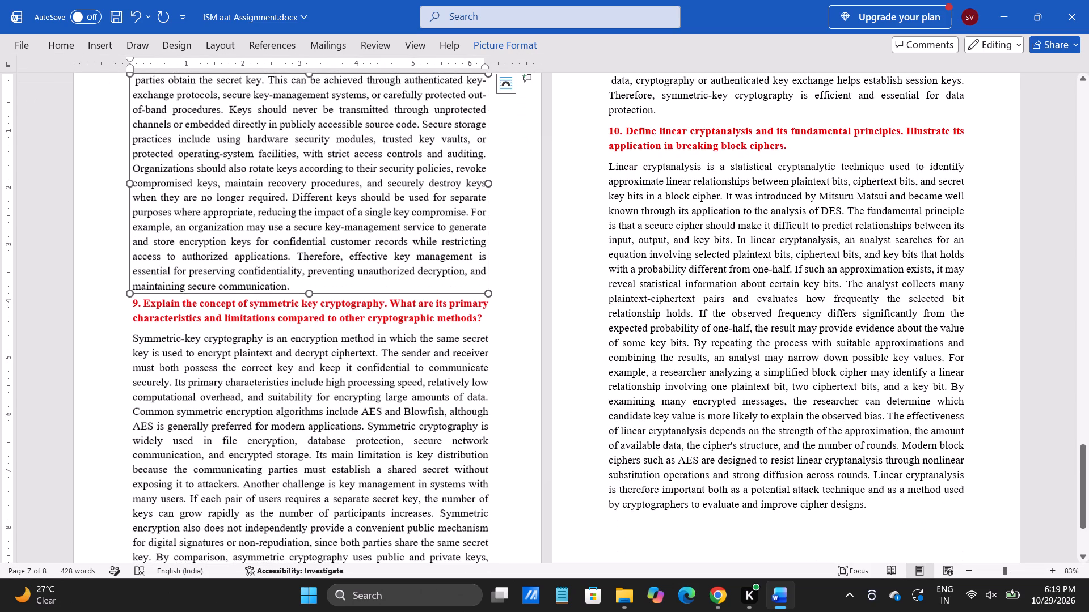
scroll(622, 224, "up", 1)
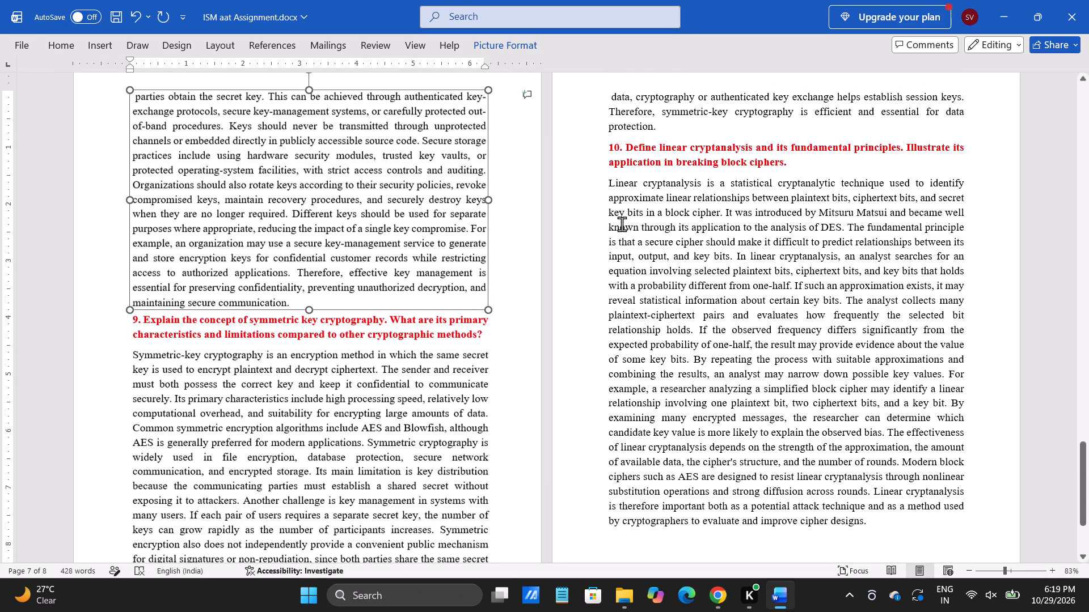
left_click(1005, 569)
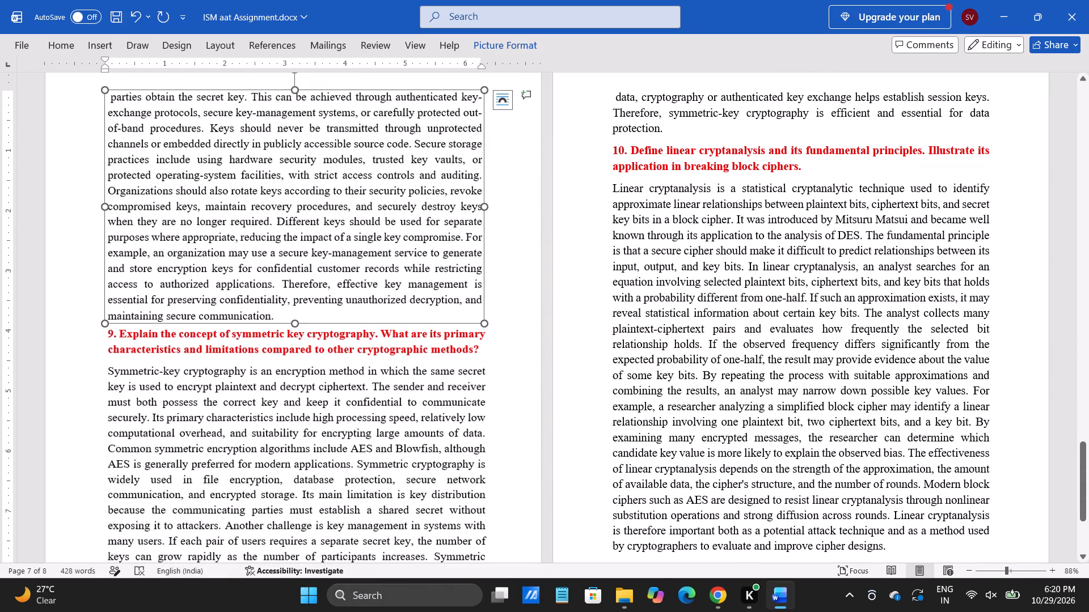
key("Print")
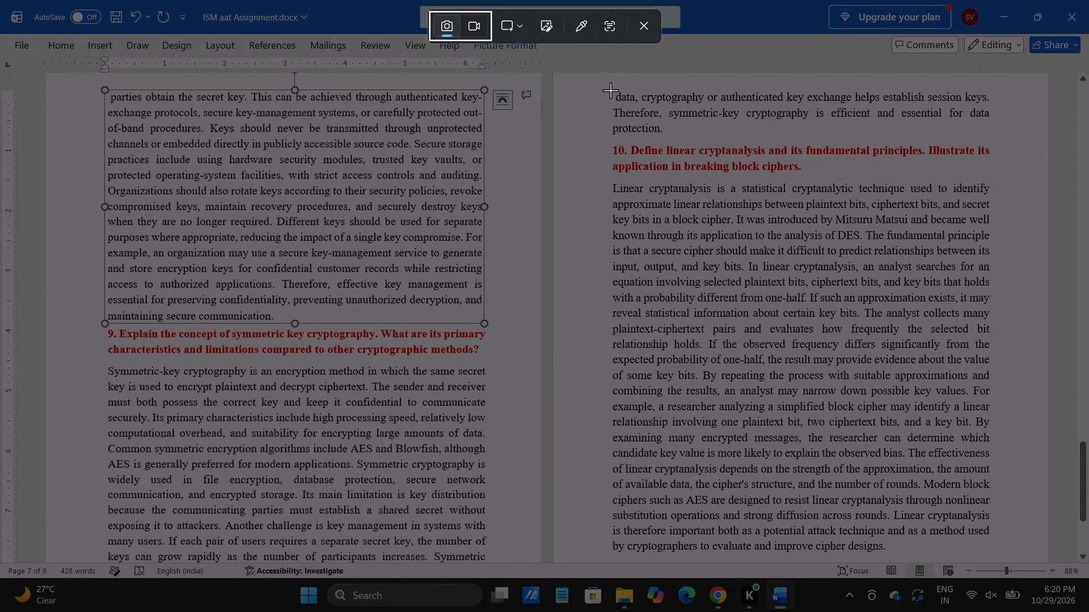
left_click_drag(610, 90, 993, 552)
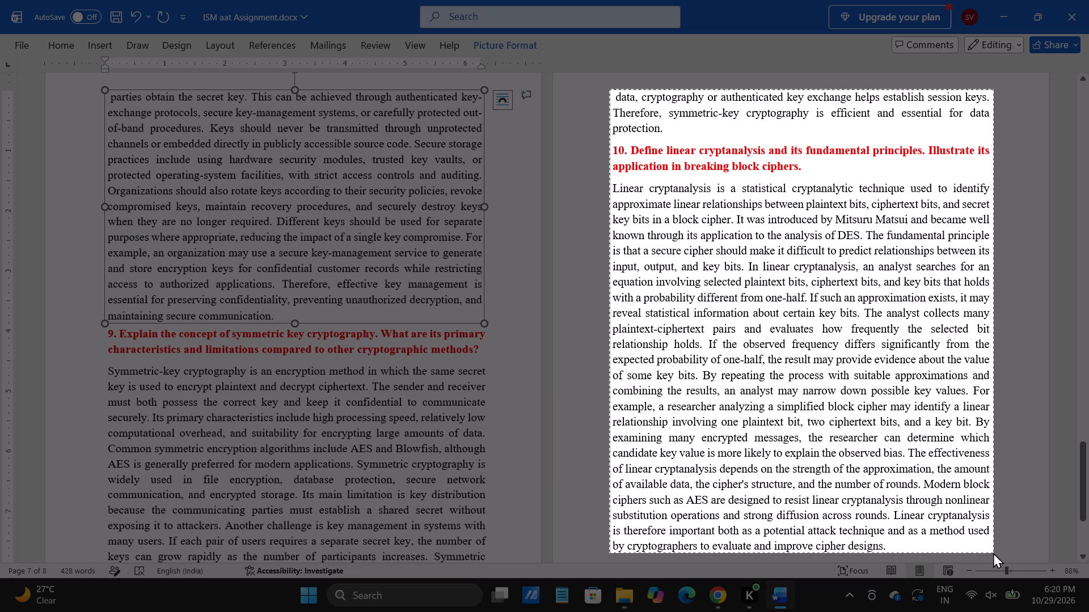
left_click_drag(993, 552, 992, 600)
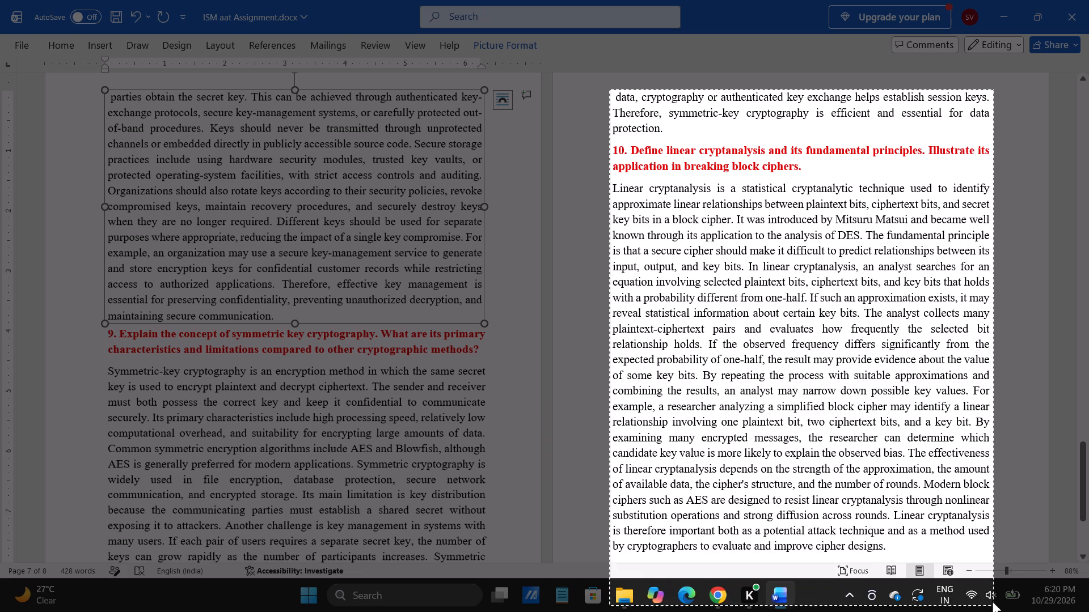
left_click_drag(992, 600, 993, 557)
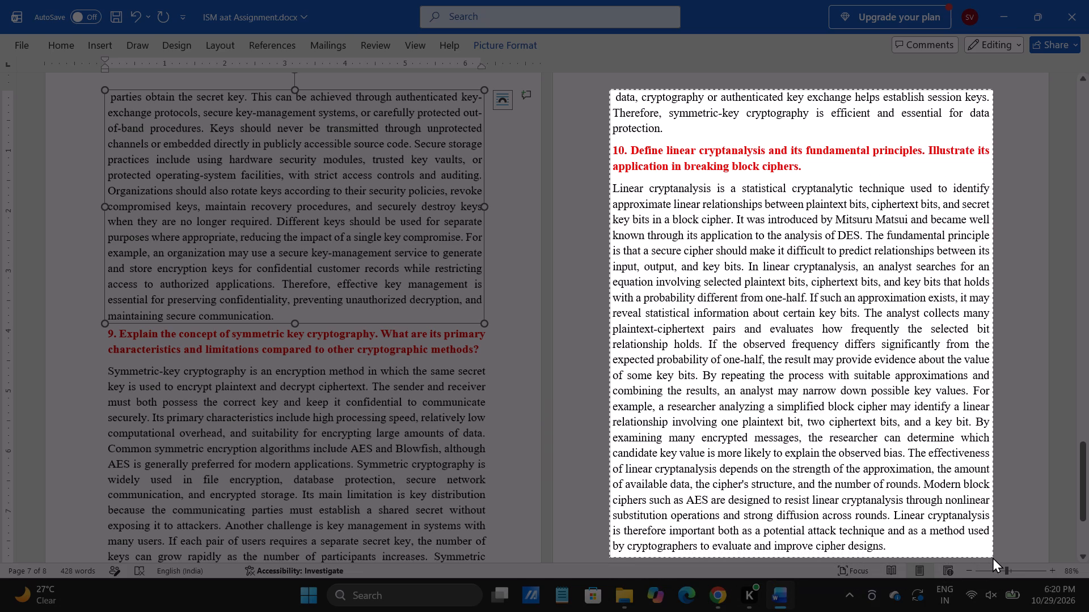
left_click_drag(993, 557, 991, 558)
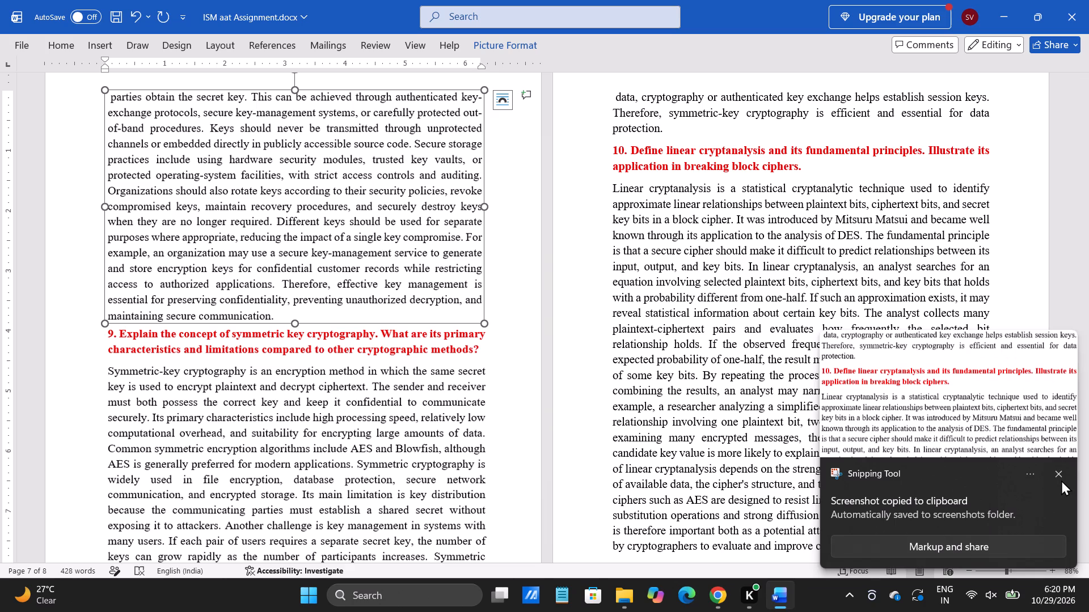
left_click(1060, 471)
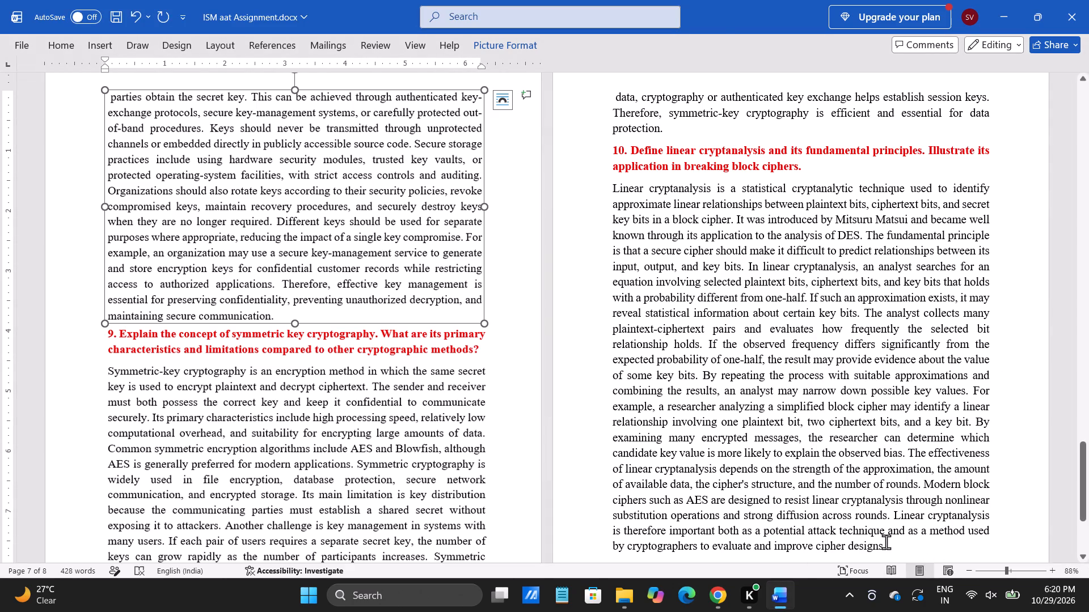
Replace all the text on page 8 with the captured picture.
left_click_drag(888, 543, 609, 100)
key("BackSpace")
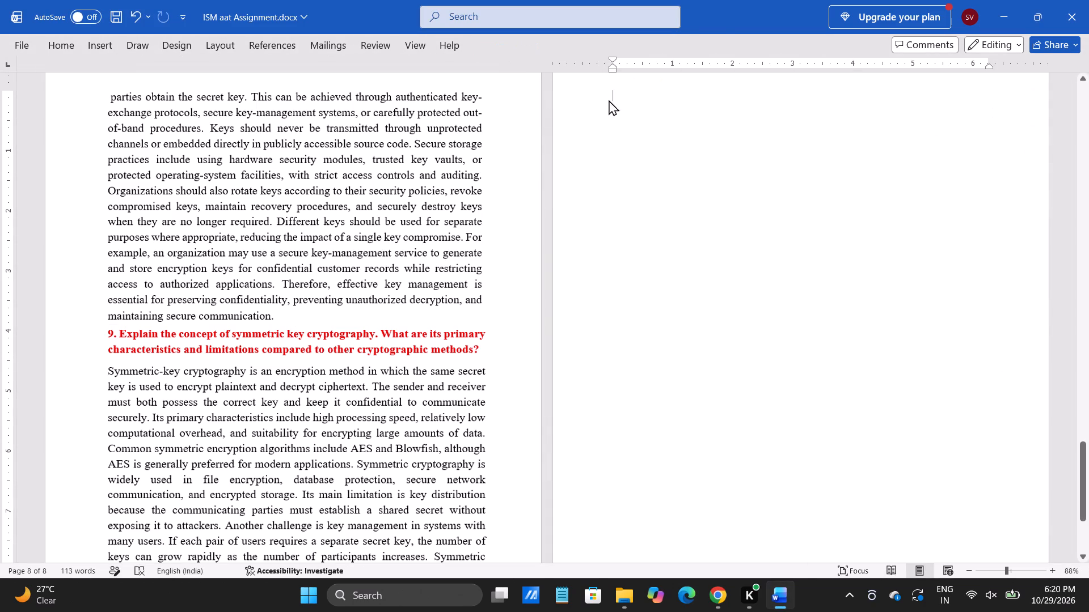
key("ctrl+v")
left_click(813, 268)
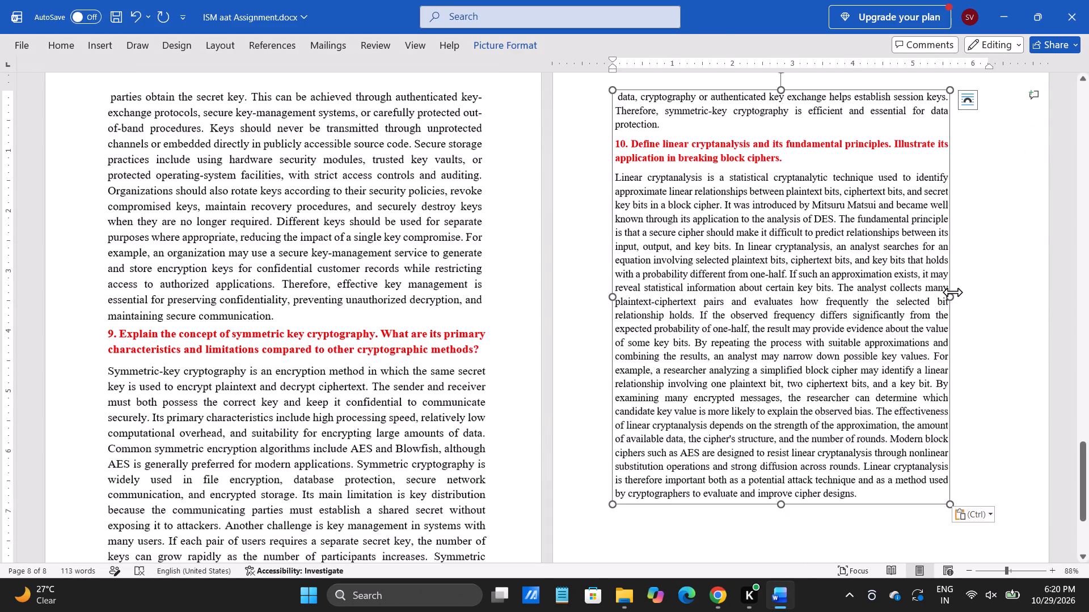
Stretch the page 8 picture to the full text width and make it taller while keeping it on the page.
left_click_drag(952, 292, 990, 284)
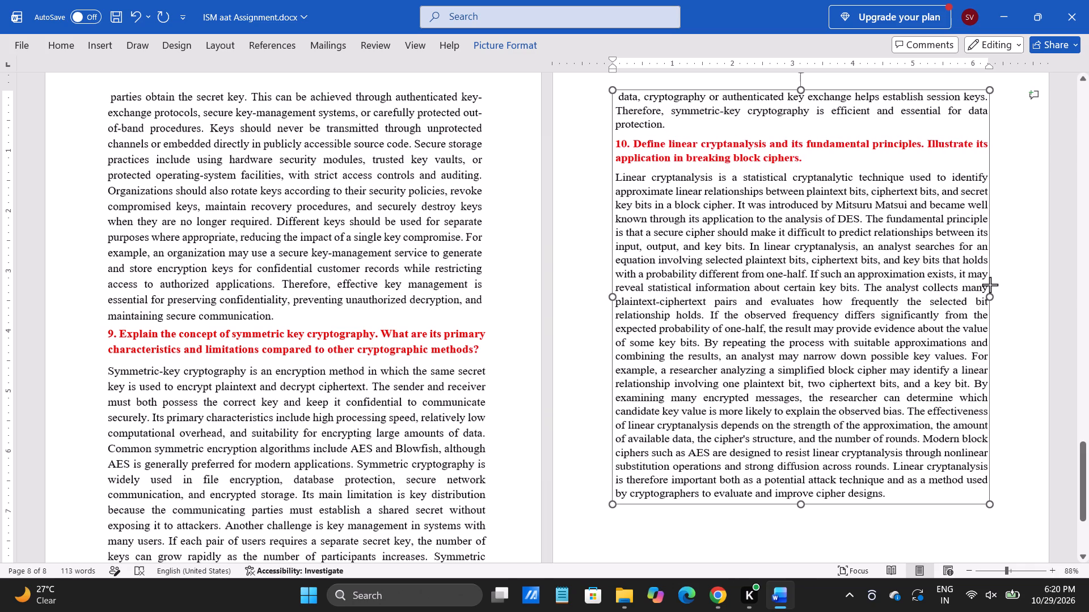
left_click_drag(990, 284, 991, 282)
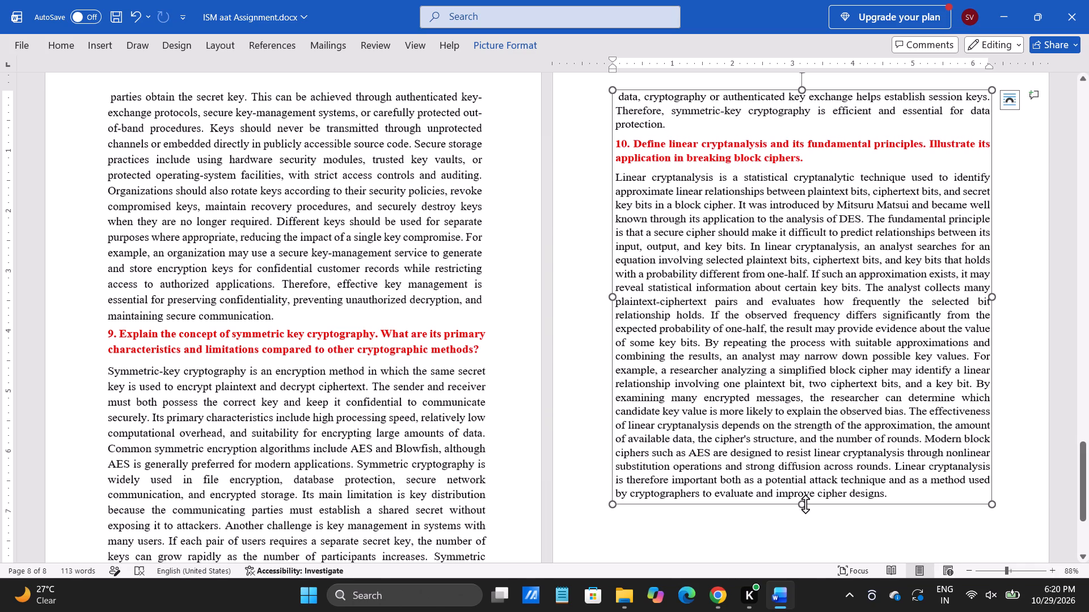
left_click(805, 503)
left_click_drag(804, 503, 804, 526)
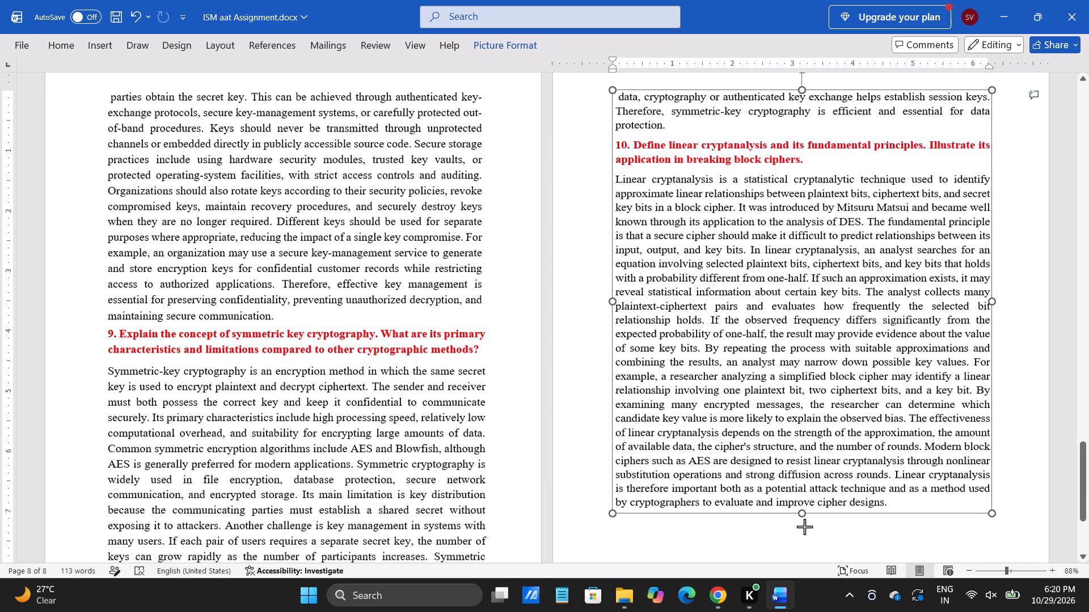
left_click_drag(804, 526, 809, 550)
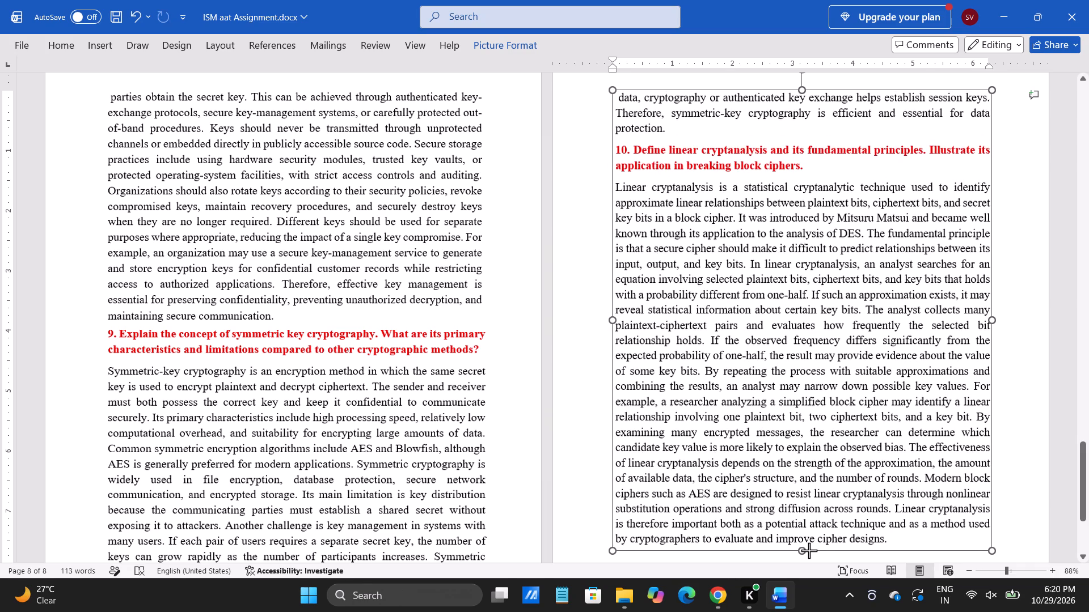
left_click_drag(809, 550, 810, 559)
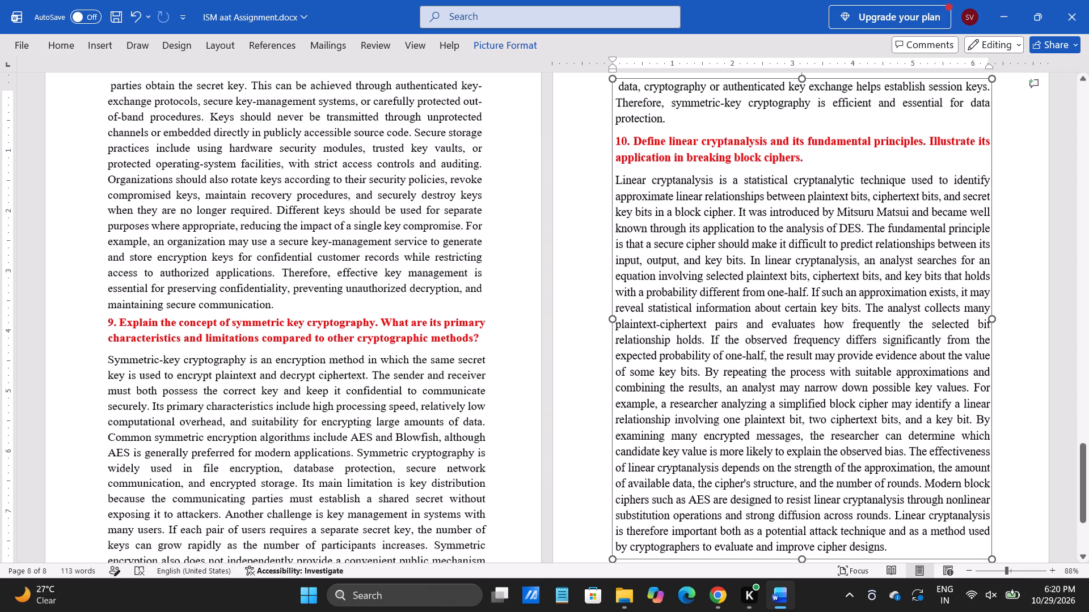
left_click_drag(803, 556, 803, 554)
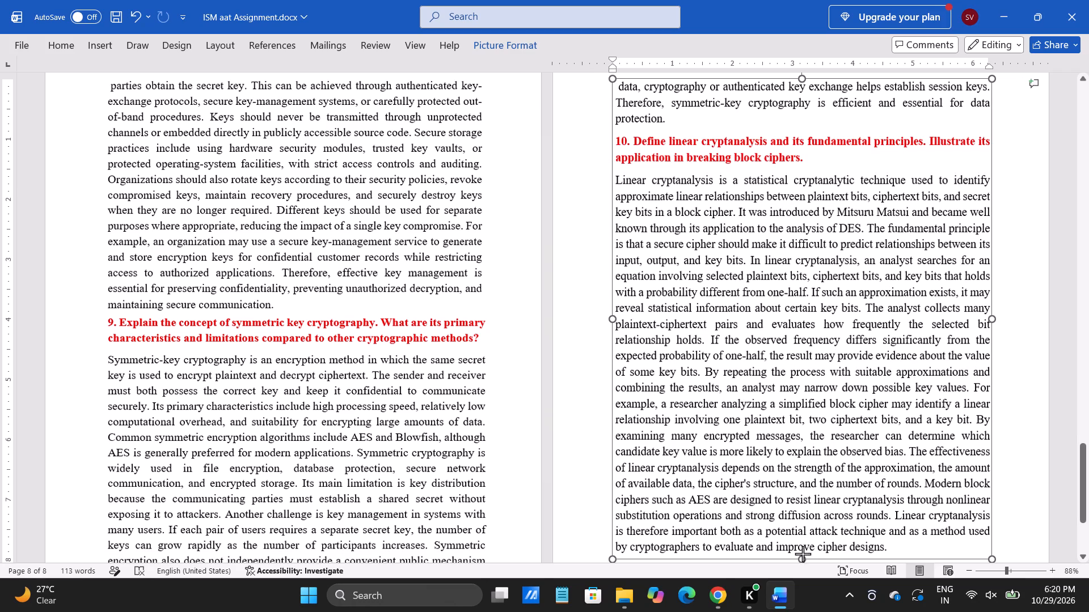
left_click_drag(803, 554, 803, 550)
left_click(1044, 356)
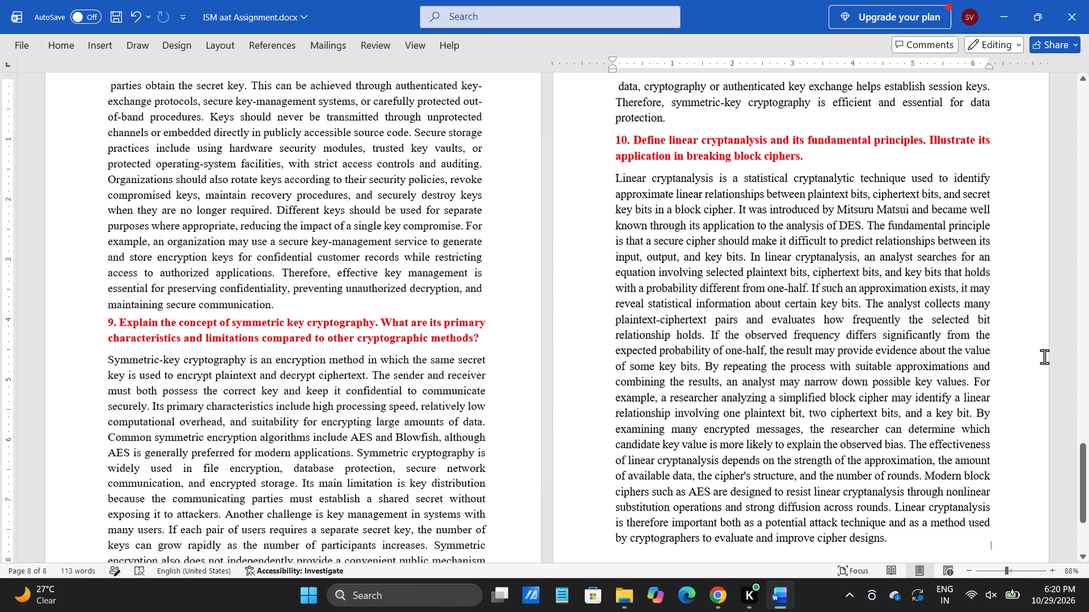
Save the assignment document.
scroll(763, 219, "up", 10)
key("ctrl+s")
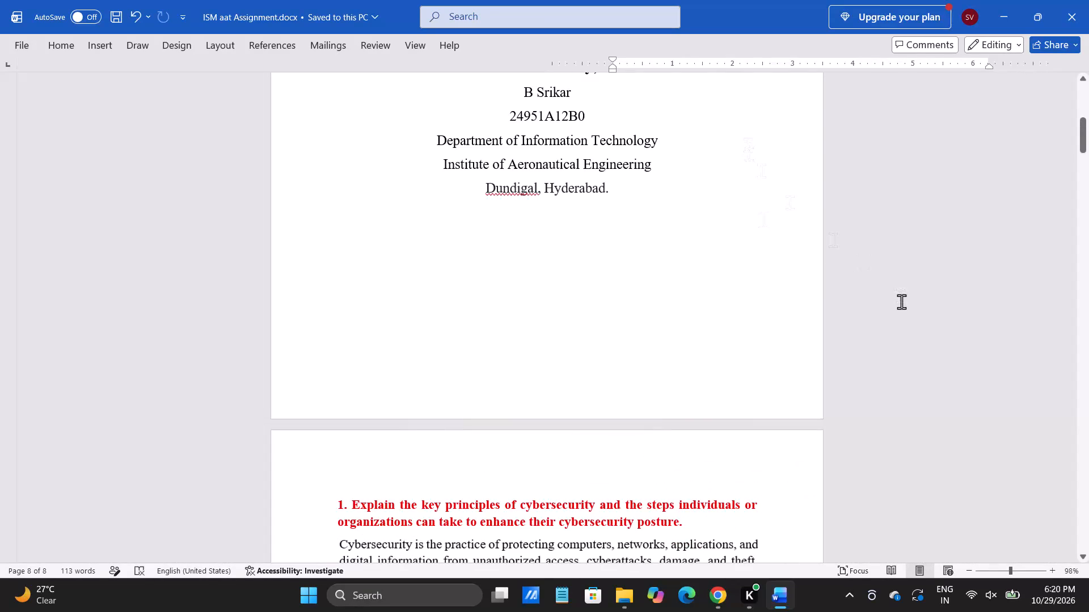
Review the whole assignment from the cover page through the question 9 and 10 pages, checking page layout and picture fit.
scroll(901, 301, "up", 16)
scroll(901, 301, "up", 9)
scroll(901, 301, "down", 15)
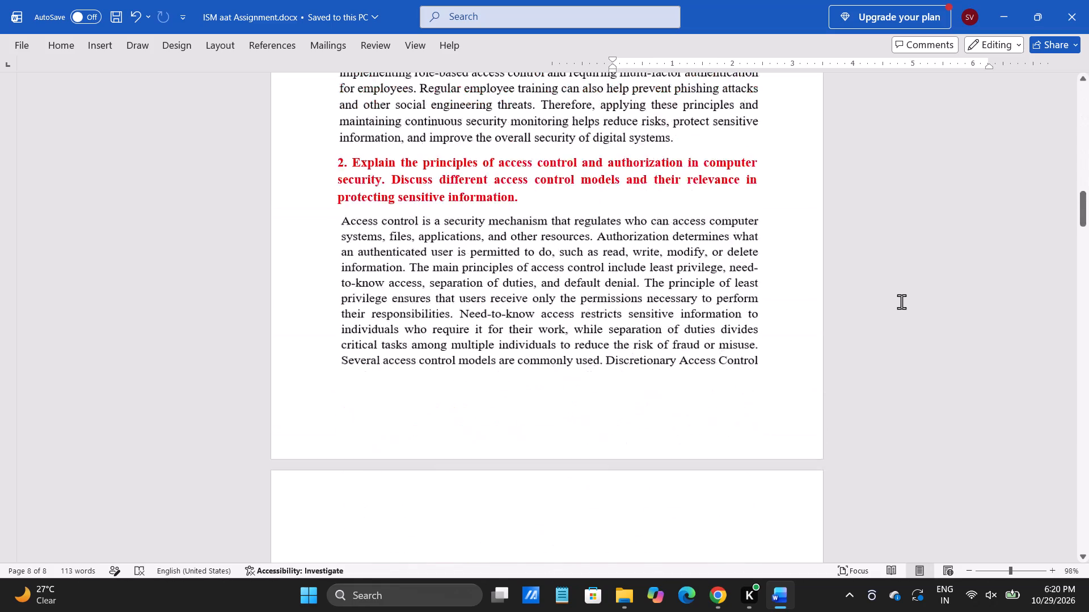
scroll(901, 301, "down", 16)
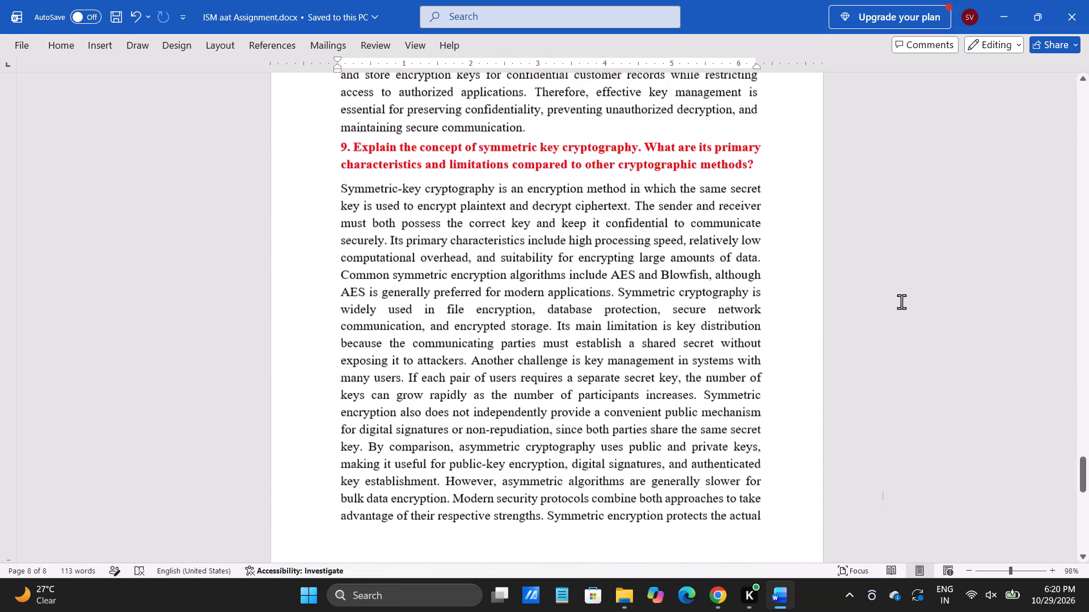
scroll(901, 301, "down", 7)
scroll(901, 301, "up", 2)
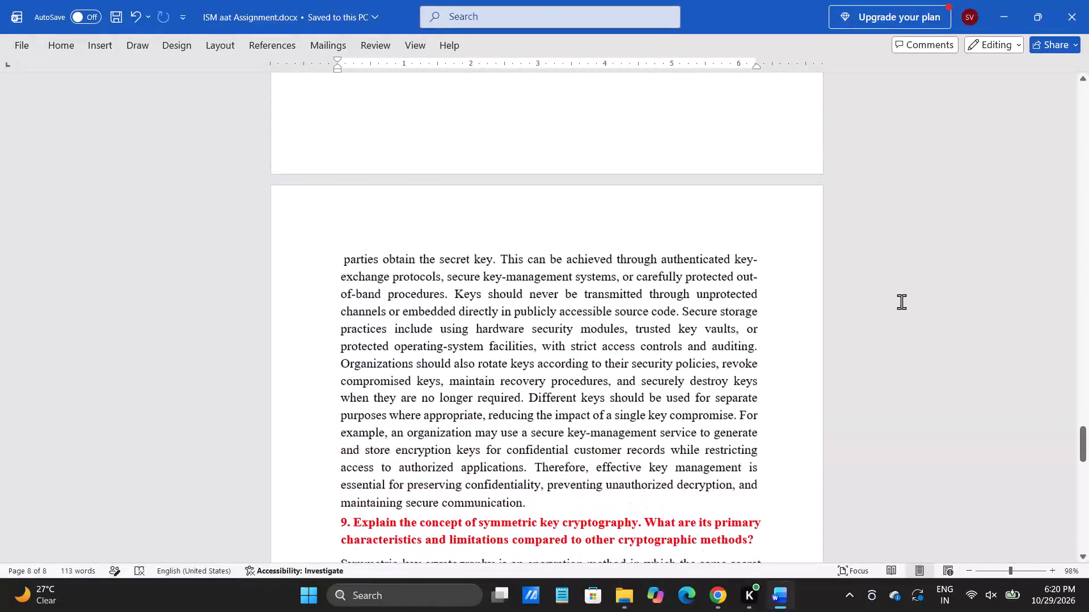
scroll(901, 301, "up", 19)
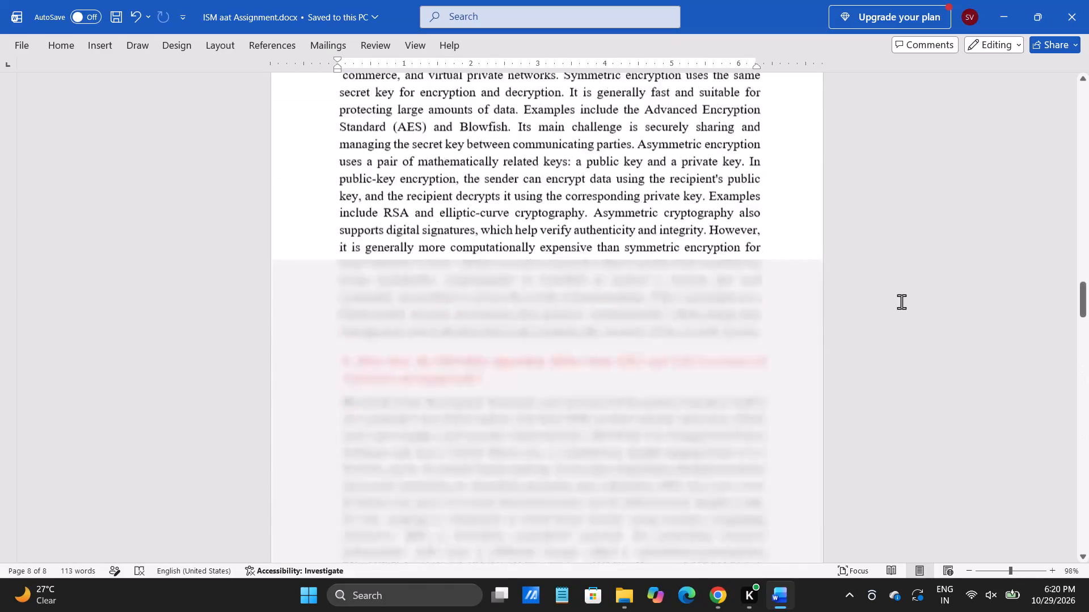
scroll(901, 301, "up", 11)
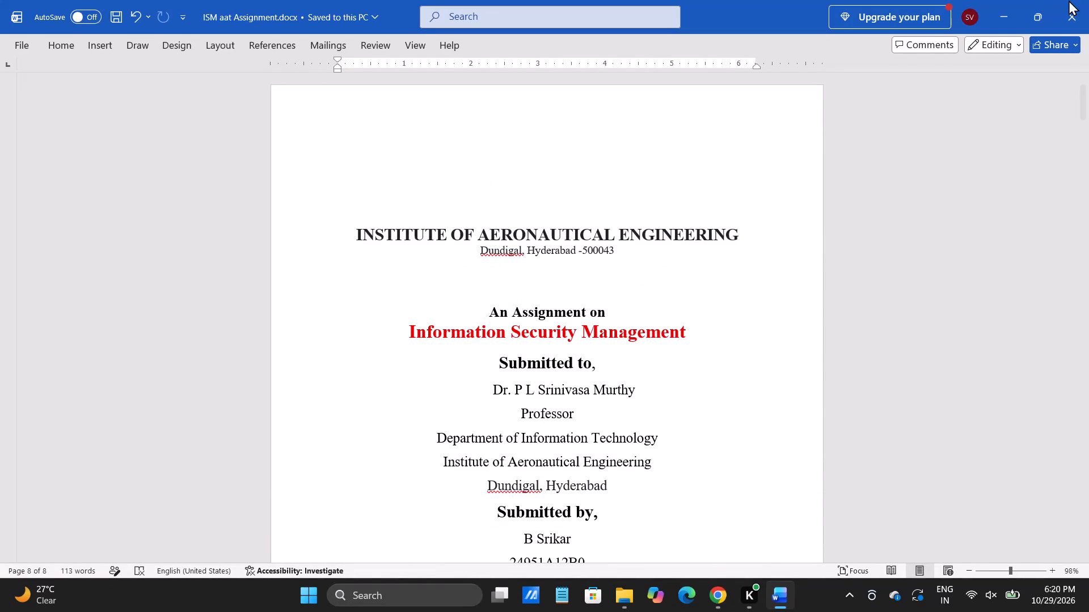
Close the ISM assignment document.
left_click(1069, 0)
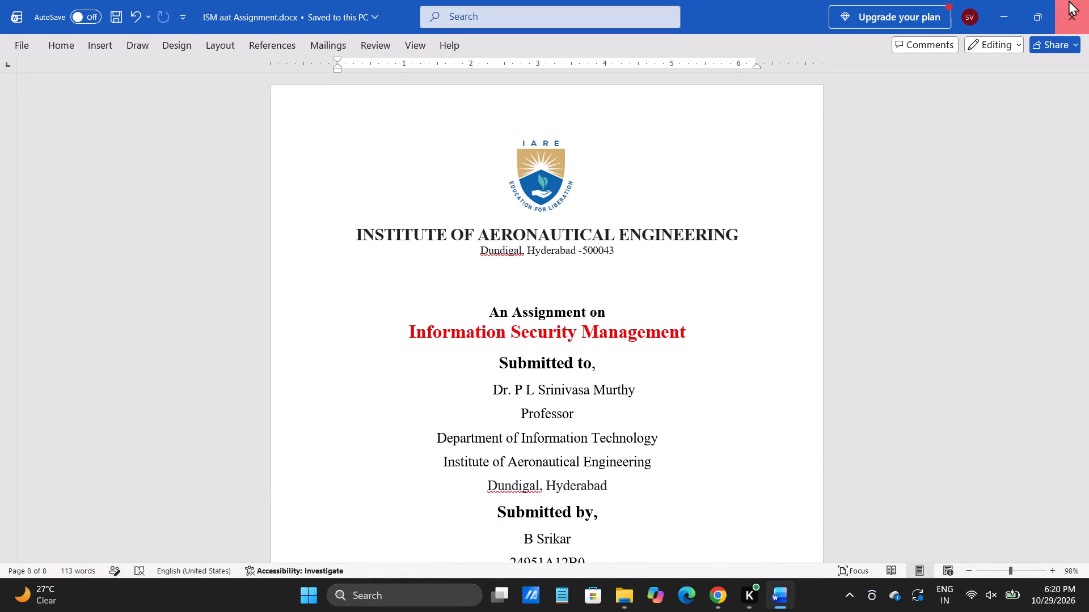